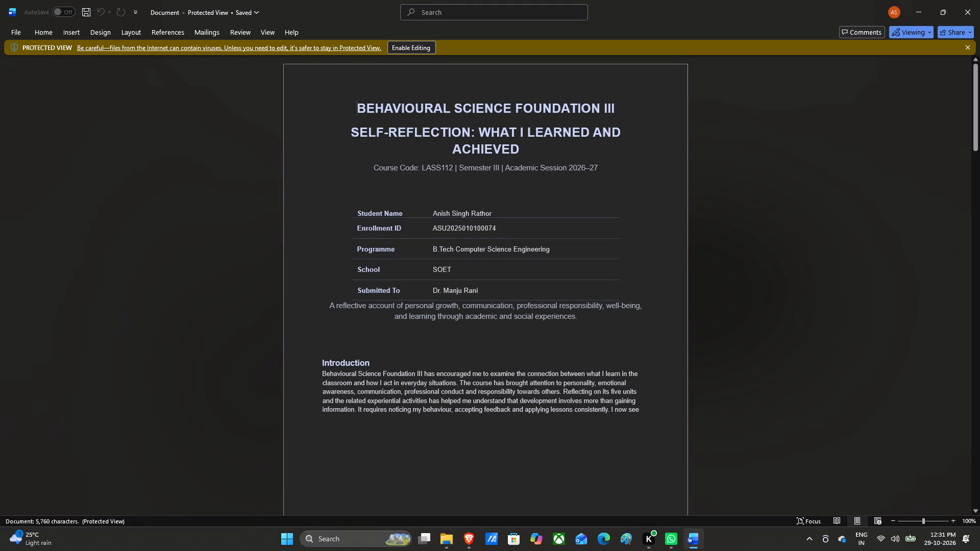
# Enable editing for the protected document.
pyautogui.click(407, 44)
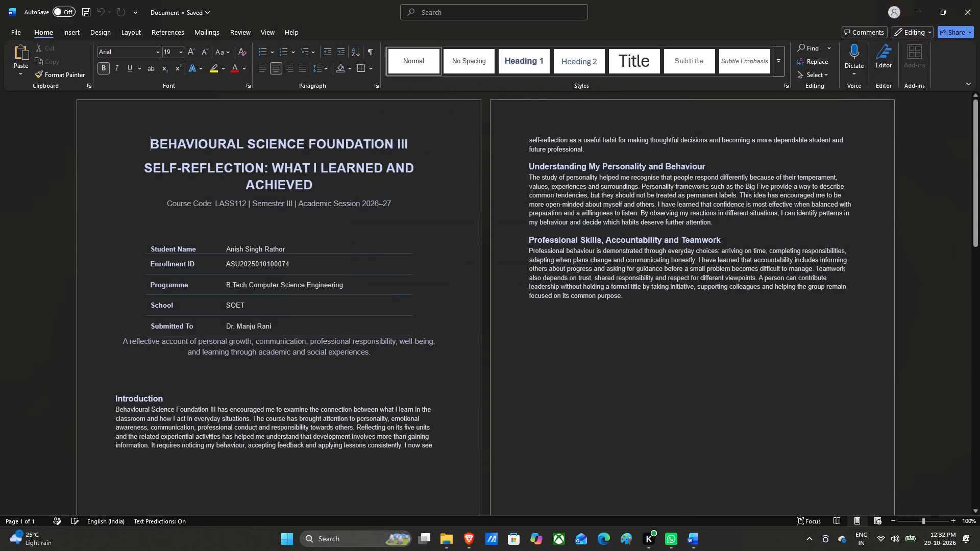
# Set the font size of the two bold title lines at the top of the first page to 12.
pyautogui.keyDown('ctrl'); pyautogui.scroll(2, 639, 331); pyautogui.keyUp('ctrl')
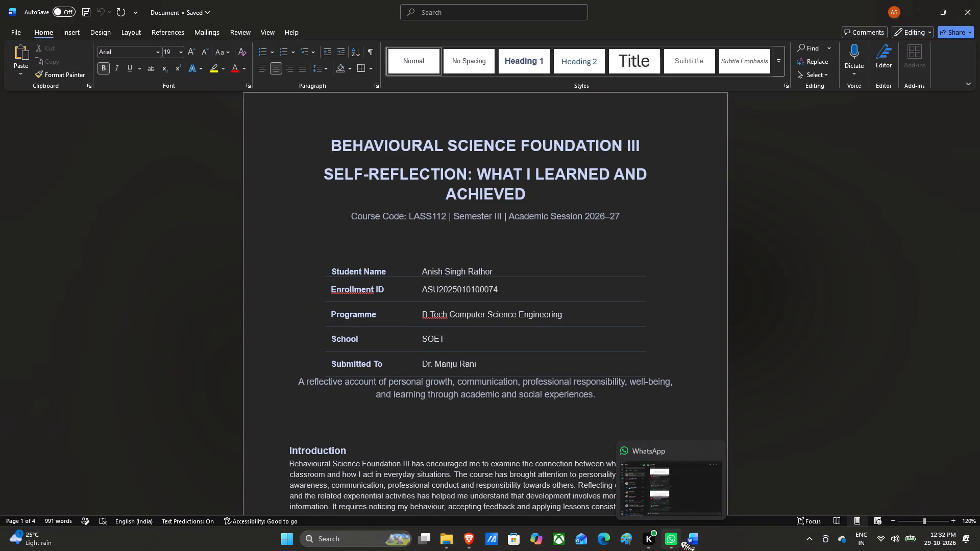
pyautogui.click(657, 387)
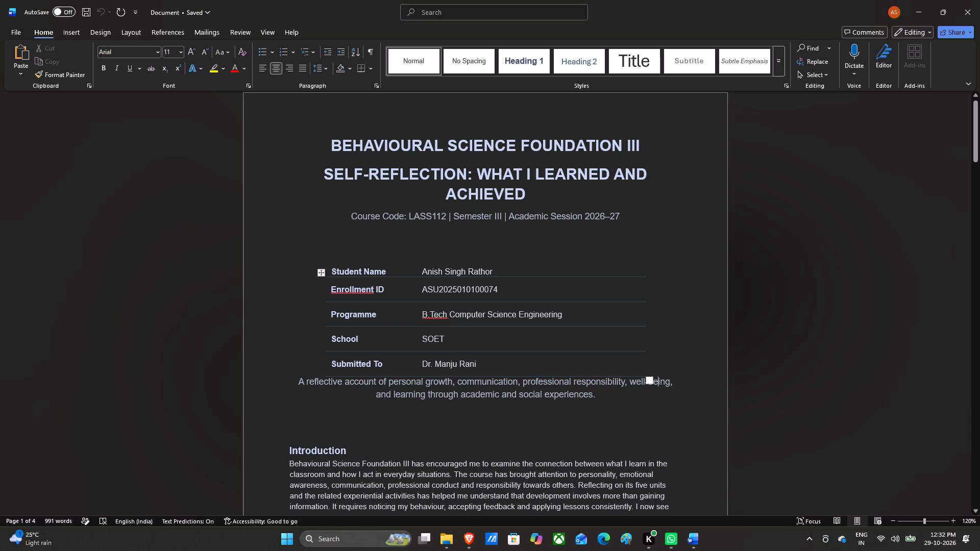
pyautogui.moveTo(327, 143); pyautogui.dragTo(564, 189)
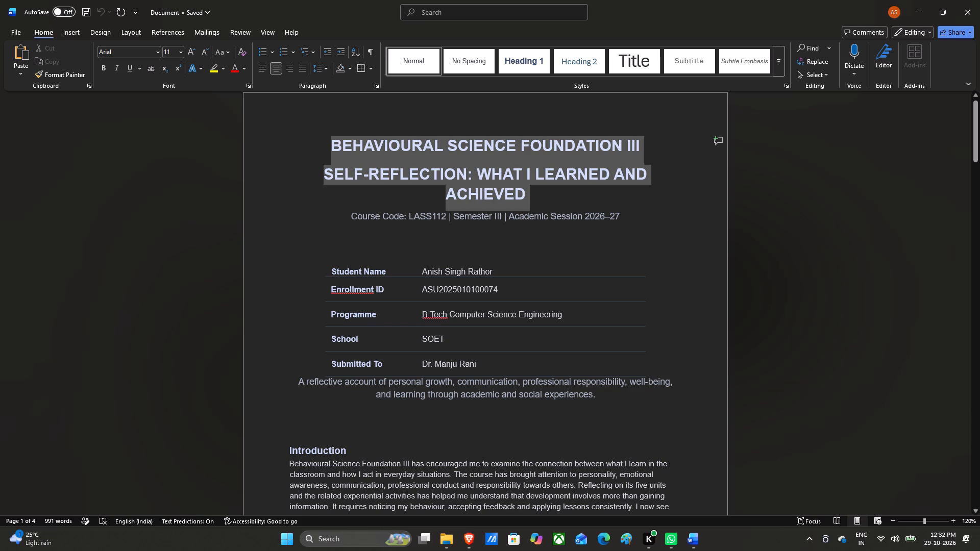
pyautogui.moveTo(564, 189); pyautogui.dragTo(578, 191)
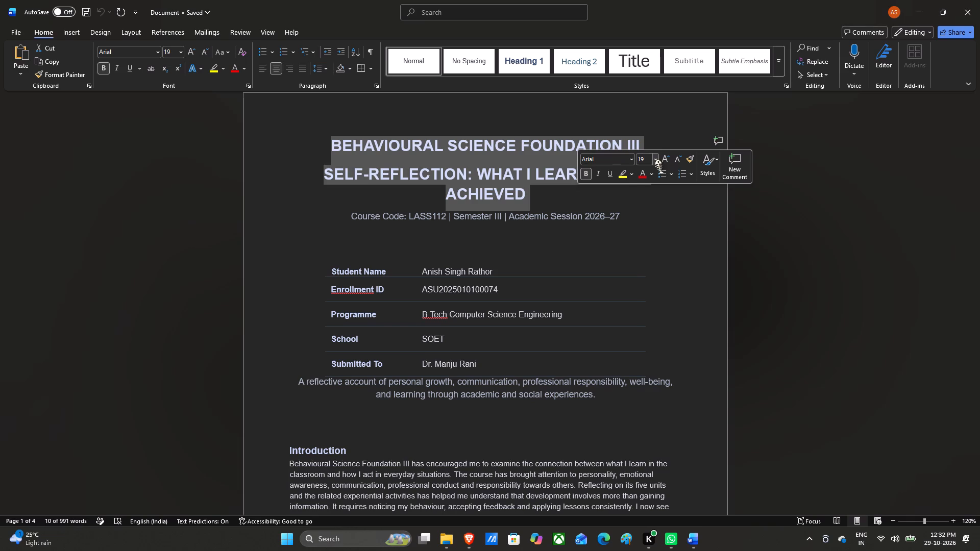
pyautogui.click(657, 159)
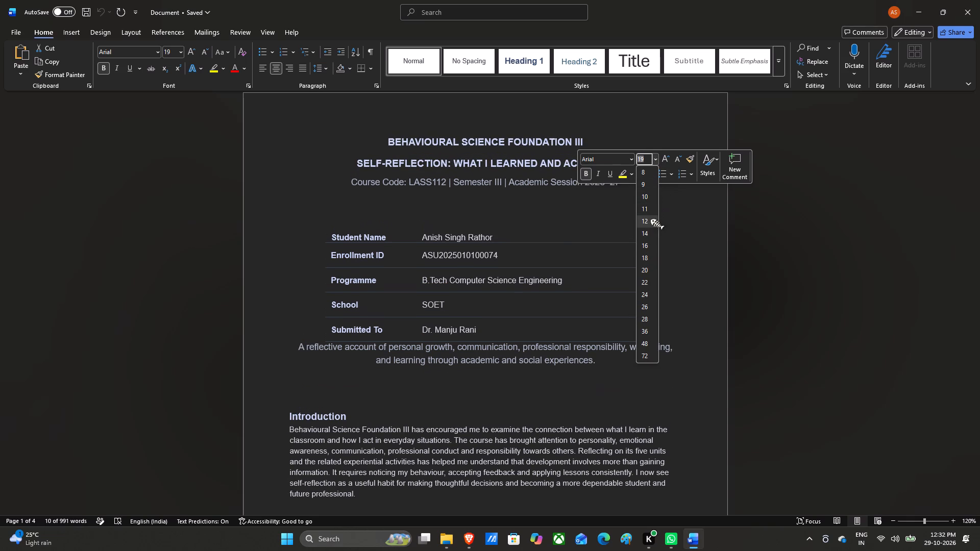
pyautogui.click(651, 219)
pyautogui.click(651, 219)
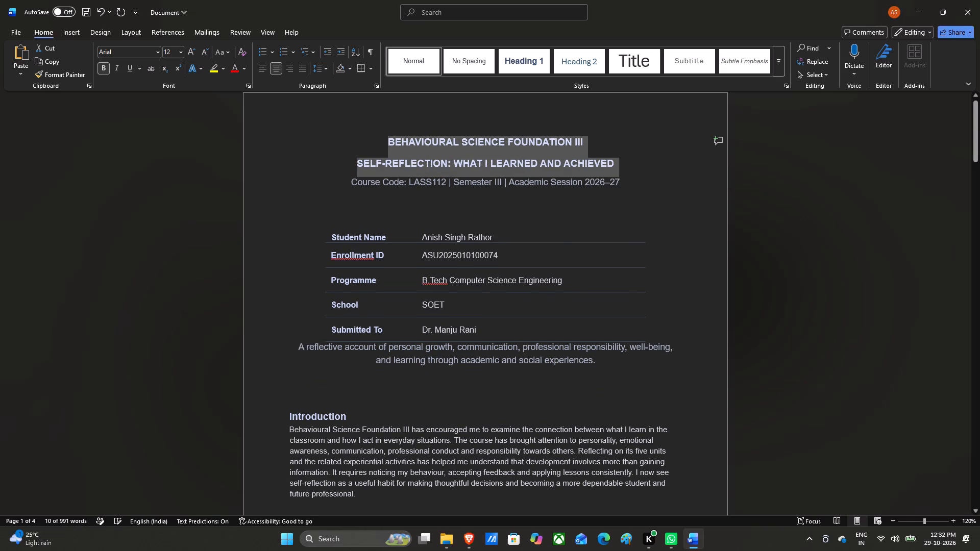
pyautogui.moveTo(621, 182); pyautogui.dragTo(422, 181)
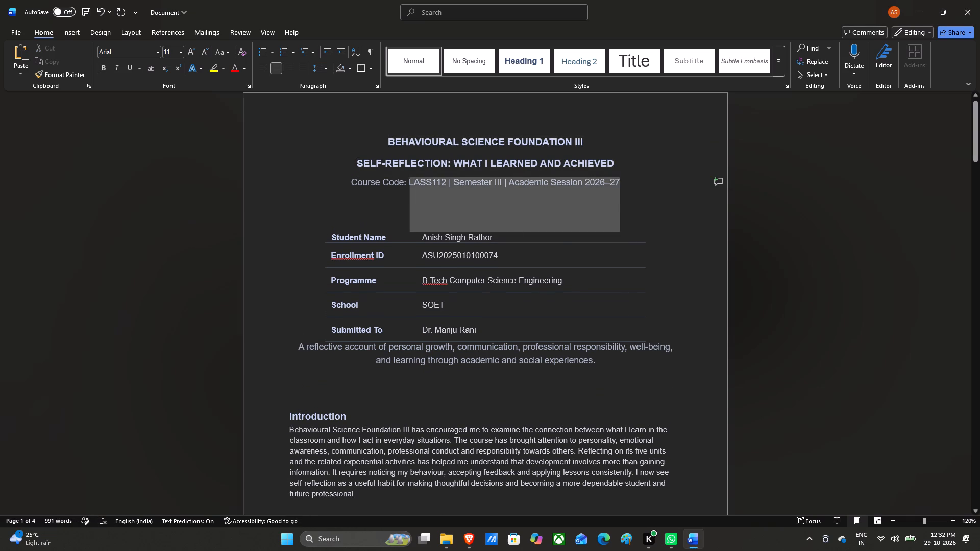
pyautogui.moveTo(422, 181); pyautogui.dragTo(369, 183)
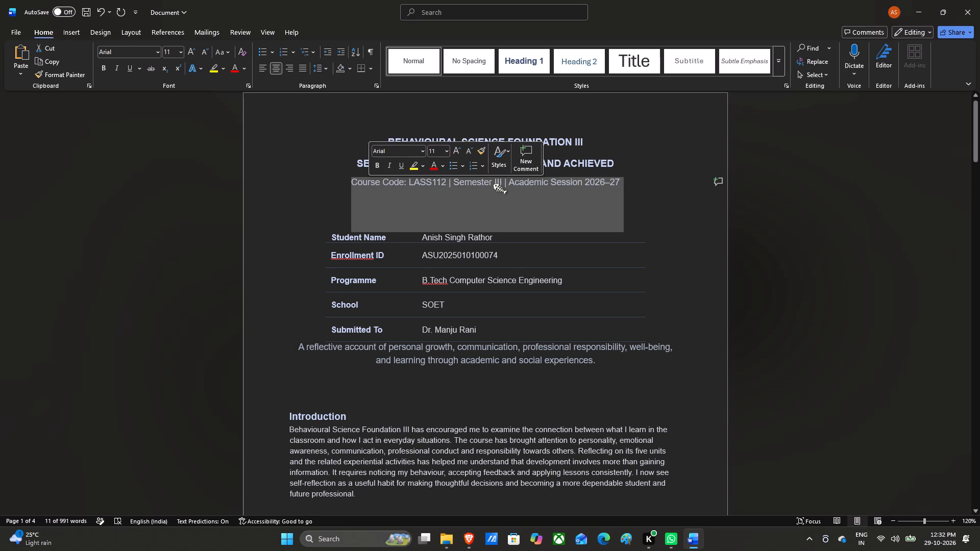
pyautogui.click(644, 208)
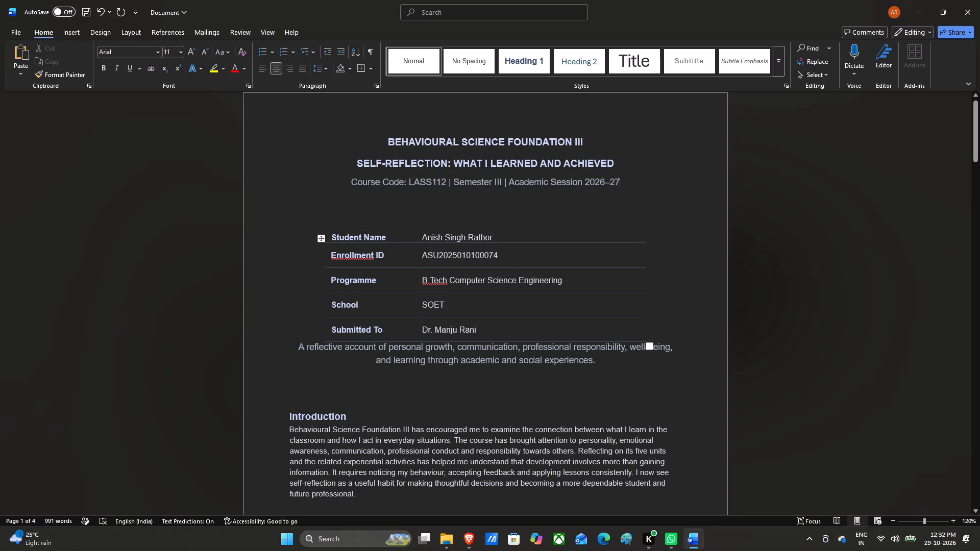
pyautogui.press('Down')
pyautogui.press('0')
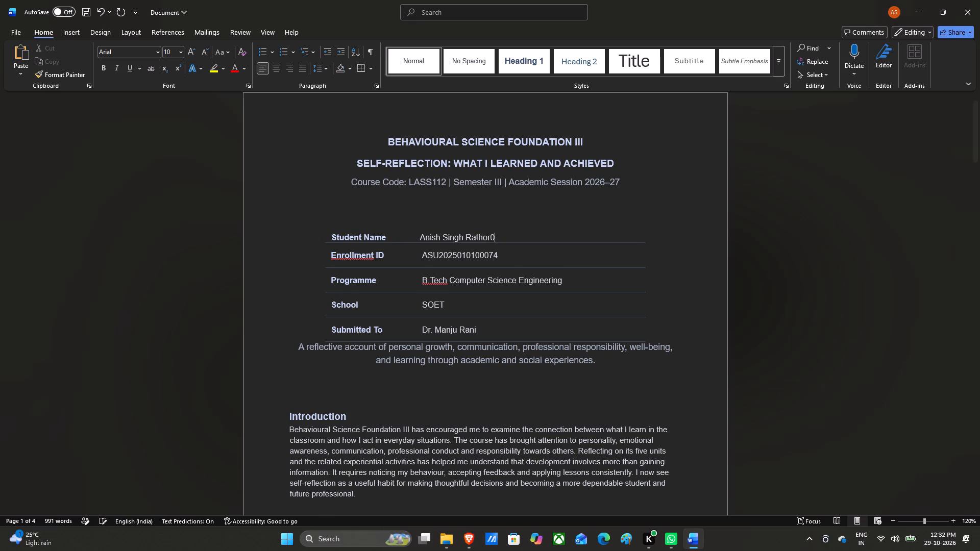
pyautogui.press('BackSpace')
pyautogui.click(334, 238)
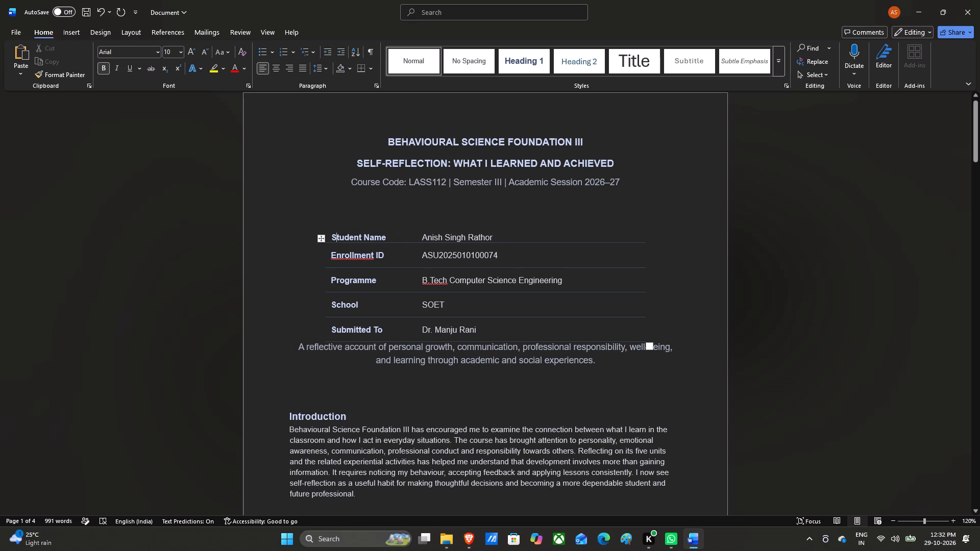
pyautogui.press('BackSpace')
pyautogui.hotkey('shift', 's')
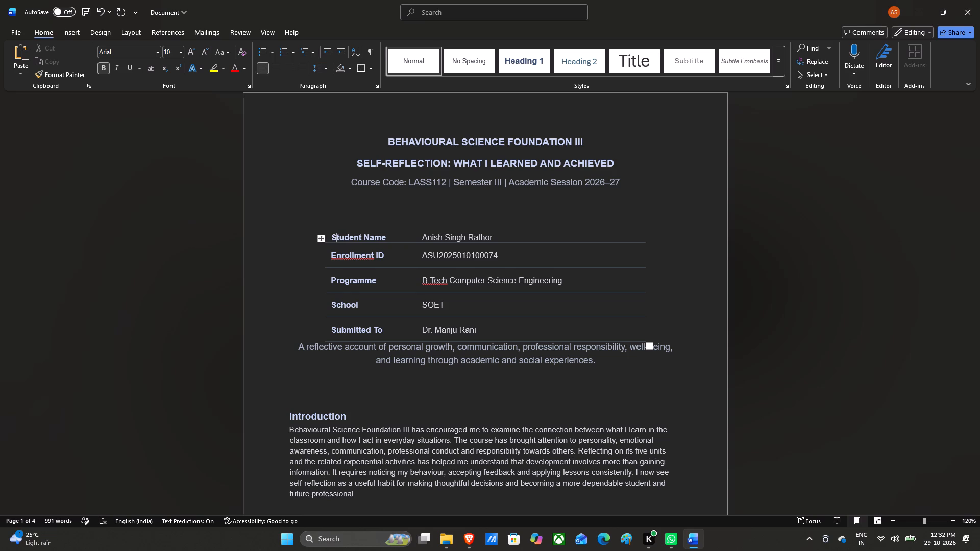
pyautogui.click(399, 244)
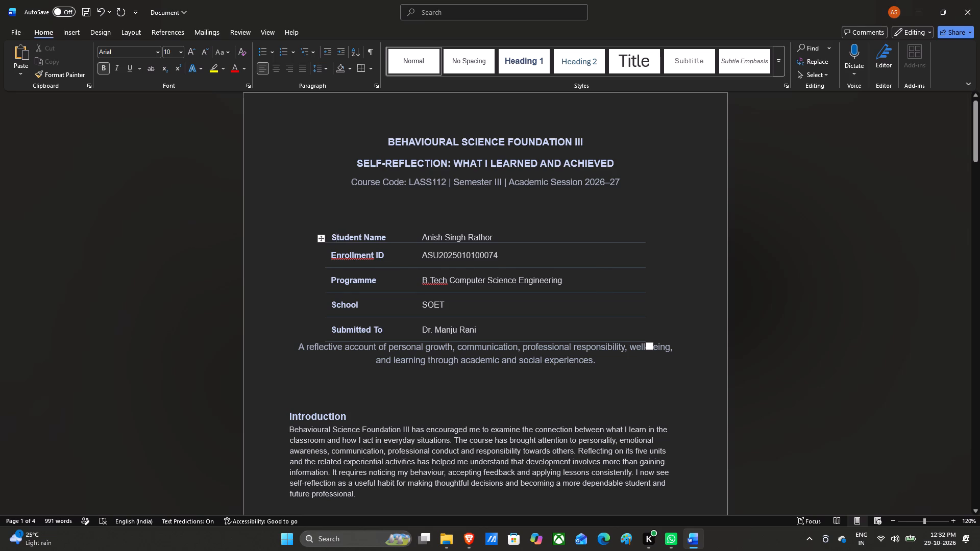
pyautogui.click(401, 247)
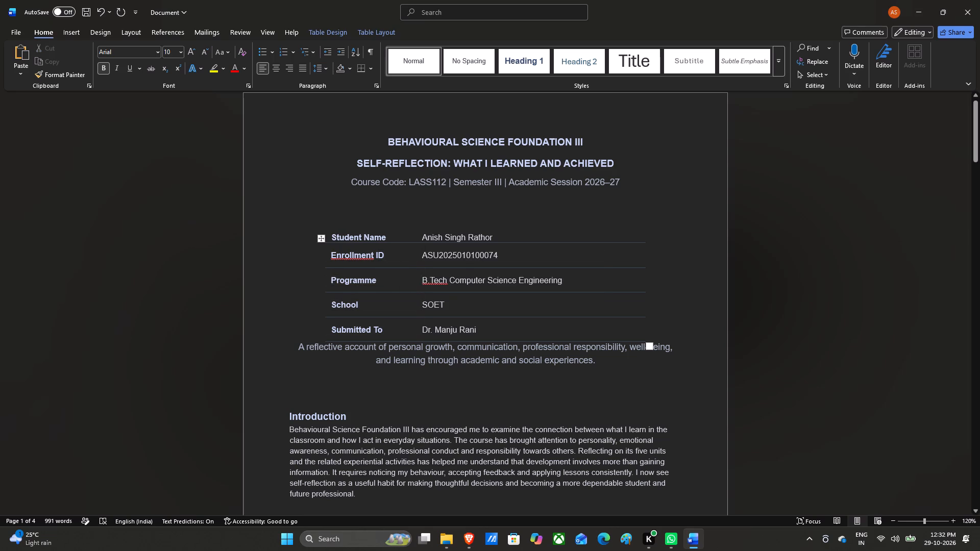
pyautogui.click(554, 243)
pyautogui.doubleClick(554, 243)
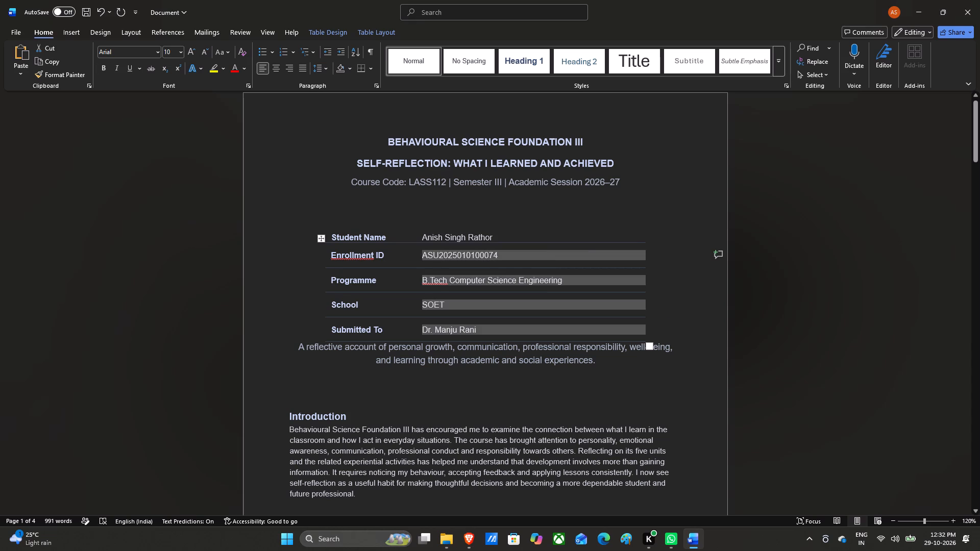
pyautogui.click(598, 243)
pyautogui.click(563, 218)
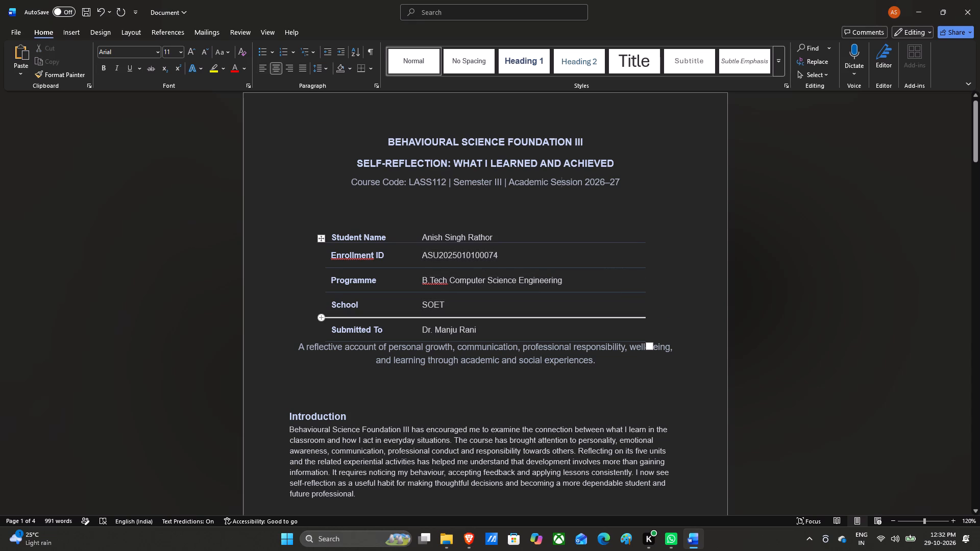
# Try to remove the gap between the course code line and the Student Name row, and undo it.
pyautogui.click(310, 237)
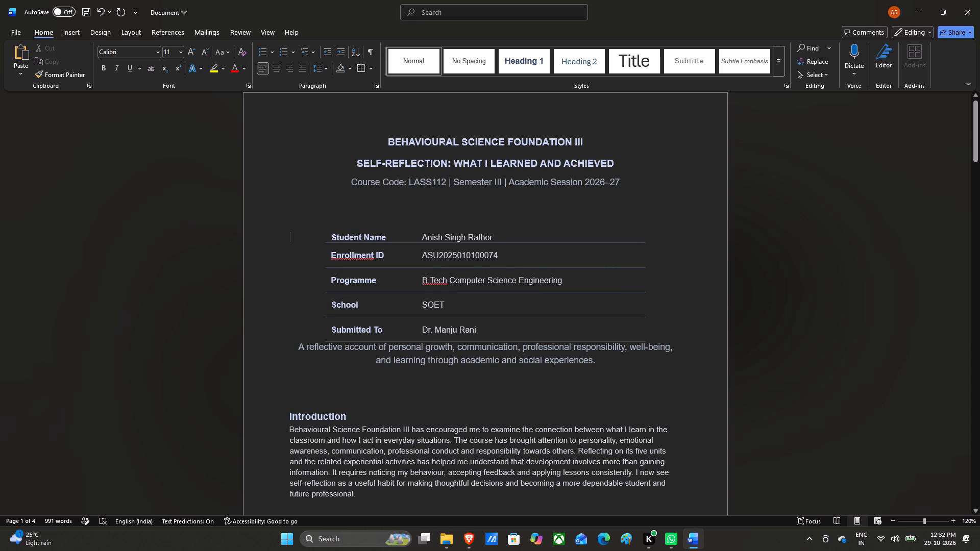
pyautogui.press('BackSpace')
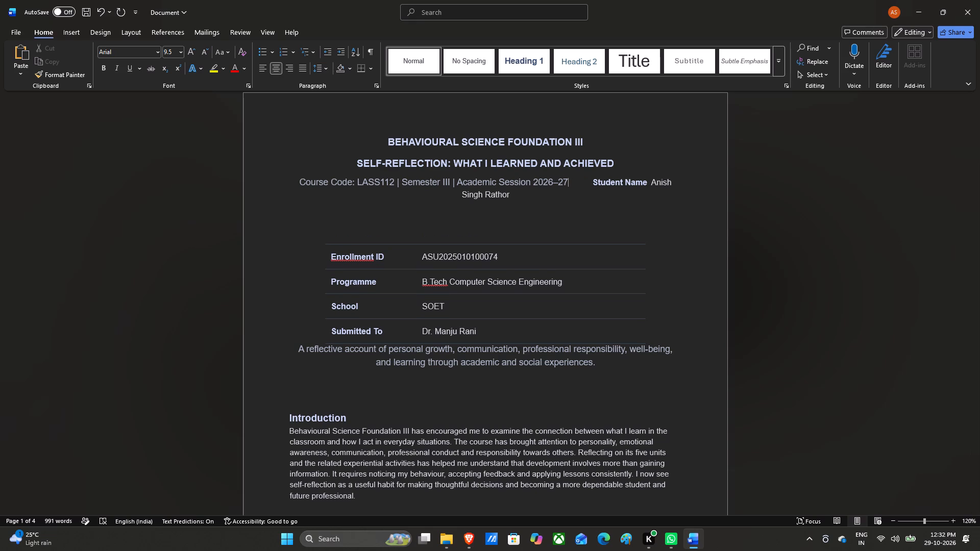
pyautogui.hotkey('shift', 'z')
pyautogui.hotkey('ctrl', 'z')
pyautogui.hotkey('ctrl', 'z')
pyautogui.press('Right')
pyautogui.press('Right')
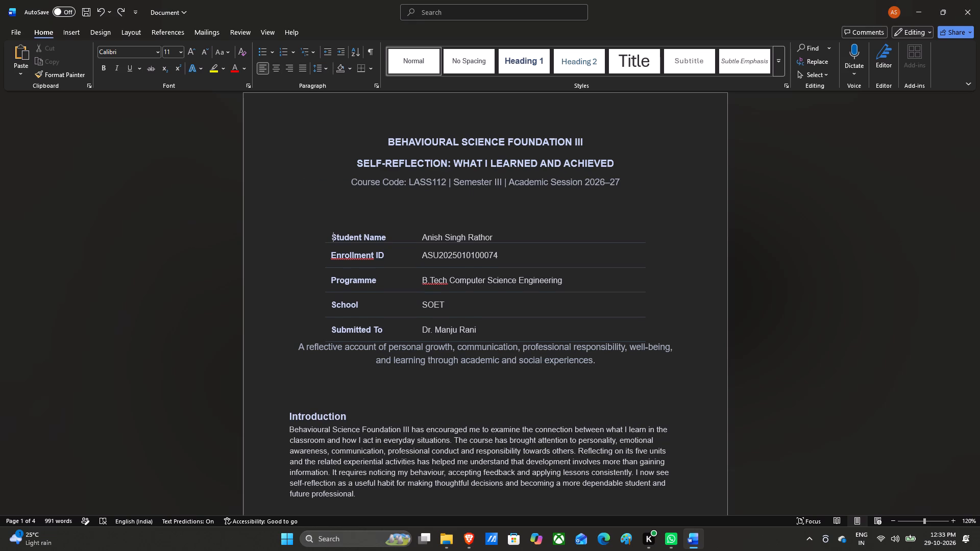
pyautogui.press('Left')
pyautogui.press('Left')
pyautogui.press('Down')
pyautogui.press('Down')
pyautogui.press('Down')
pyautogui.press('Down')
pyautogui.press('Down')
# Examine the font formatting of the centred summary paragraph below the student details and of the Introduction heading.
pyautogui.click(298, 347)
pyautogui.moveTo(298, 347); pyautogui.dragTo(511, 377)
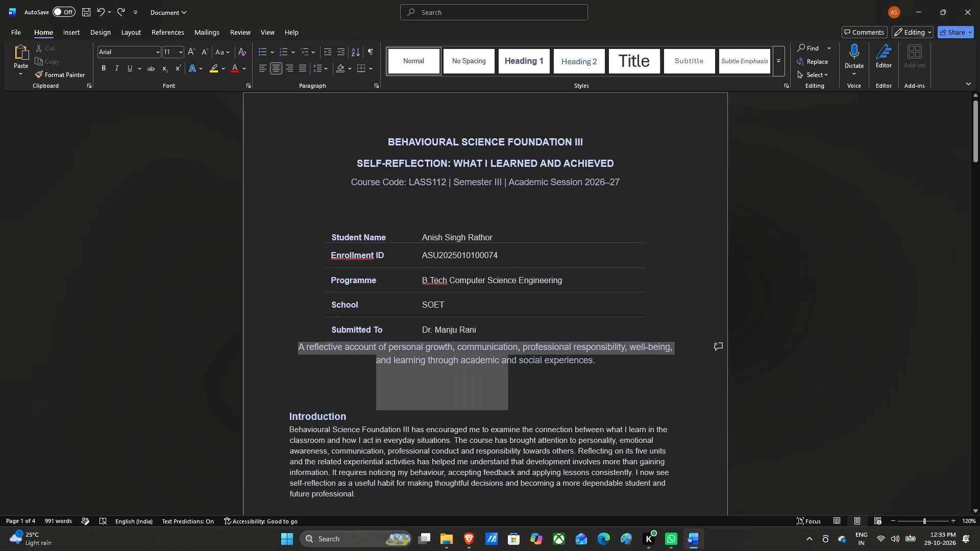
pyautogui.moveTo(511, 377); pyautogui.dragTo(632, 382)
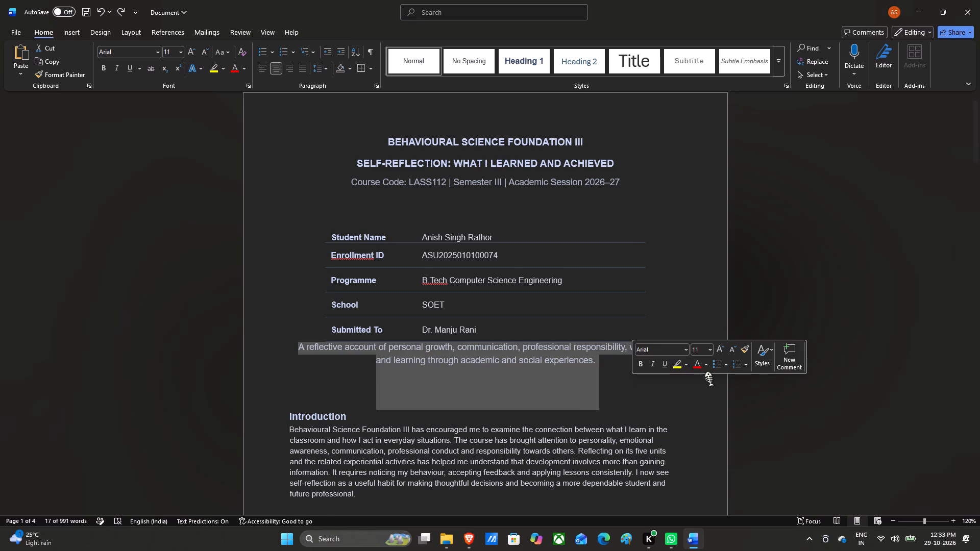
pyautogui.click(669, 392)
pyautogui.scroll(-3, 669, 392)
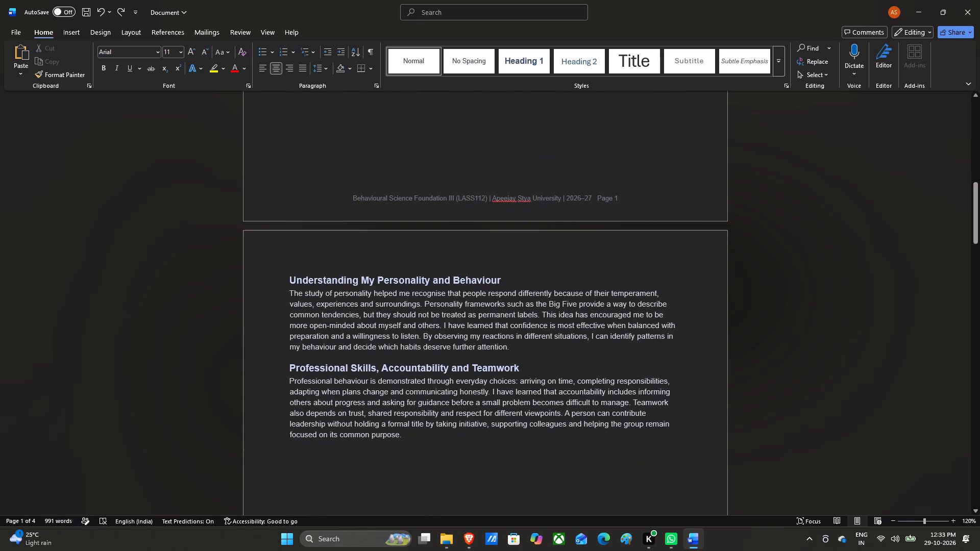
pyautogui.scroll(2, 669, 392)
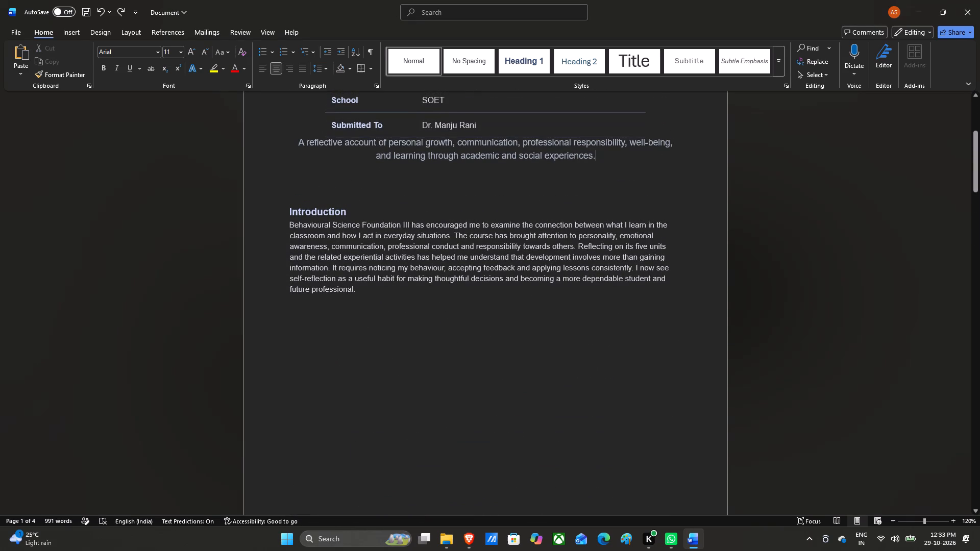
pyautogui.click(286, 214)
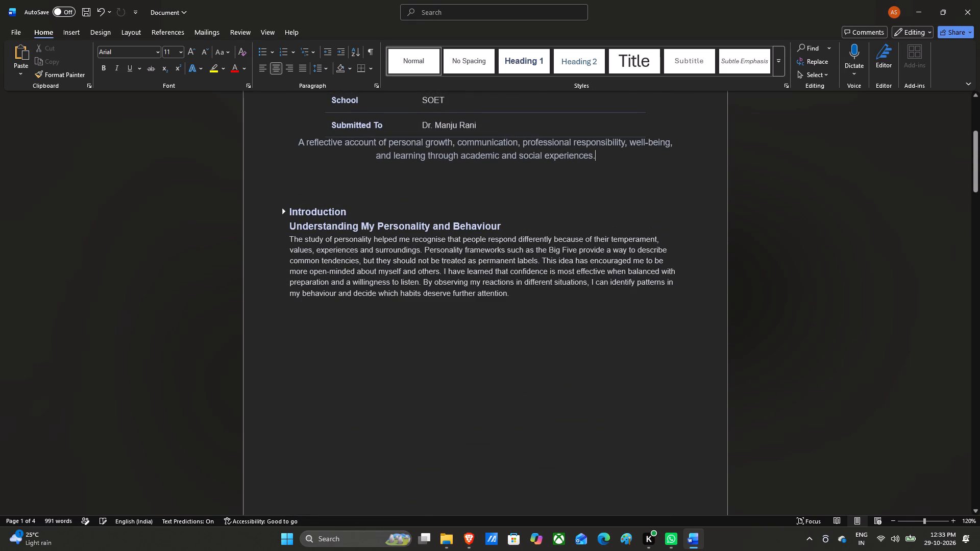
pyautogui.click(284, 214)
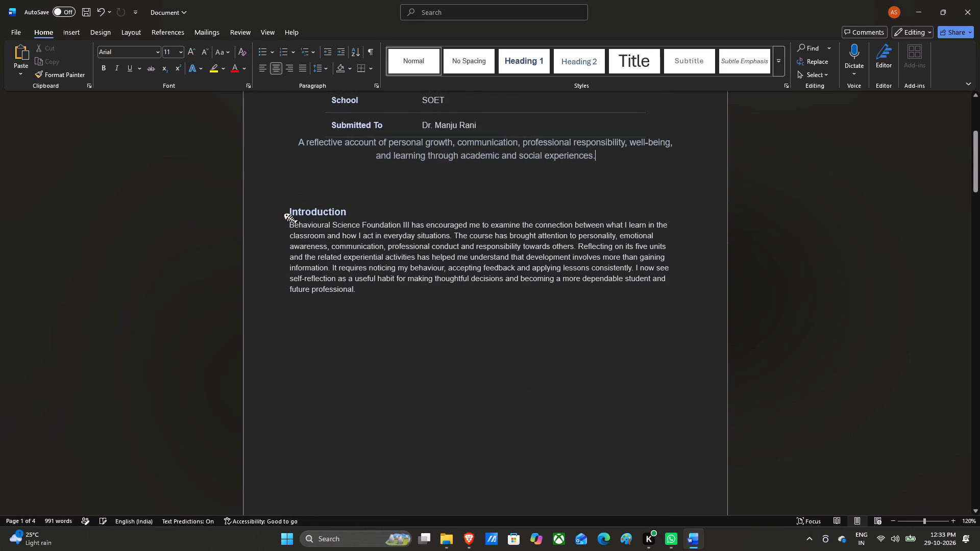
pyautogui.moveTo(289, 212); pyautogui.dragTo(365, 211)
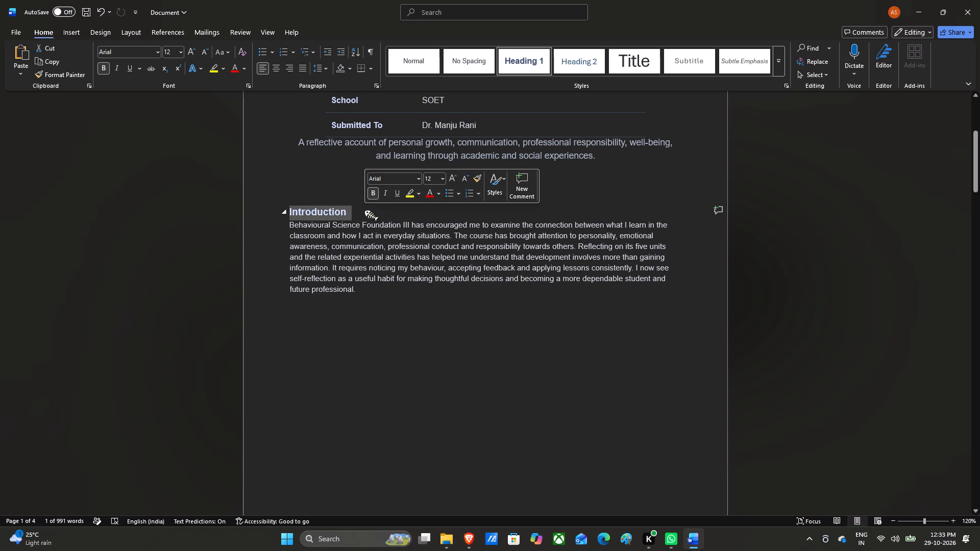
pyautogui.click(374, 213)
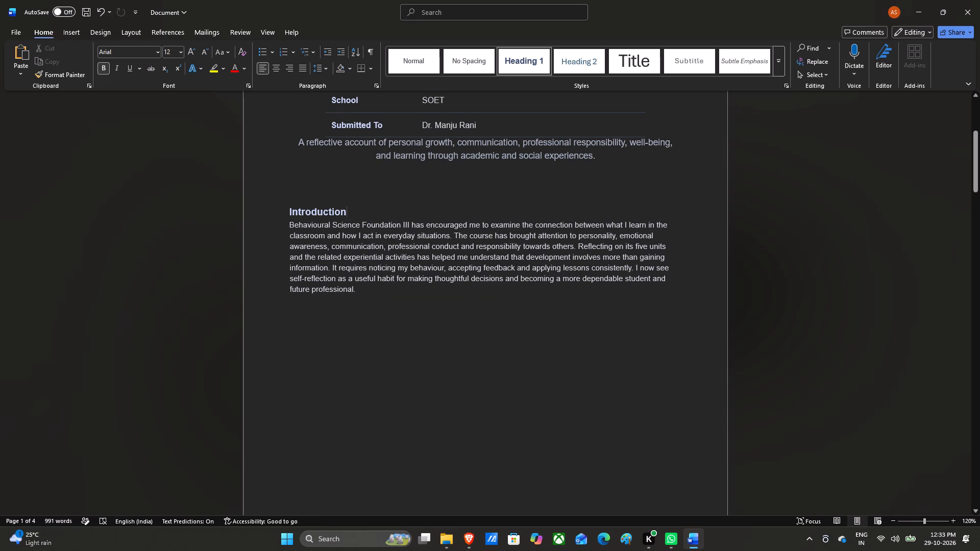
# Set the font size of the Introduction body paragraph to 11.
pyautogui.moveTo(288, 225); pyautogui.dragTo(359, 290)
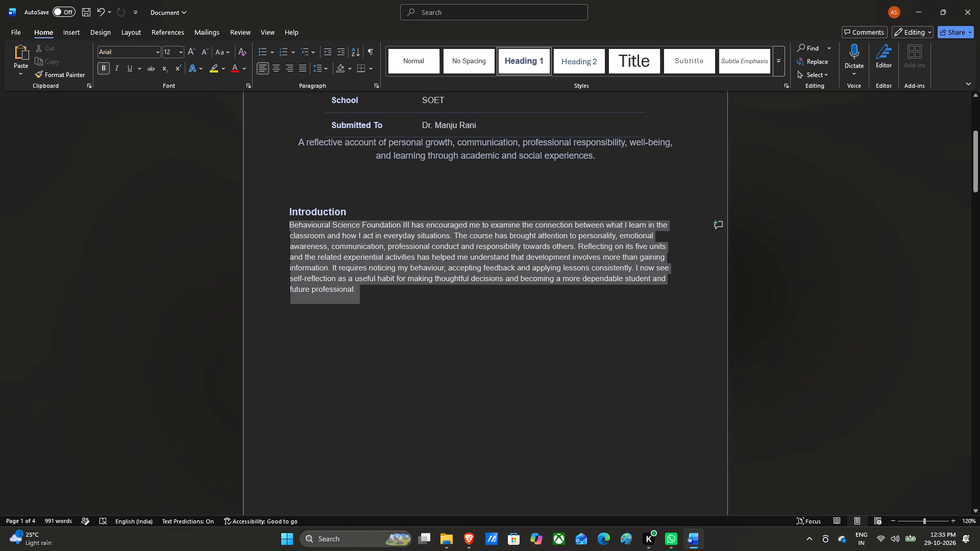
pyautogui.moveTo(359, 290); pyautogui.dragTo(359, 289)
pyautogui.click(437, 256)
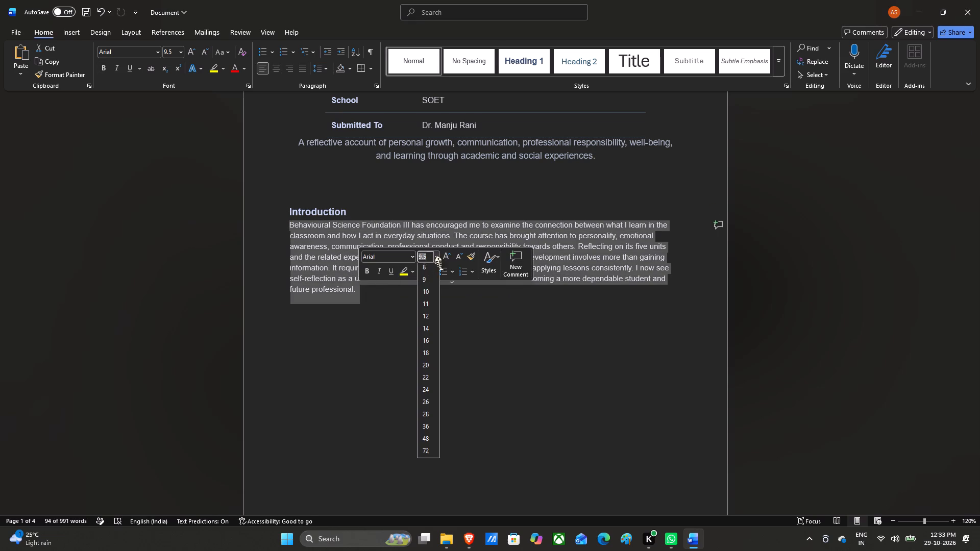
pyautogui.click(431, 304)
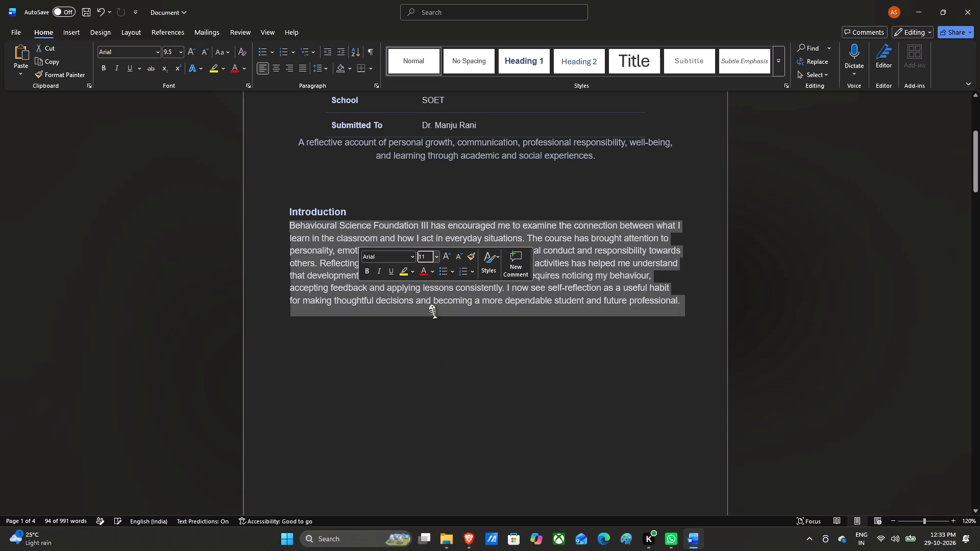
pyautogui.click(406, 353)
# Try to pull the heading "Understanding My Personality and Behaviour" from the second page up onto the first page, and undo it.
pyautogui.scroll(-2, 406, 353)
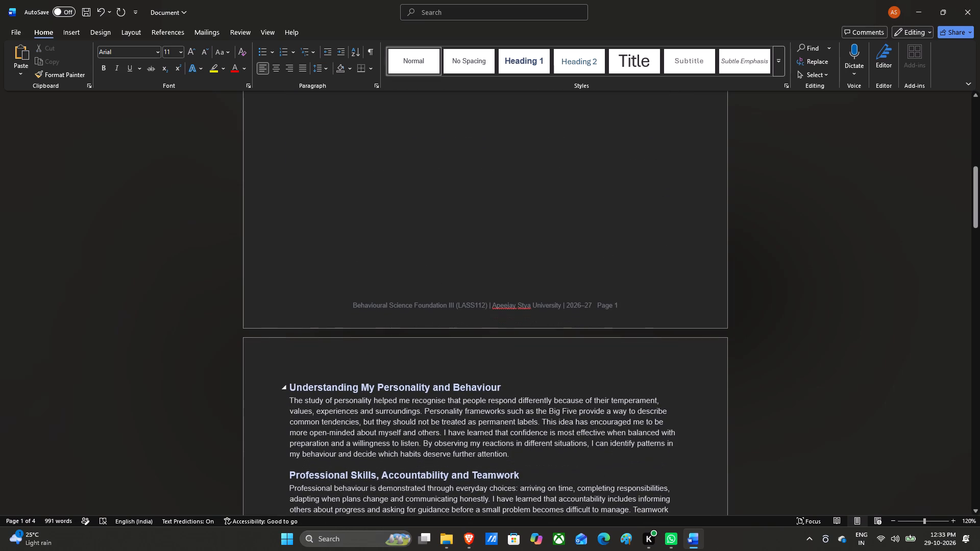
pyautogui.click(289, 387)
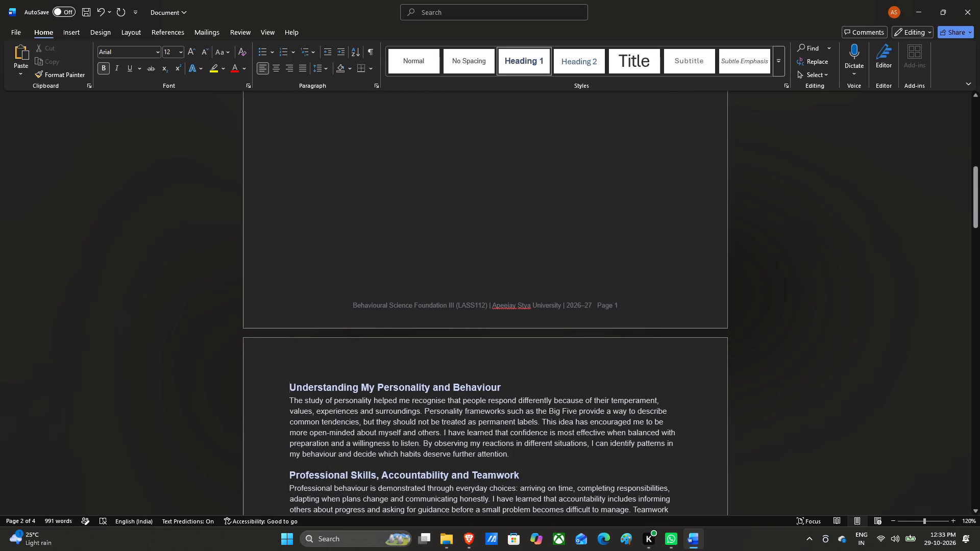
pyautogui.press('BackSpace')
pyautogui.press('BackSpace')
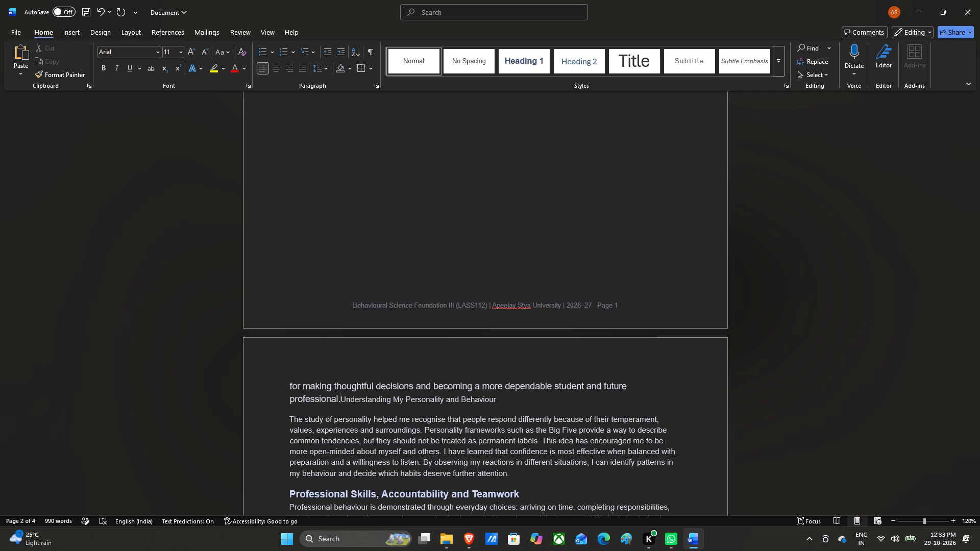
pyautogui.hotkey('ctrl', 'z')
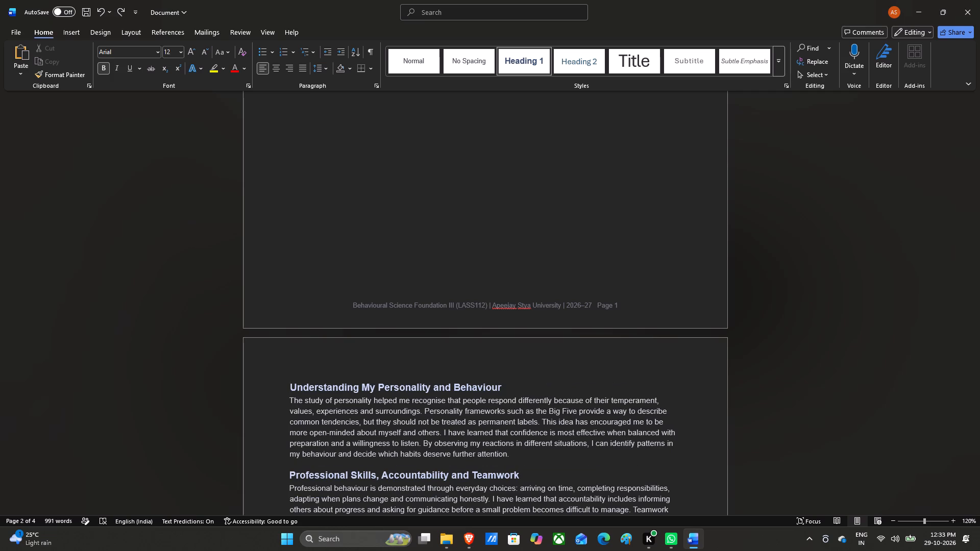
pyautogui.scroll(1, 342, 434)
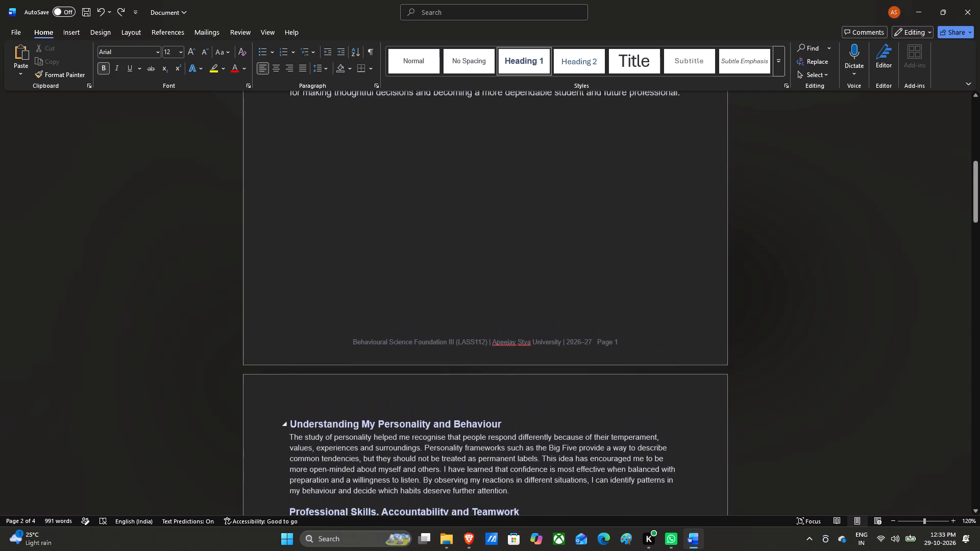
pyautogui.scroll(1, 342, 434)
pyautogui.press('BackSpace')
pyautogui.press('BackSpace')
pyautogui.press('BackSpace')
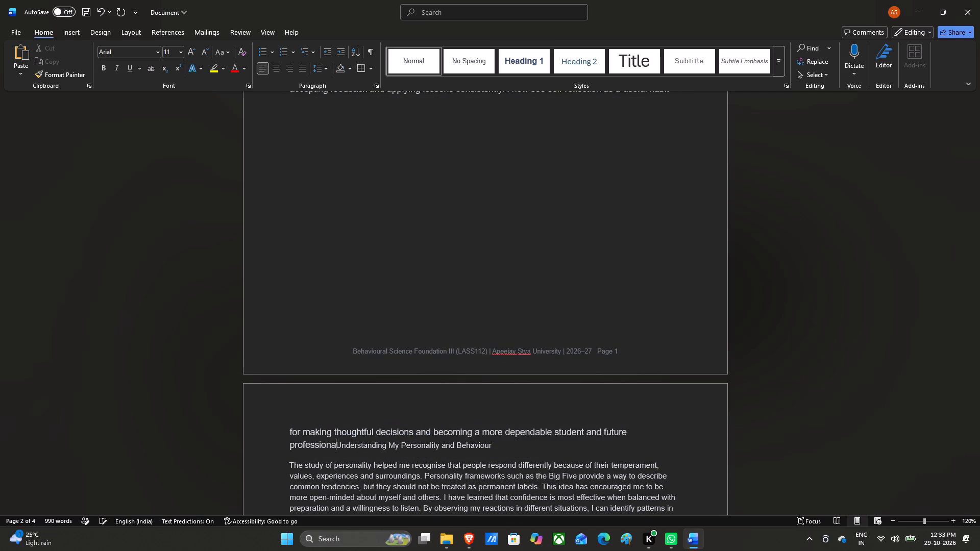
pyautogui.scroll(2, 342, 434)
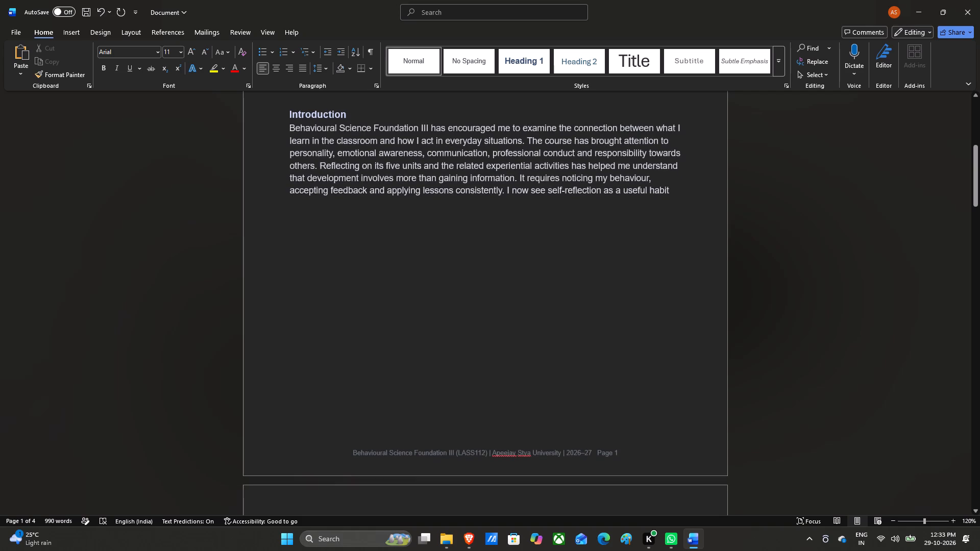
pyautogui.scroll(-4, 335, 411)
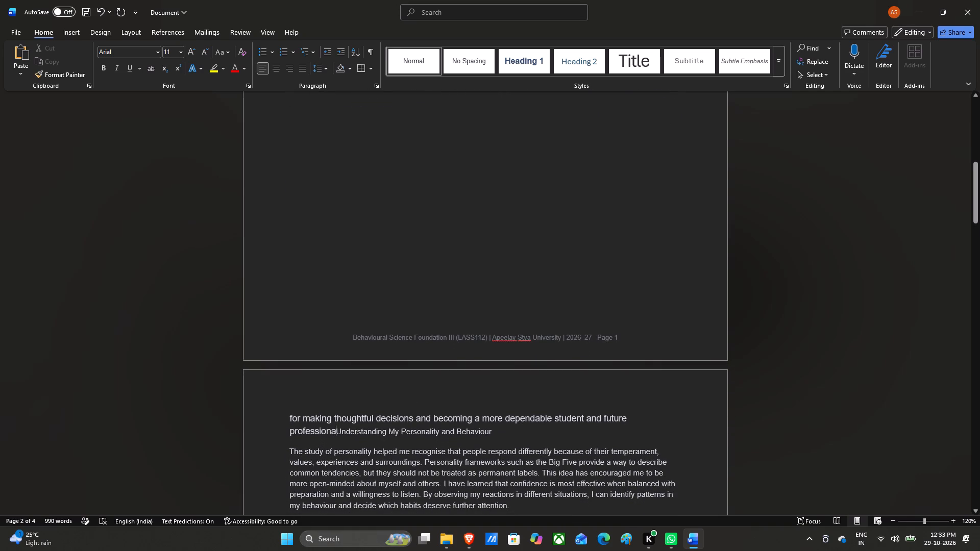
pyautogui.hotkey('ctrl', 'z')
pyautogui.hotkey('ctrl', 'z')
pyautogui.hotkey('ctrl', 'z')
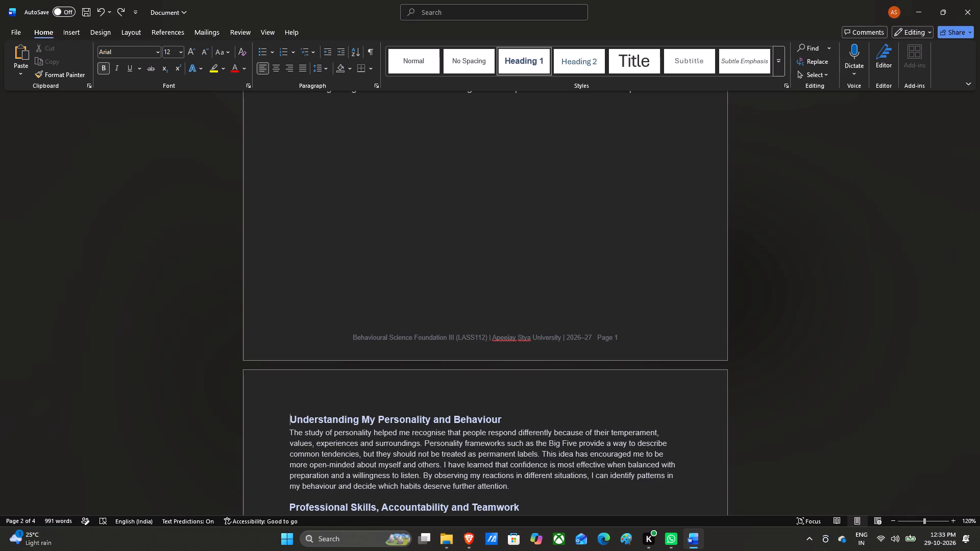
# Copy the entire report and paste it into a new blank document.
pyautogui.click(419, 396)
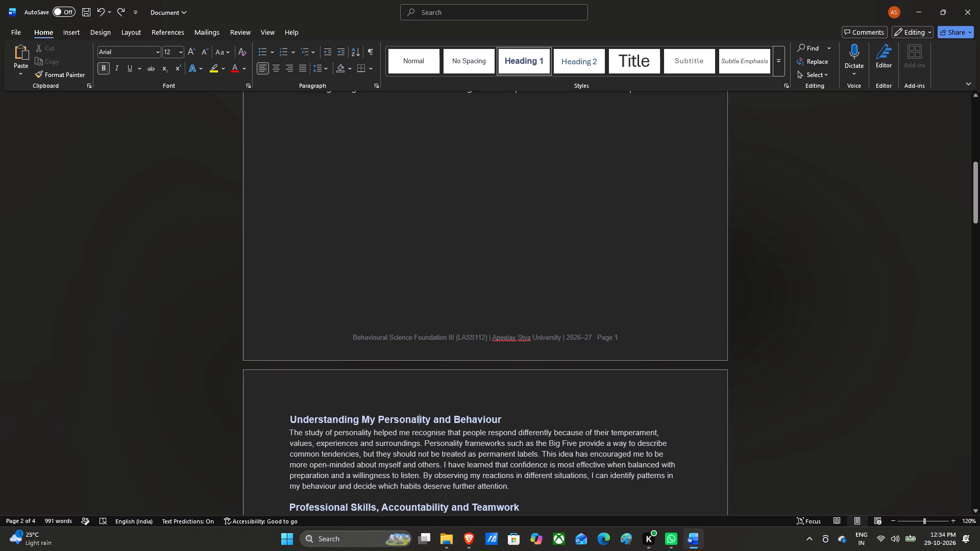
pyautogui.click(523, 430)
pyautogui.hotkey('ctrl', 'a')
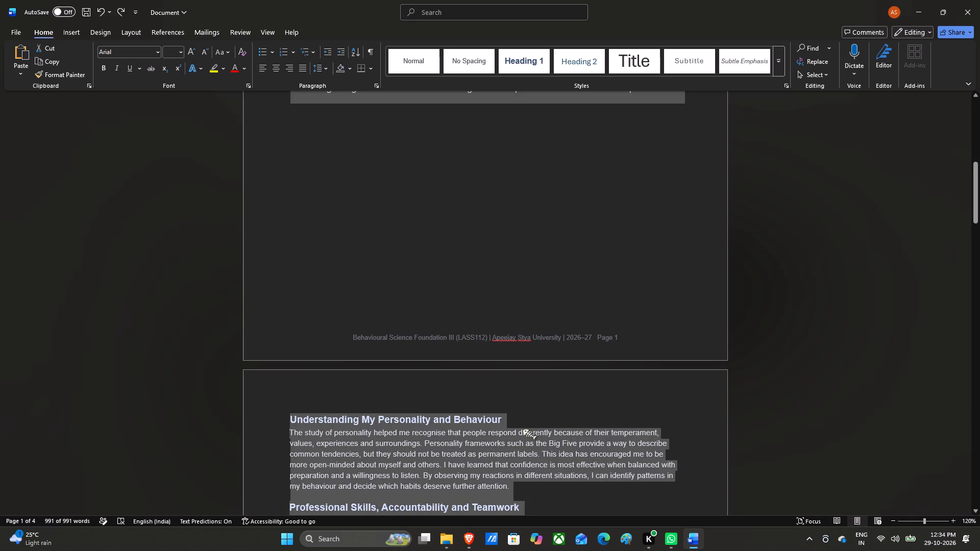
pyautogui.hotkey('ctrl', 'c')
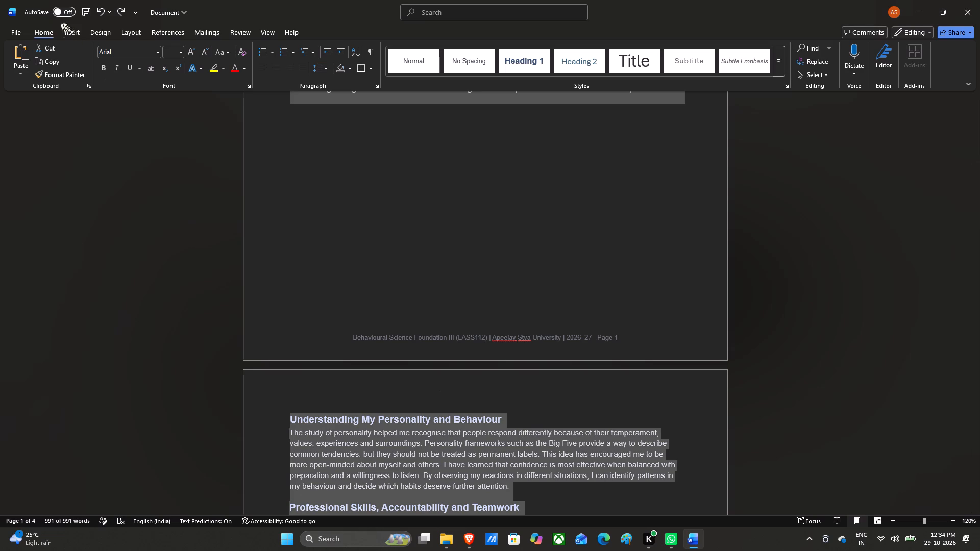
pyautogui.click(15, 28)
pyautogui.click(146, 105)
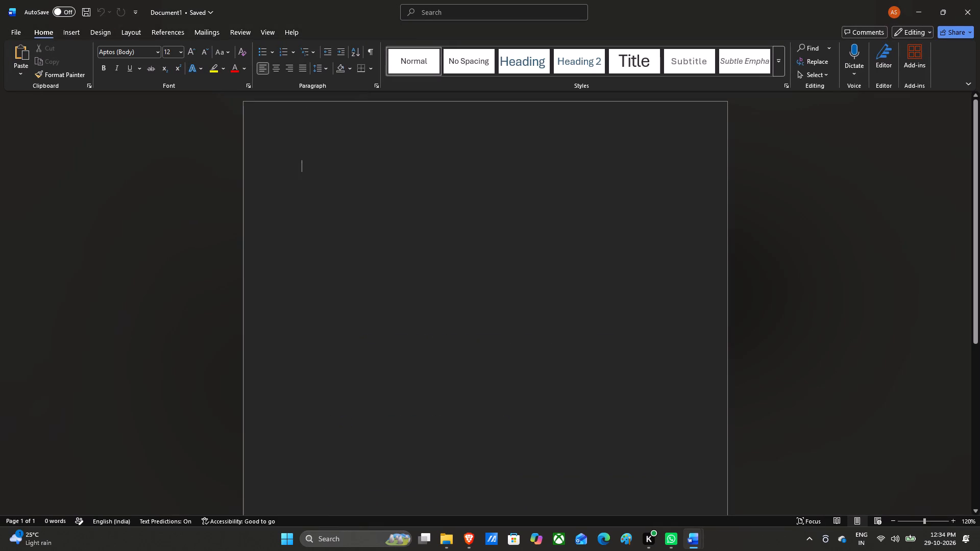
pyautogui.hotkey('ctrl', 'v')
pyautogui.scroll(4, 361, 191)
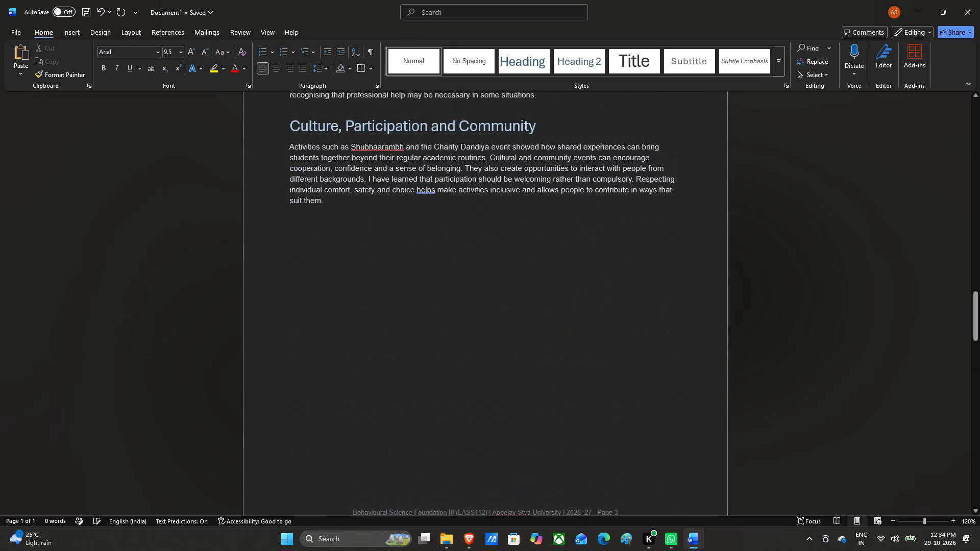
pyautogui.scroll(3, 361, 191)
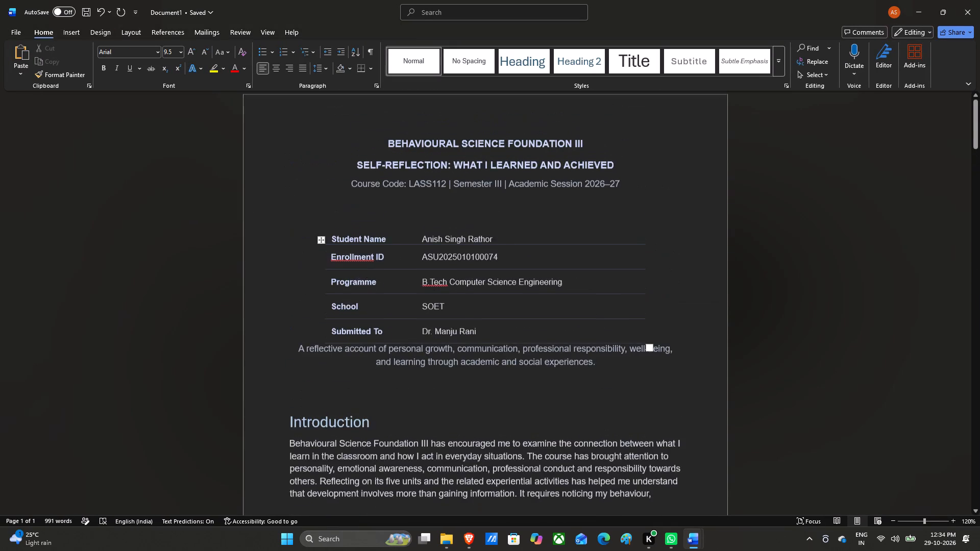
pyautogui.scroll(2, 361, 191)
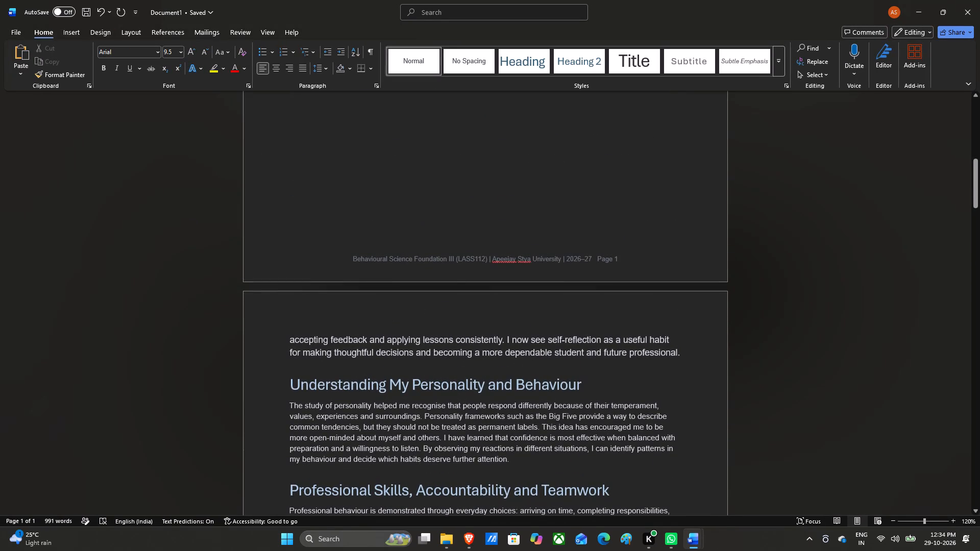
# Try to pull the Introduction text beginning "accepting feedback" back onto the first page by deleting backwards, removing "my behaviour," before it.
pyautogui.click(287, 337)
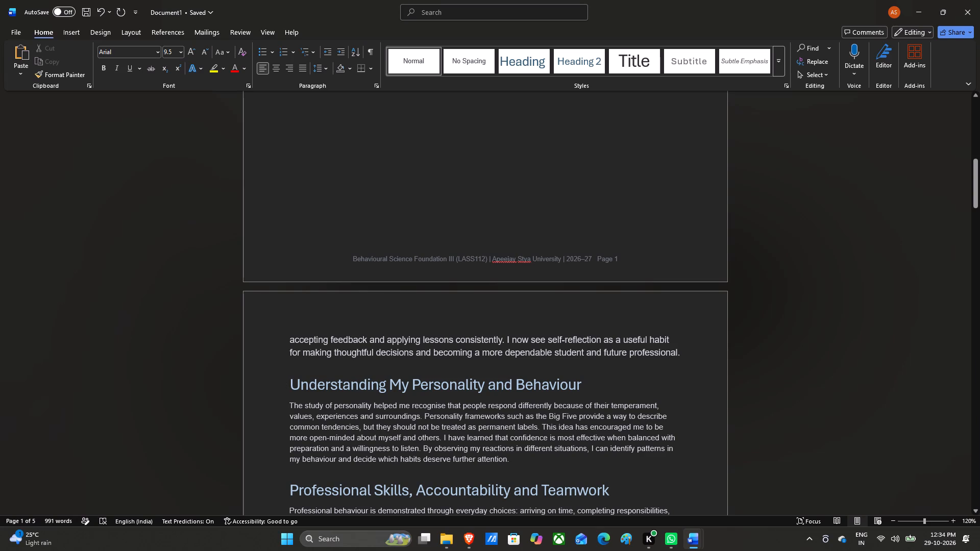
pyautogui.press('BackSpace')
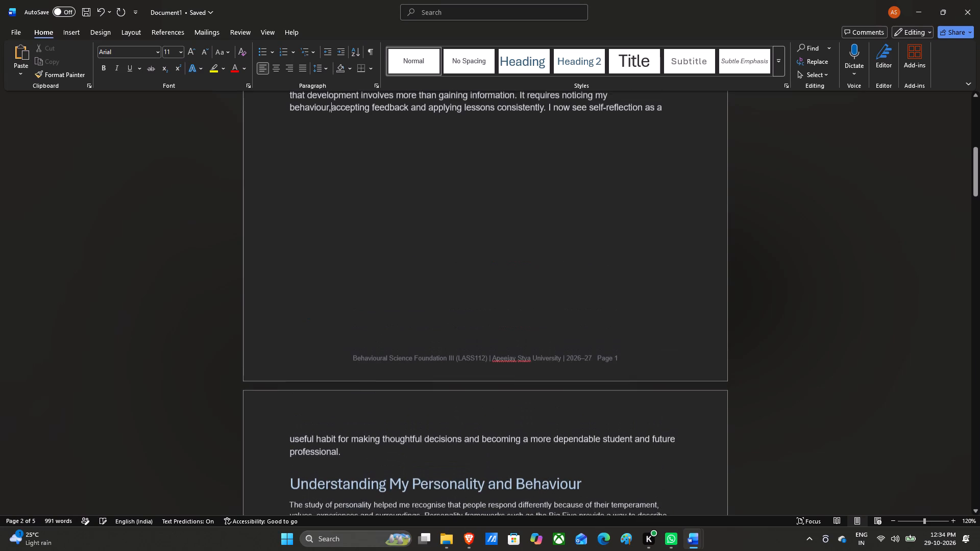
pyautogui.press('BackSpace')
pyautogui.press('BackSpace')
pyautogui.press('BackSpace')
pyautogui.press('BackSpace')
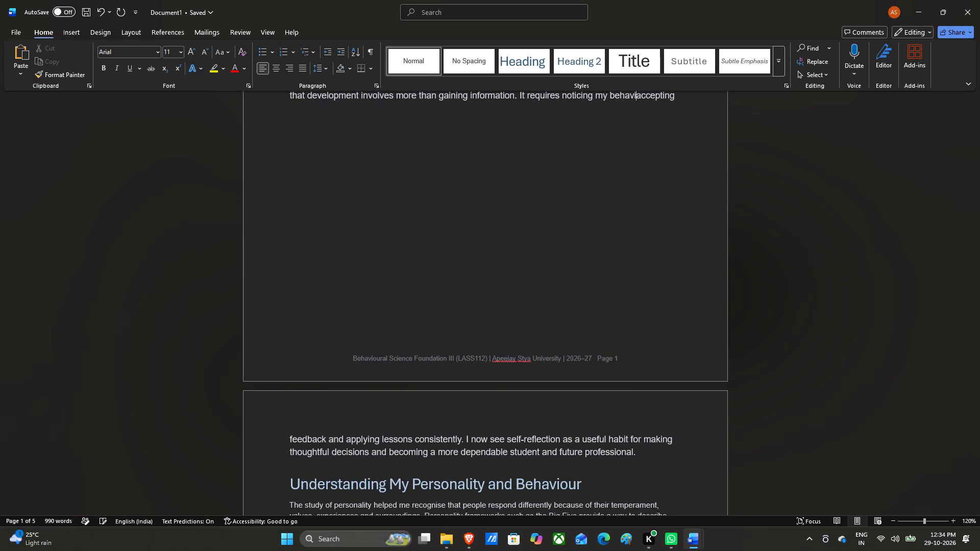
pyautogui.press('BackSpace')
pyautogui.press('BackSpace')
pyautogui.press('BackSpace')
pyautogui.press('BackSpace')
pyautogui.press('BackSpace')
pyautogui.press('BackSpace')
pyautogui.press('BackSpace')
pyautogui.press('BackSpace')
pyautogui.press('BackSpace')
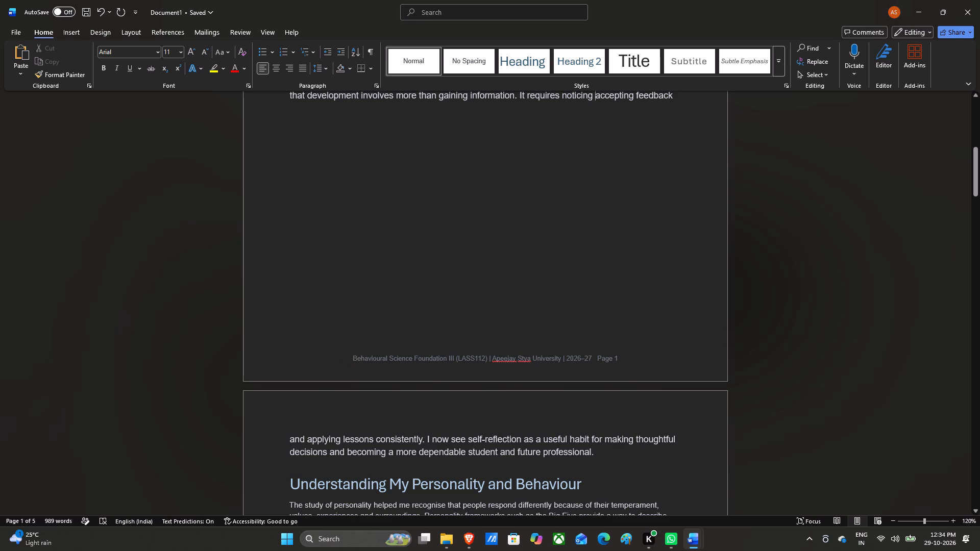
# Delete the entire content of the new document.
pyautogui.scroll(2, 423, 321)
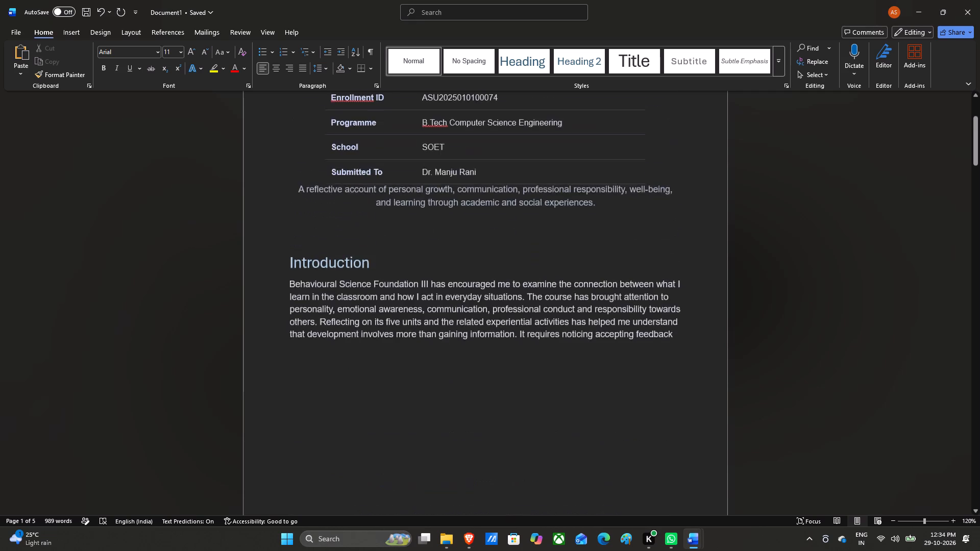
pyautogui.scroll(4, 423, 321)
pyautogui.scroll(-1, 423, 321)
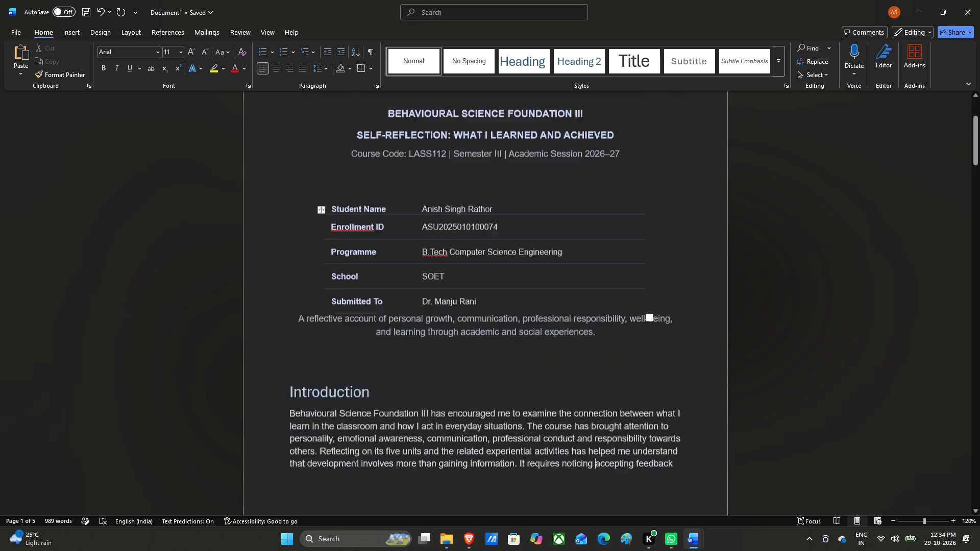
pyautogui.scroll(-13, 423, 321)
pyautogui.scroll(9, 423, 321)
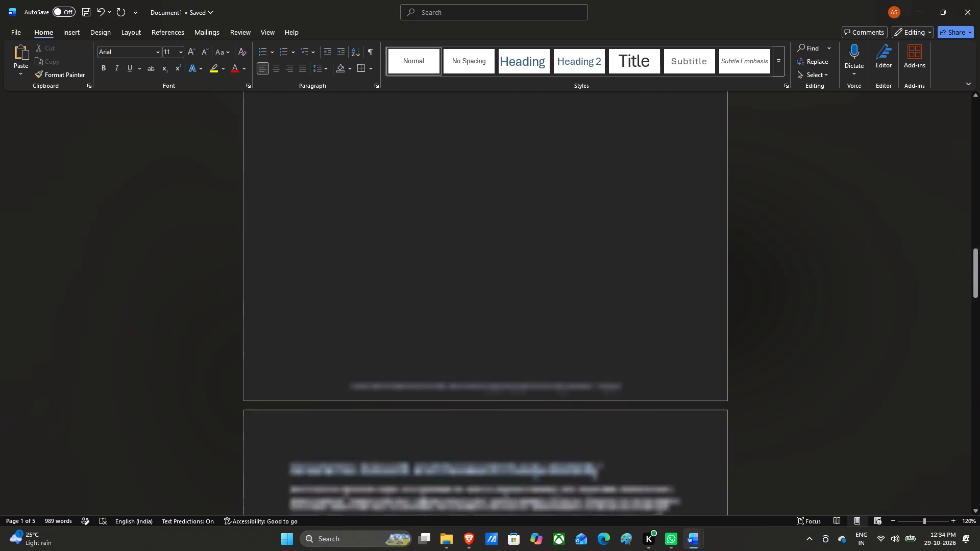
pyautogui.scroll(14, 423, 321)
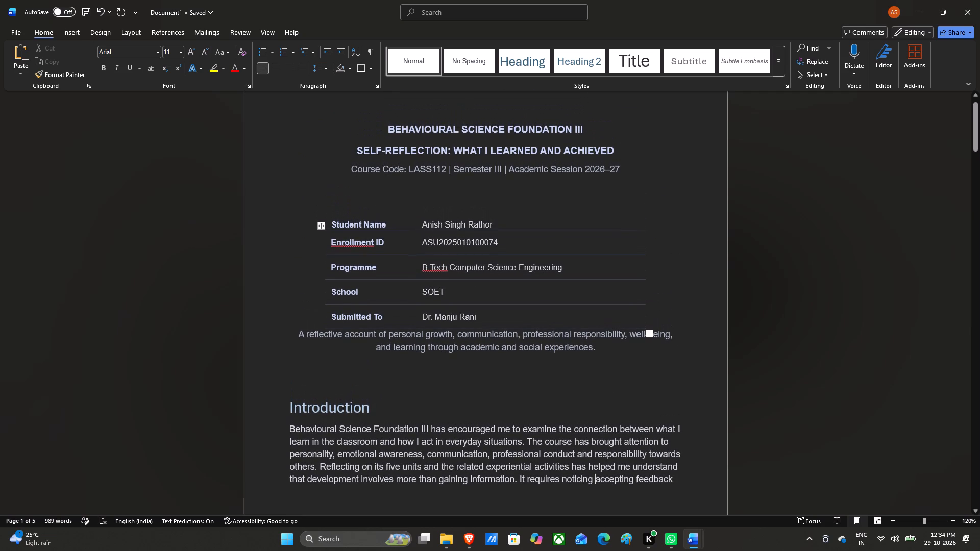
pyautogui.hotkey('ctrl', 'a')
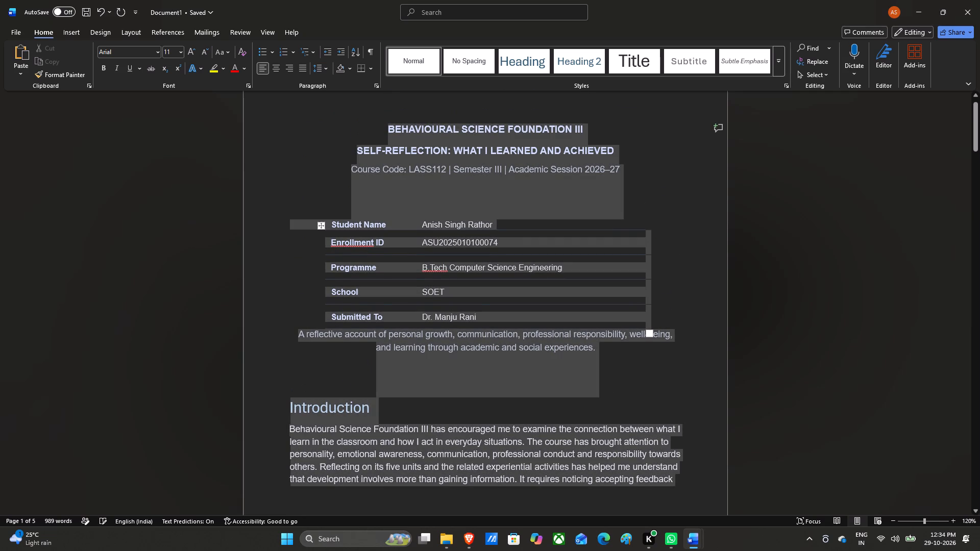
pyautogui.press('BackSpace')
pyautogui.scroll(1, 418, 279)
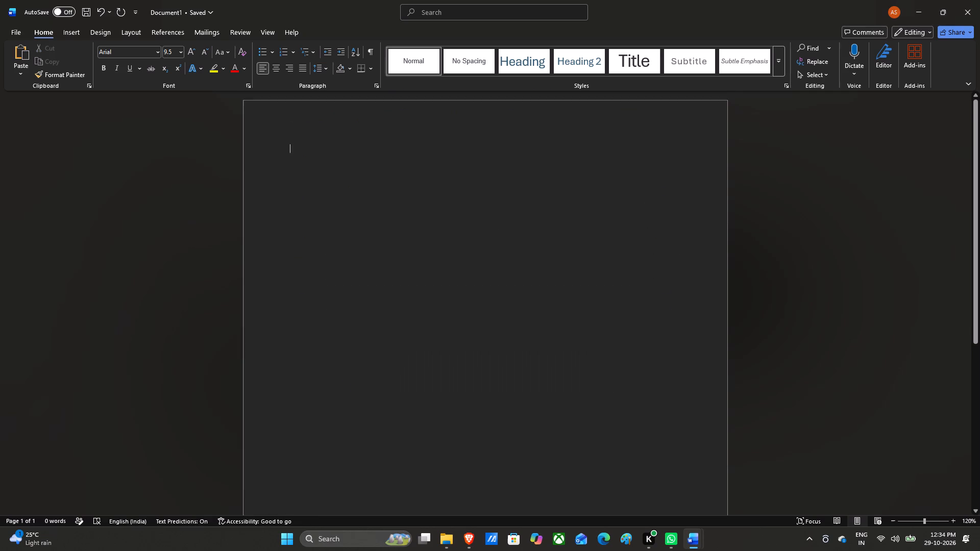
pyautogui.scroll(1, 418, 279)
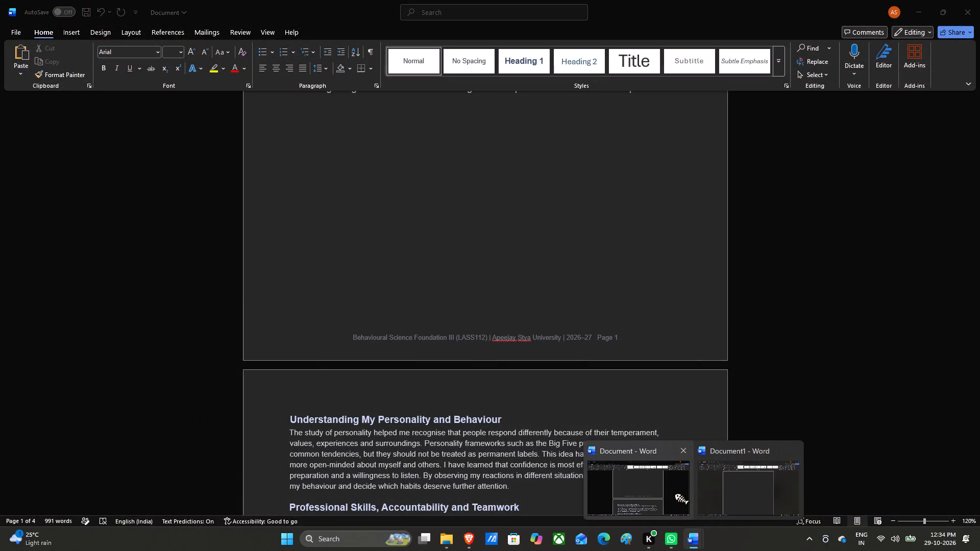
# Copy the two title lines, "BEHAVIOURAL SCIENCE FOUNDATION III" and "SELF-REFLECTION: WHAT I LEARNED AND ACHIEVED", from the original report into the emptied new document.
pyautogui.click(675, 494)
pyautogui.scroll(4, 616, 354)
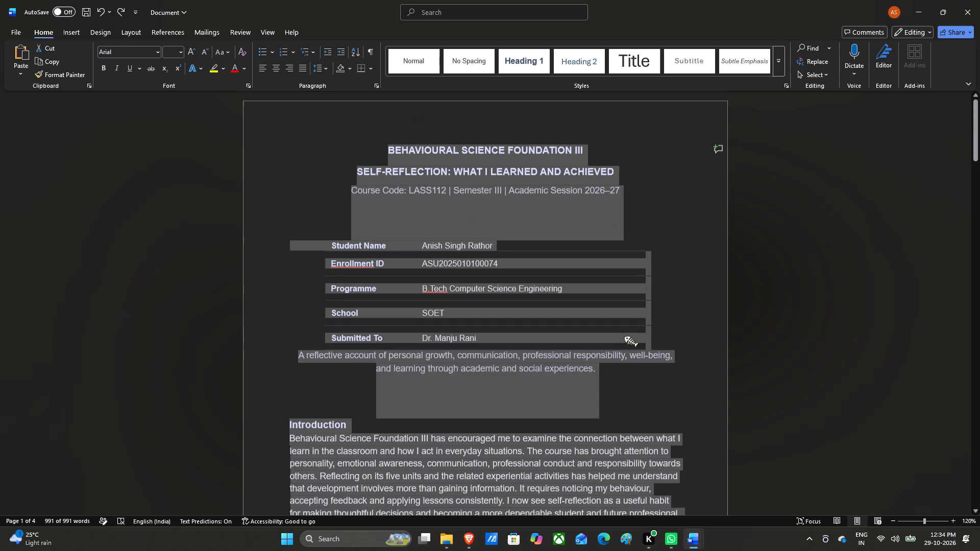
pyautogui.click(670, 234)
pyautogui.moveTo(670, 234); pyautogui.dragTo(552, 190)
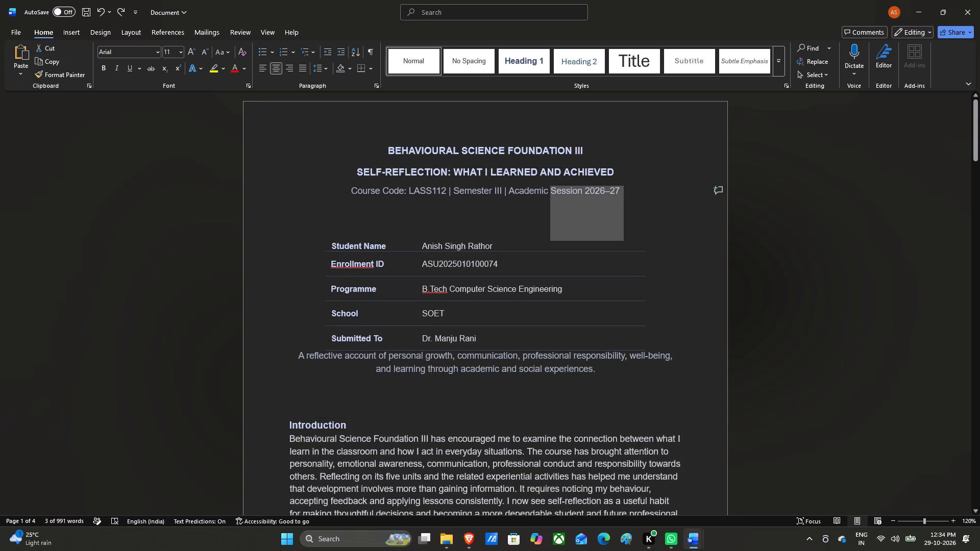
pyautogui.click(384, 148)
pyautogui.moveTo(384, 148); pyautogui.dragTo(600, 190)
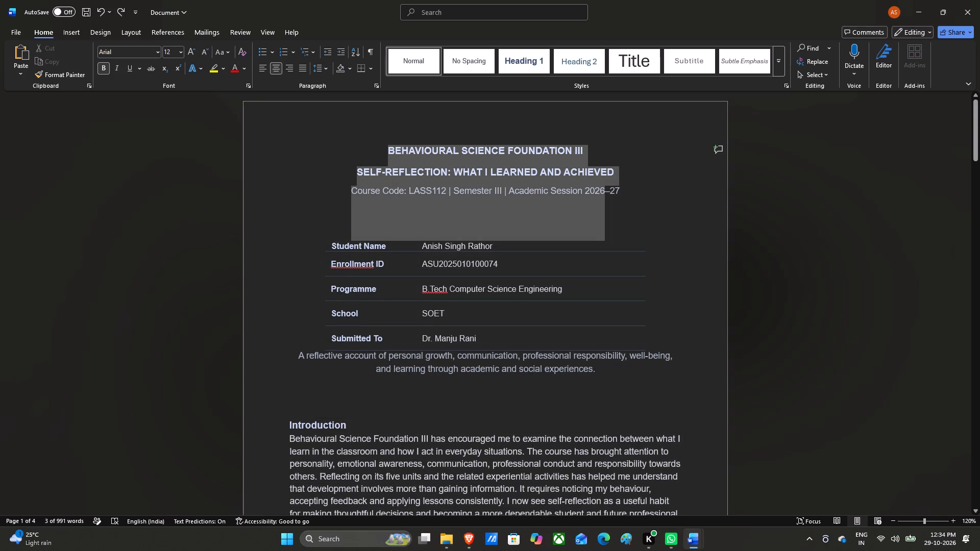
pyautogui.moveTo(600, 190); pyautogui.dragTo(655, 184)
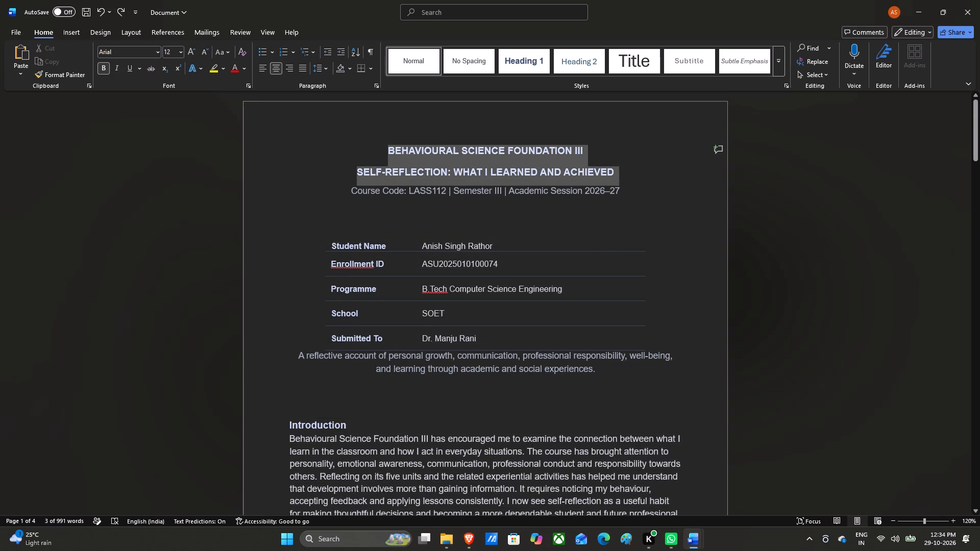
pyautogui.moveTo(655, 184); pyautogui.dragTo(654, 182)
pyautogui.moveTo(654, 182); pyautogui.dragTo(655, 185)
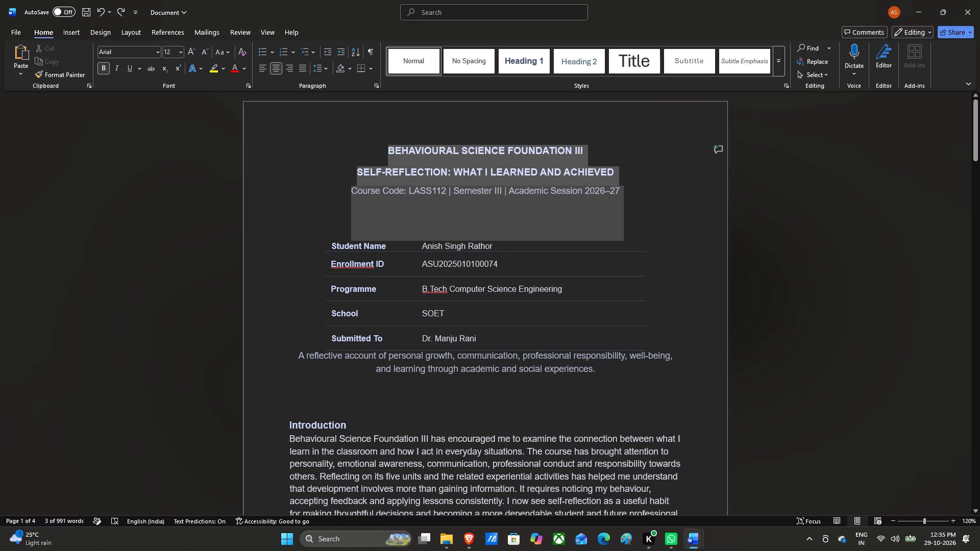
pyautogui.moveTo(655, 185); pyautogui.dragTo(655, 184)
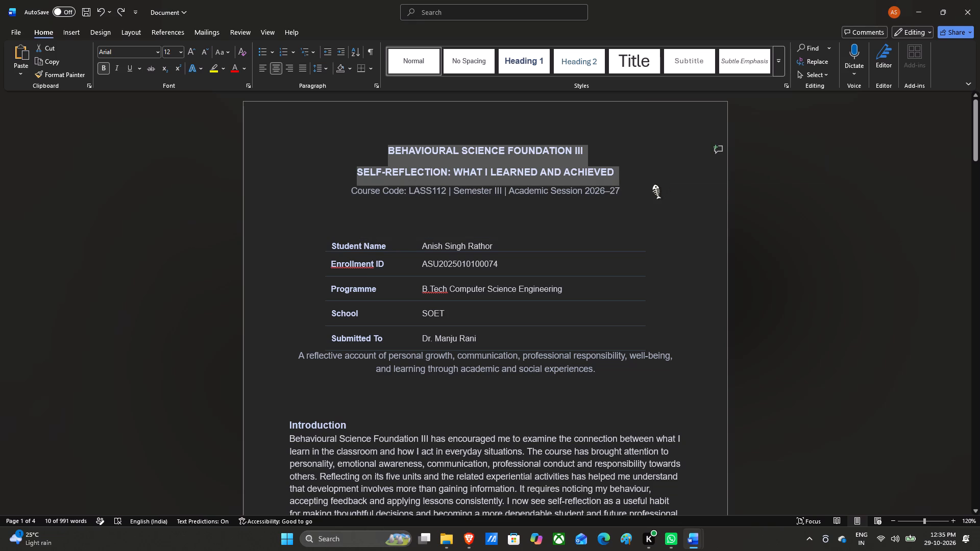
pyautogui.hotkey('ctrl', 'c')
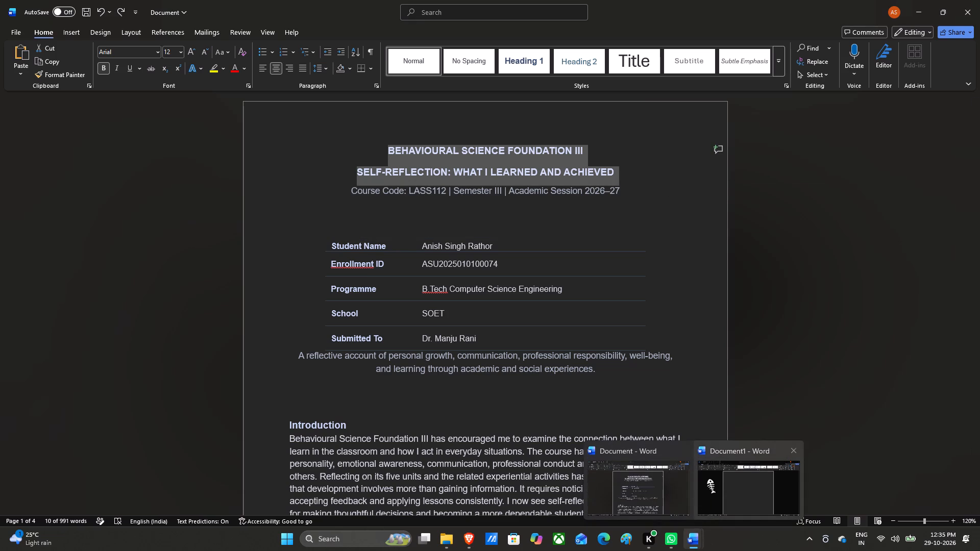
pyautogui.click(723, 479)
pyautogui.hotkey('ctrl', 'v')
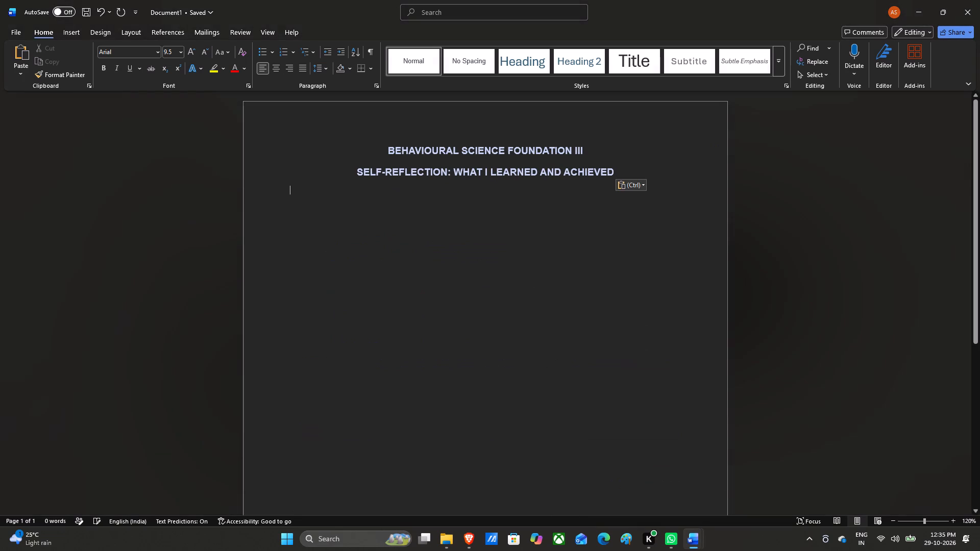
# Enter "Course Code:" on the line below the two titles in the new document.
pyautogui.click(567, 315)
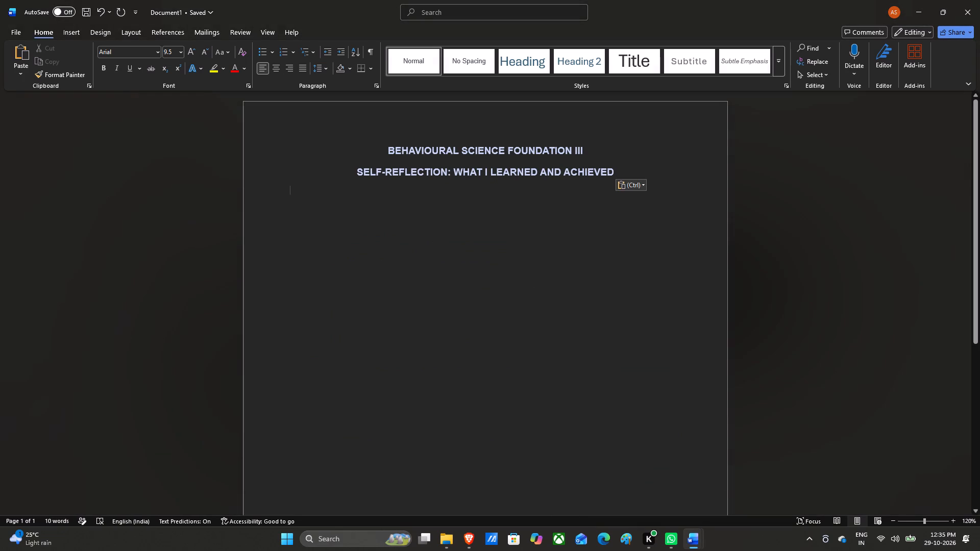
pyautogui.click(367, 209)
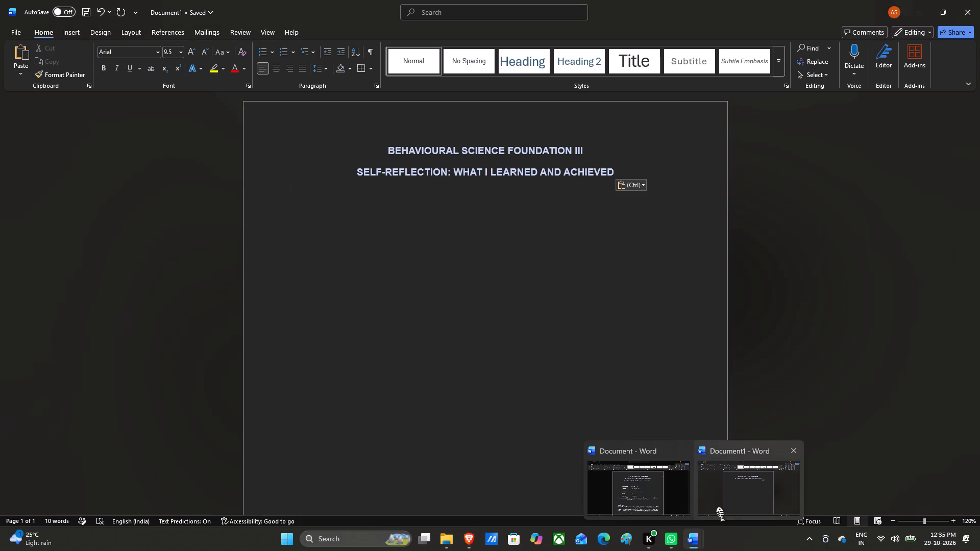
pyautogui.click(719, 507)
pyautogui.hotkey('ctrl', 'shift', 'c')
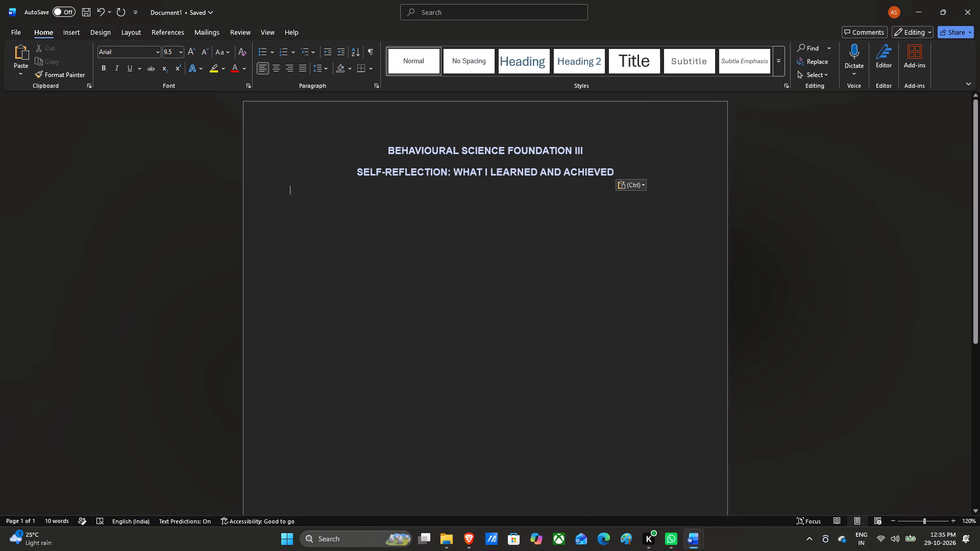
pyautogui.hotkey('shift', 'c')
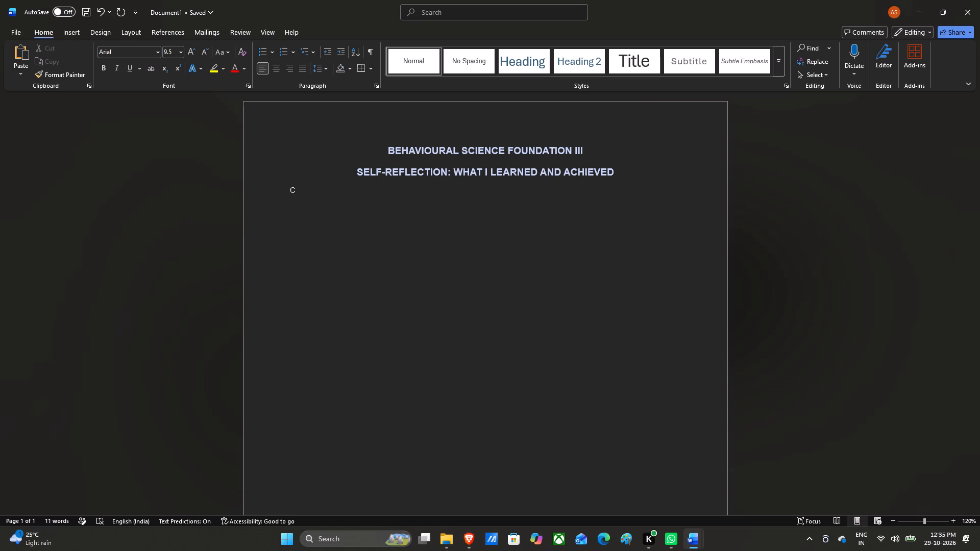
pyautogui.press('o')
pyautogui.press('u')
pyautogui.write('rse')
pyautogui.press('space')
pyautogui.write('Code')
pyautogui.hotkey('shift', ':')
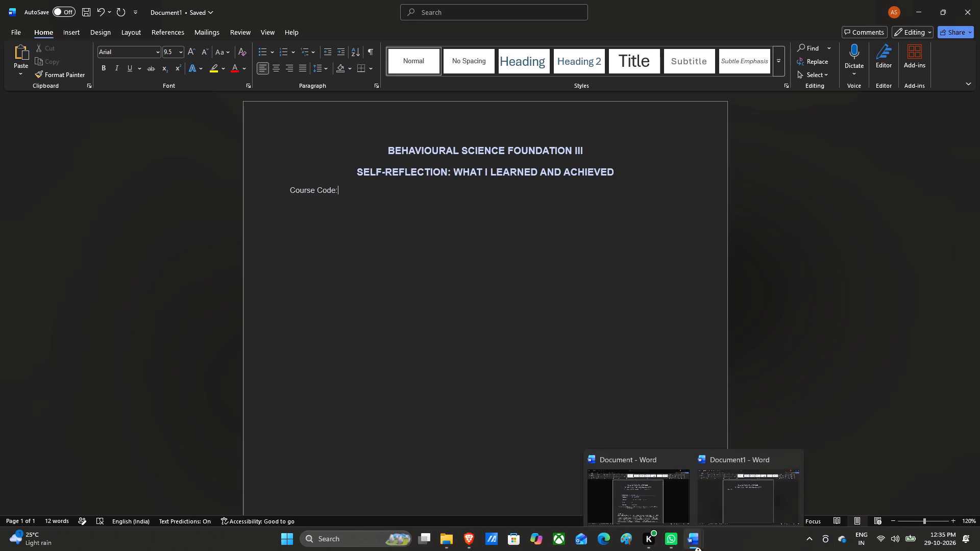
# Check the course code in the original report and add "LASS112" after "Course Code:" in the new document.
pyautogui.click(723, 485)
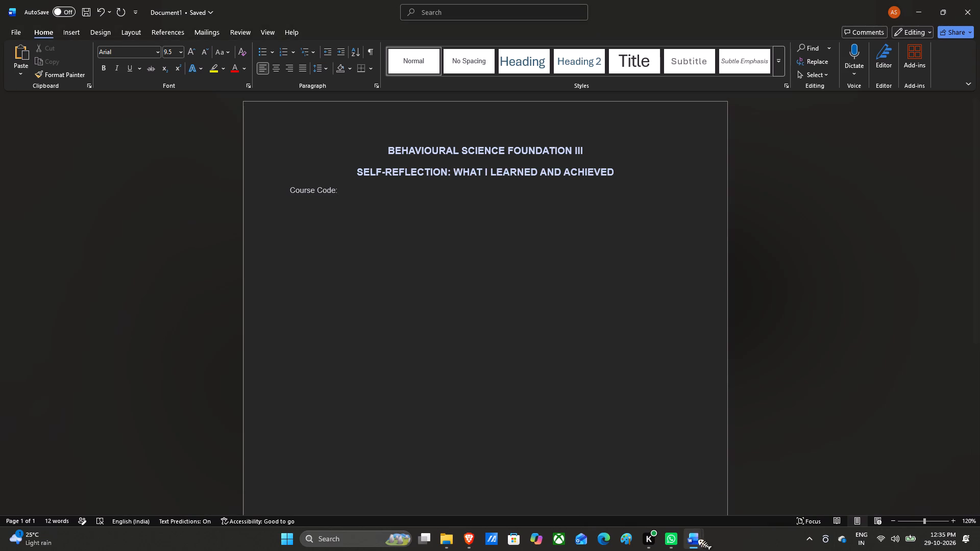
pyautogui.click(640, 506)
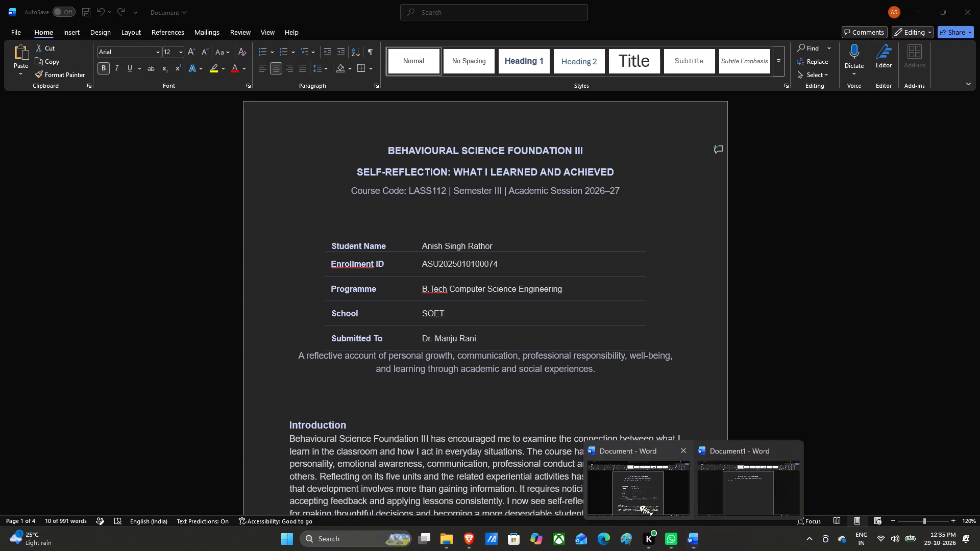
pyautogui.moveTo(413, 228); pyautogui.dragTo(354, 193)
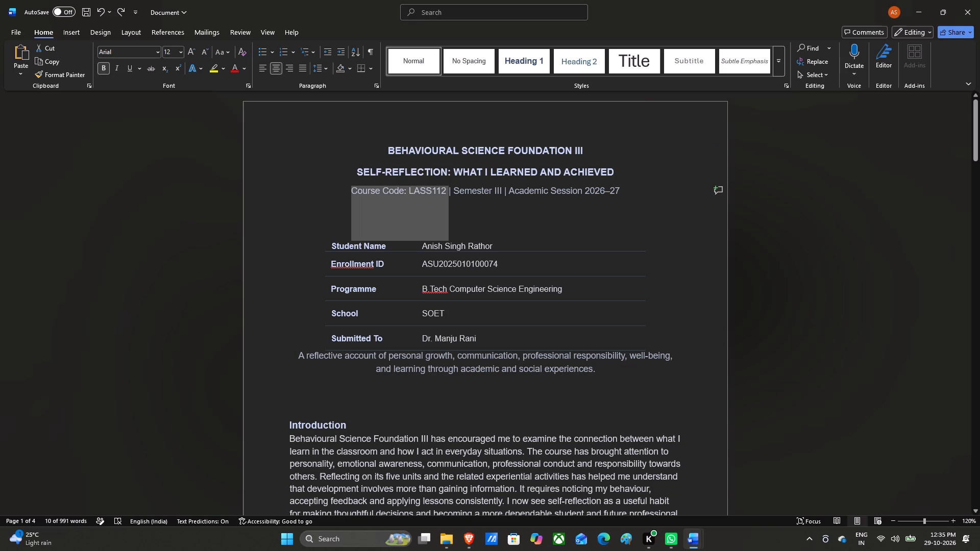
pyautogui.moveTo(354, 193); pyautogui.dragTo(355, 192)
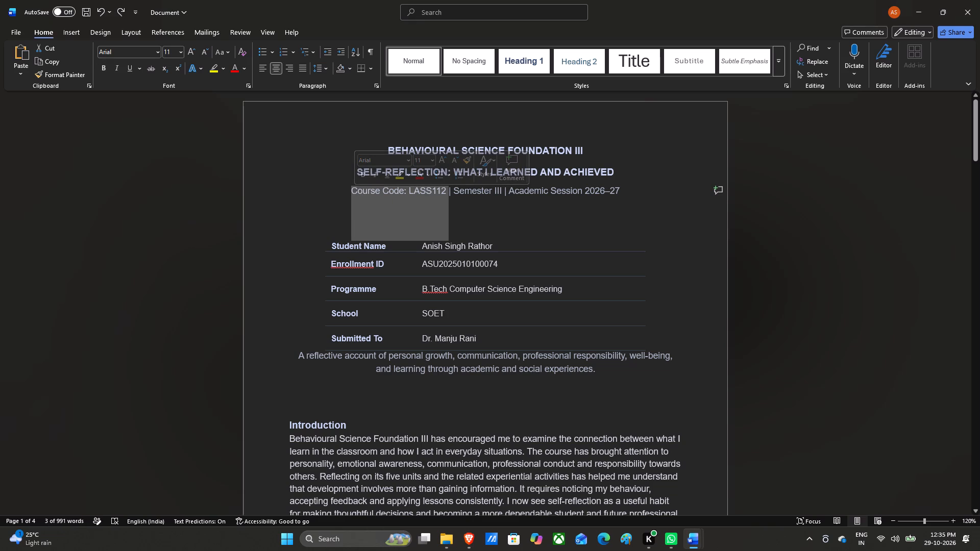
pyautogui.click(486, 214)
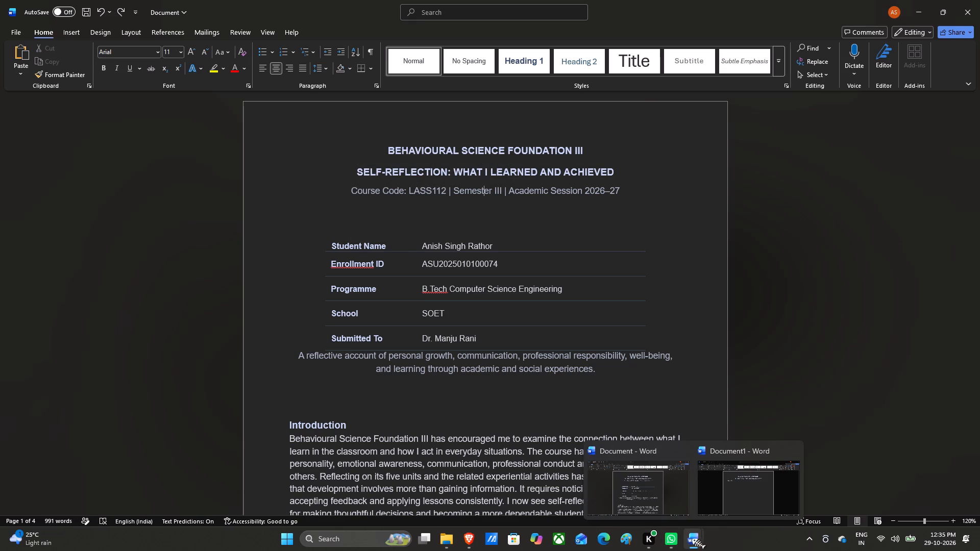
pyautogui.click(717, 510)
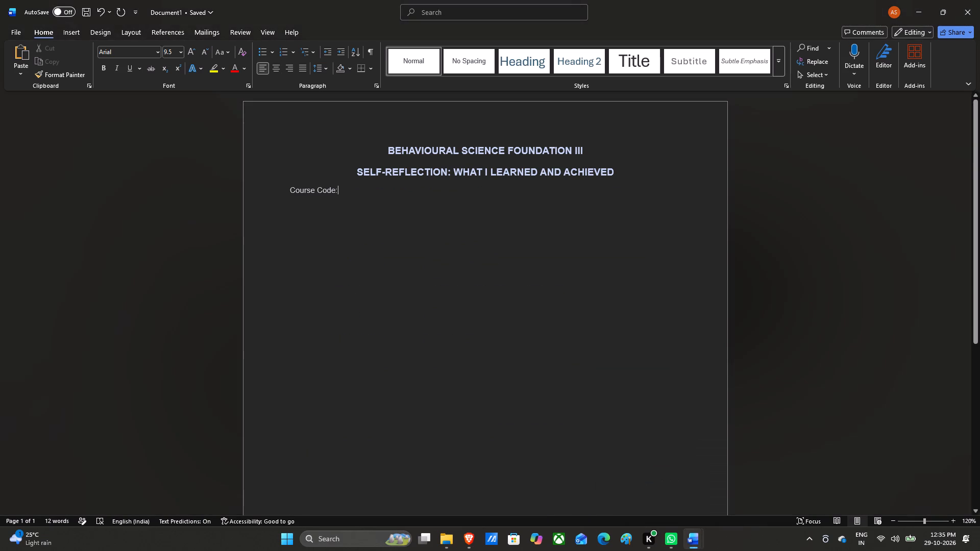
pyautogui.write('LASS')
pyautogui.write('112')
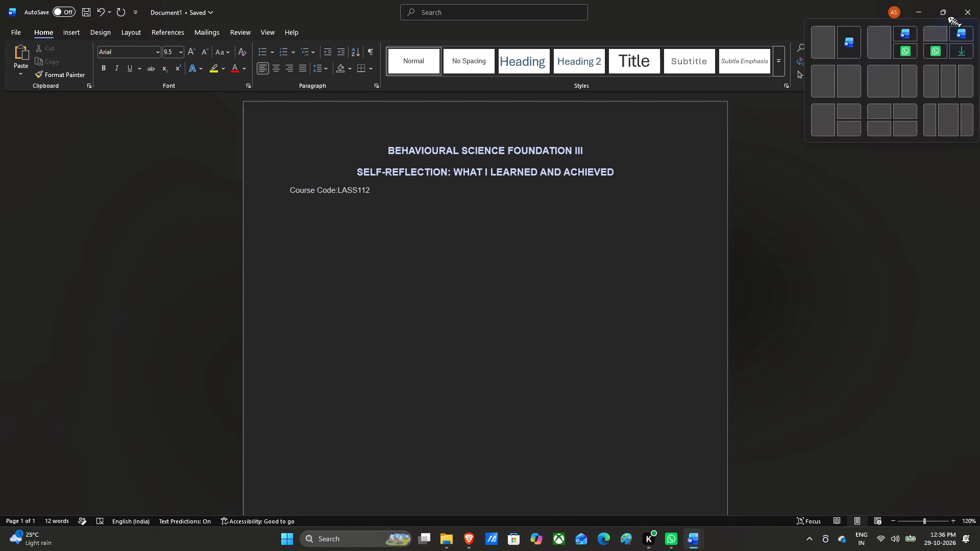
# Arrange the new document and the original report side by side on the screen.
pyautogui.click(852, 46)
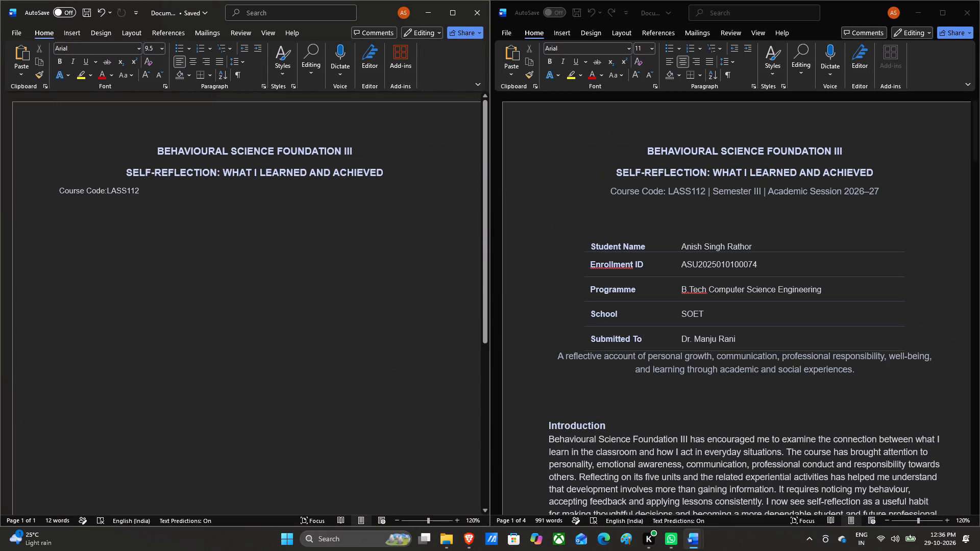
# Add "| Semester" after "LASS112" on the course code line of the new document.
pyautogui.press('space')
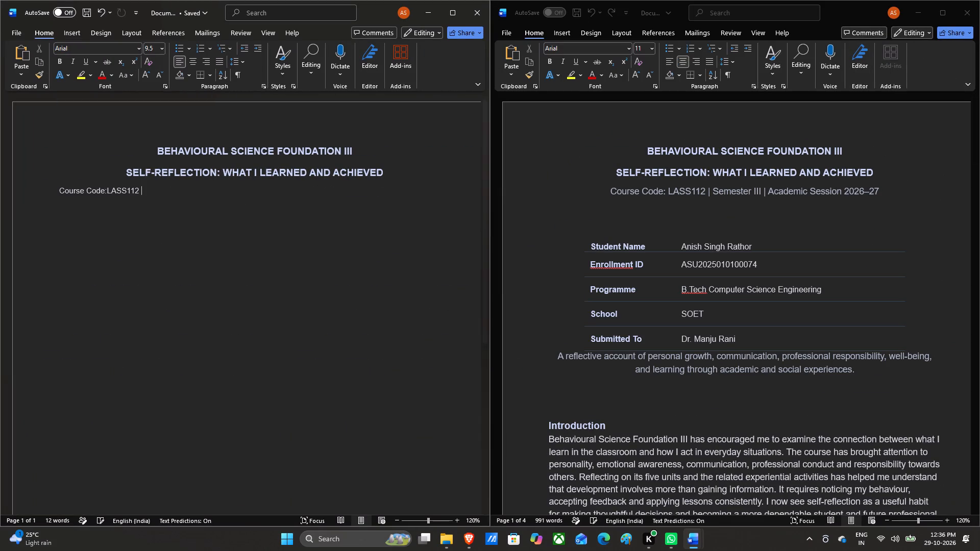
pyautogui.press('\\')
pyautogui.press('BackSpace')
pyautogui.hotkey('shift', '|')
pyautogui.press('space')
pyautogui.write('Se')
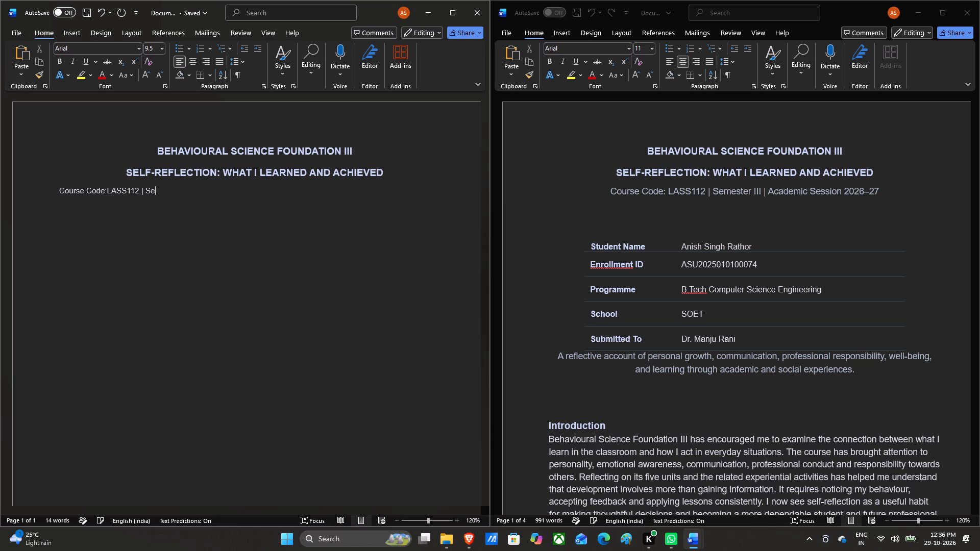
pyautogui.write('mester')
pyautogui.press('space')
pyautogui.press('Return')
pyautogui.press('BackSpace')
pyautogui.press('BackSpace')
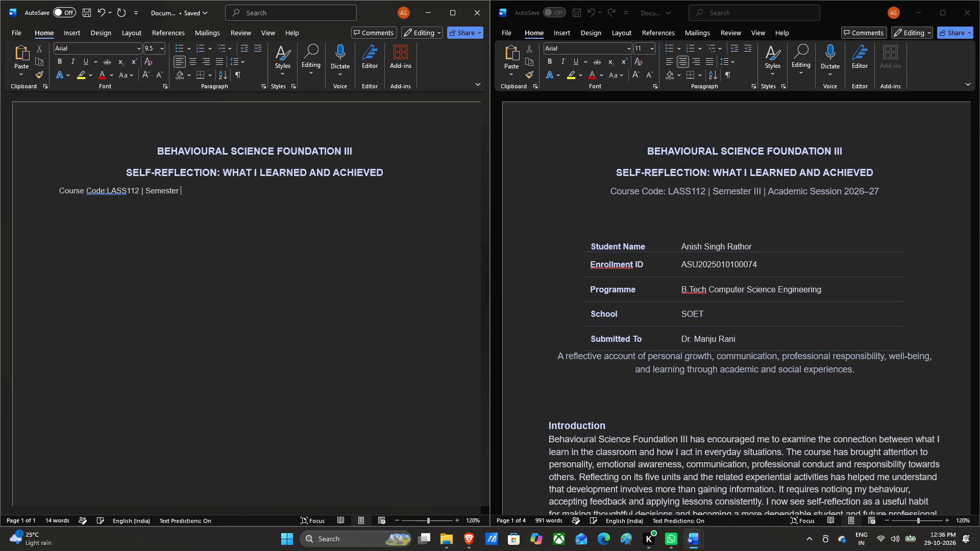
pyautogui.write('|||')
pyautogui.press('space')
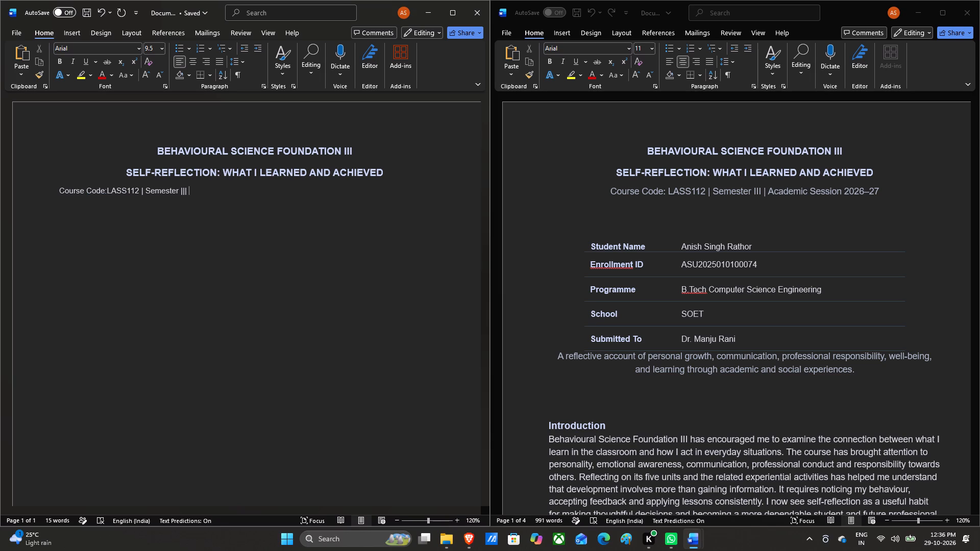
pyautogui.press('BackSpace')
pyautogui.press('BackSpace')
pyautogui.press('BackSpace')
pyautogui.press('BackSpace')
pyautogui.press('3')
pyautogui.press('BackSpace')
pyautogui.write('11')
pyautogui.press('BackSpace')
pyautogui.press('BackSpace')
# Enter the Roman numeral "III" after "Semester" on the course code line.
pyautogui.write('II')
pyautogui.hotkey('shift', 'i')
# Add "| Academis Session 2026 - 27" after "Semester III" on the course code line.
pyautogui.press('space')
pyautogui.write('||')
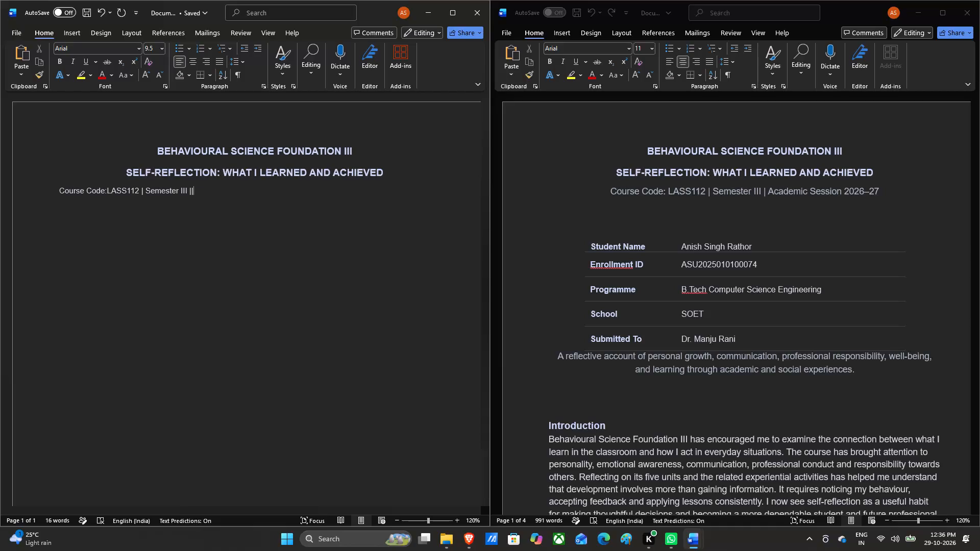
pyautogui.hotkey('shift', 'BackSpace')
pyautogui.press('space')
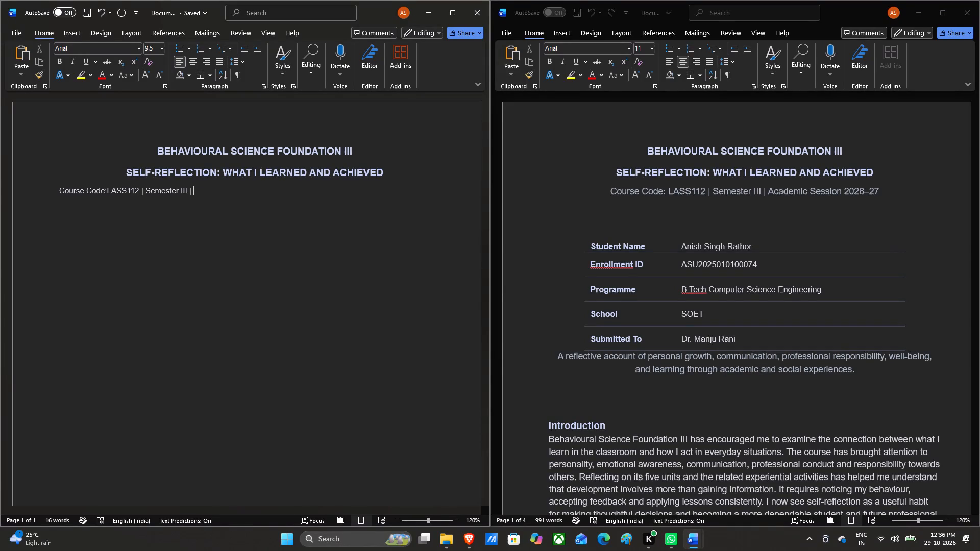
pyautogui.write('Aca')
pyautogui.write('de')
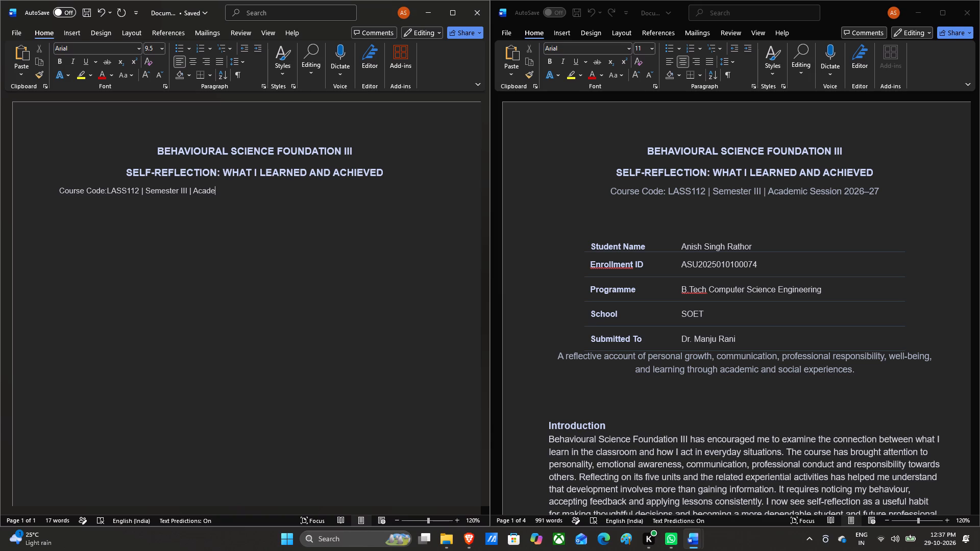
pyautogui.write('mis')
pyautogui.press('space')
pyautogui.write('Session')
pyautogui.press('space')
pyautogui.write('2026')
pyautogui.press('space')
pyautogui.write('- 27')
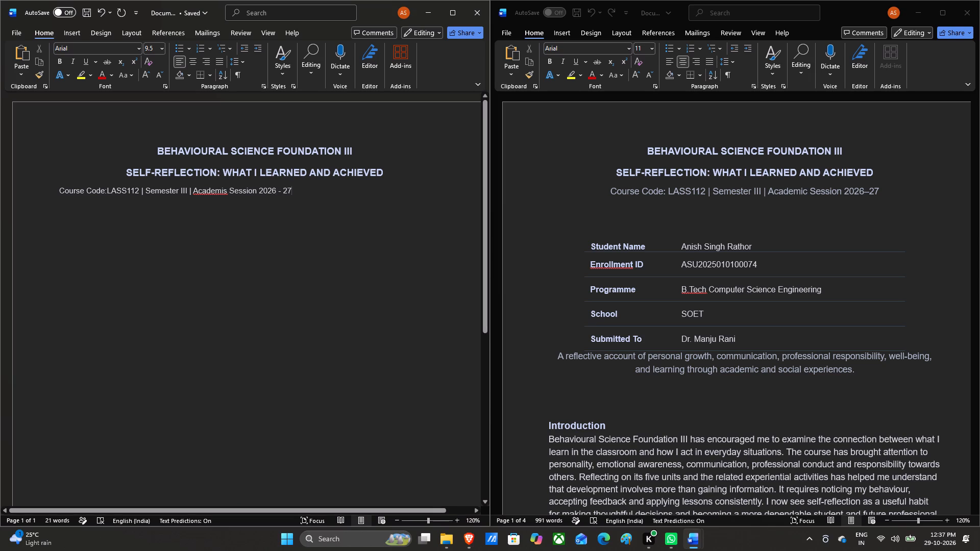
# Centre the whole course code line of the new document and set its font size to 11.
pyautogui.moveTo(60, 192); pyautogui.dragTo(316, 205)
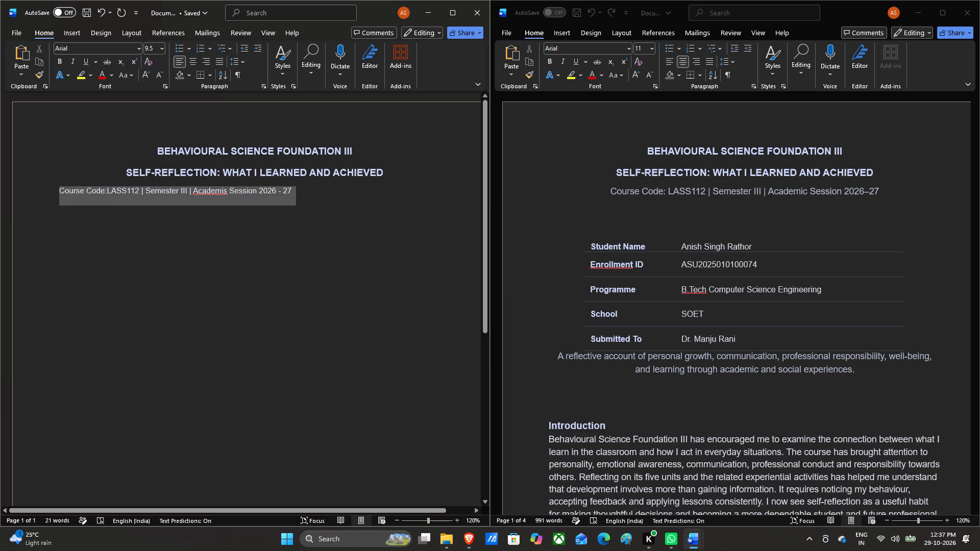
pyautogui.moveTo(316, 205); pyautogui.dragTo(319, 206)
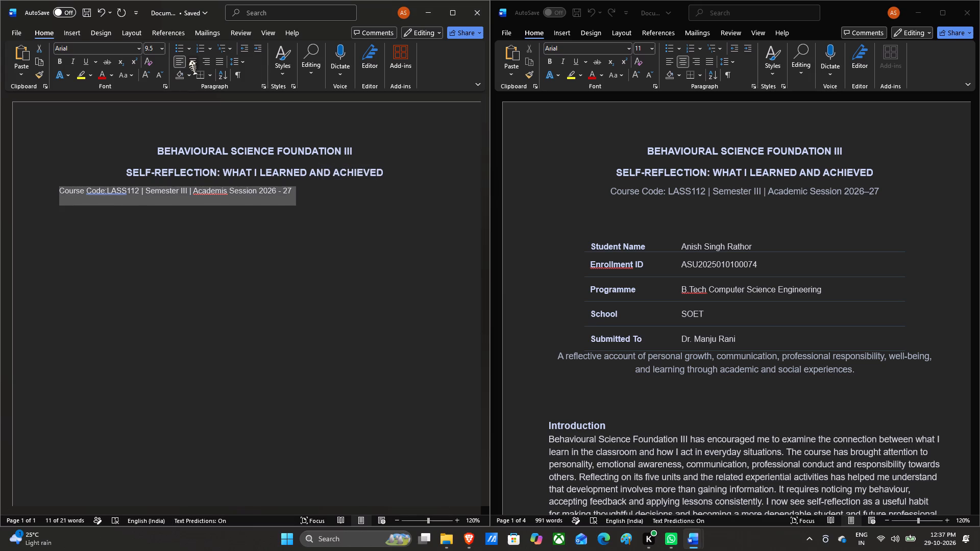
pyautogui.click(191, 60)
pyautogui.click(160, 48)
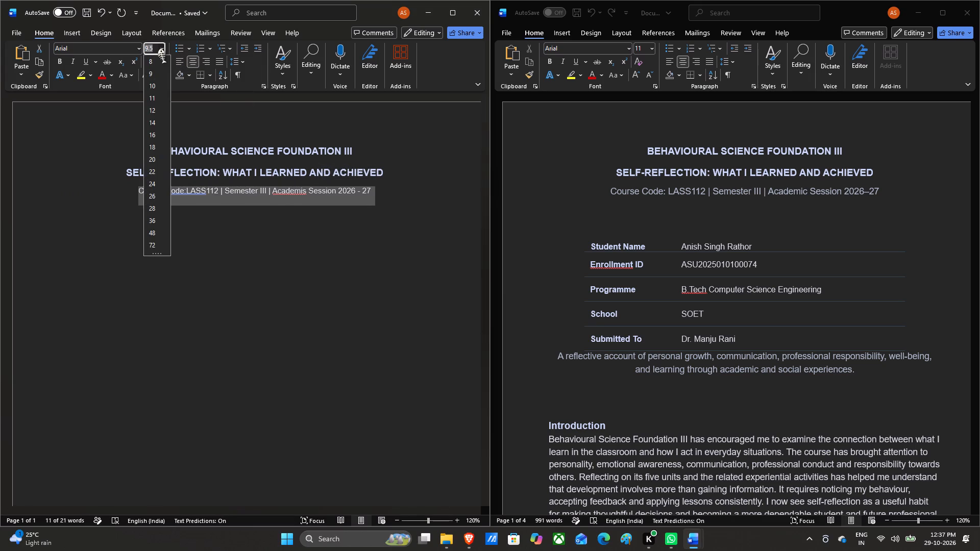
pyautogui.click(159, 101)
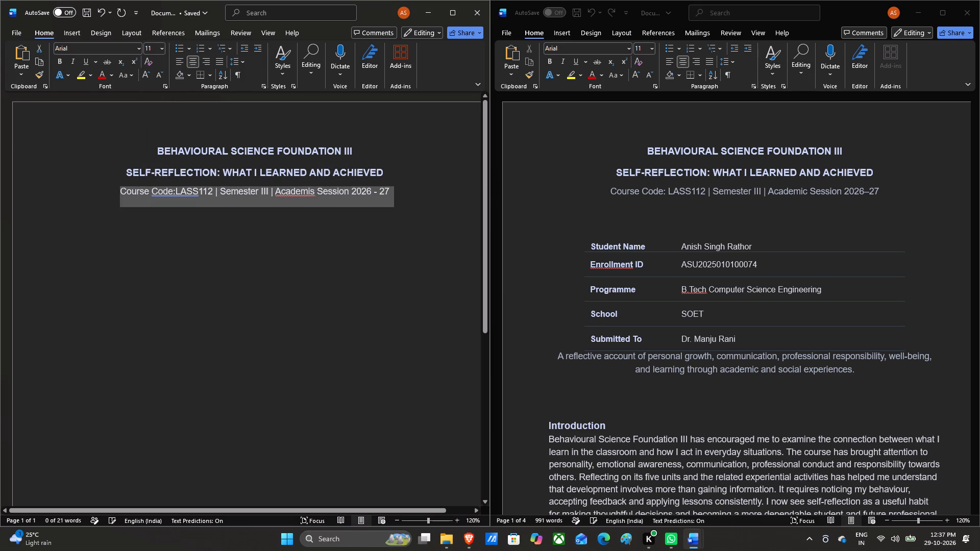
# Start a new paragraph below the course code line, leaving one blank line in between.
pyautogui.click(235, 235)
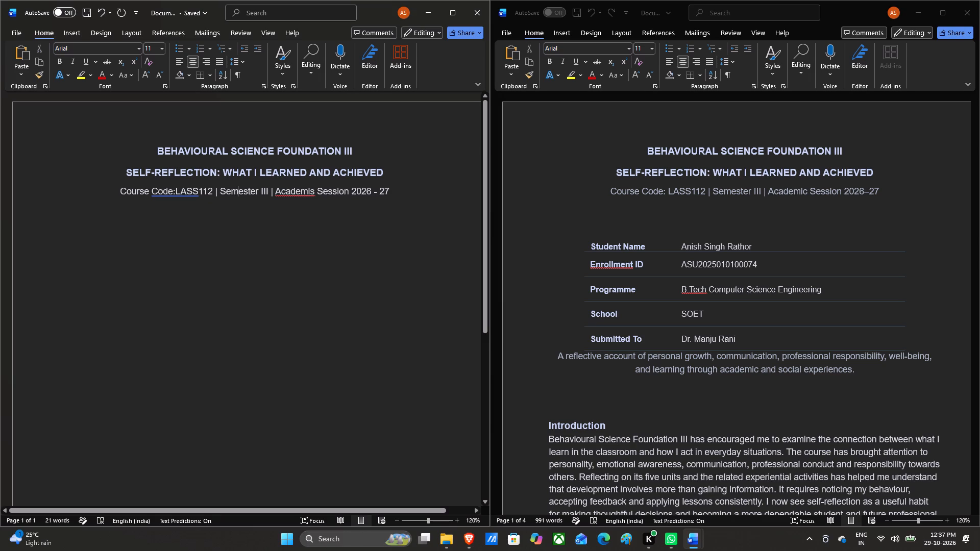
pyautogui.click(226, 266)
pyautogui.click(168, 256)
pyautogui.moveTo(361, 240); pyautogui.dragTo(395, 191)
pyautogui.click(395, 191)
pyautogui.press('Return')
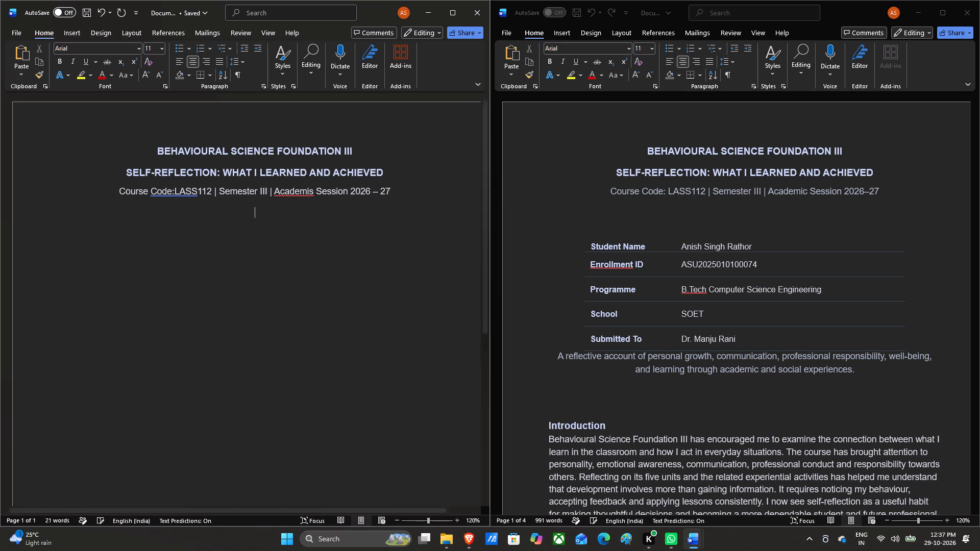
pyautogui.press('Return')
# Enter the label "Student Name" in the new paragraph below the course code line.
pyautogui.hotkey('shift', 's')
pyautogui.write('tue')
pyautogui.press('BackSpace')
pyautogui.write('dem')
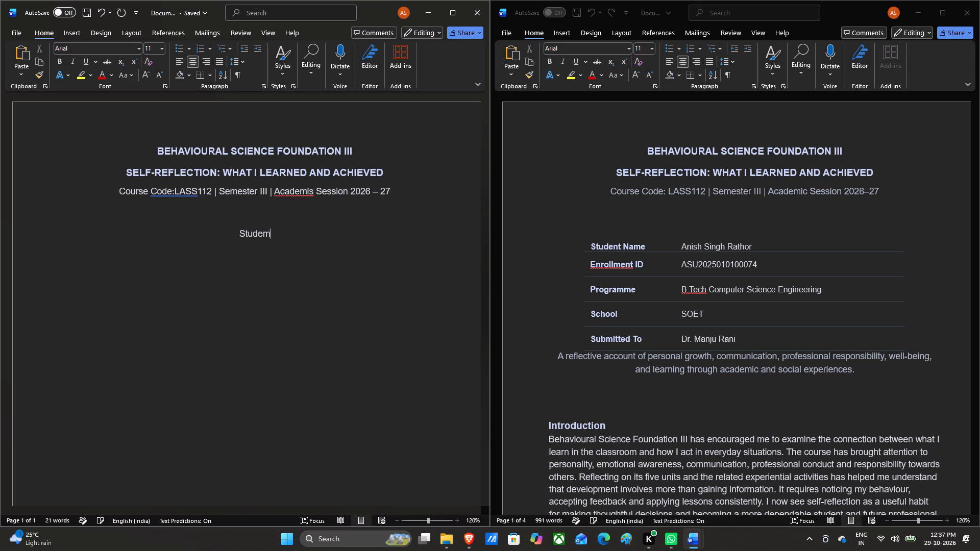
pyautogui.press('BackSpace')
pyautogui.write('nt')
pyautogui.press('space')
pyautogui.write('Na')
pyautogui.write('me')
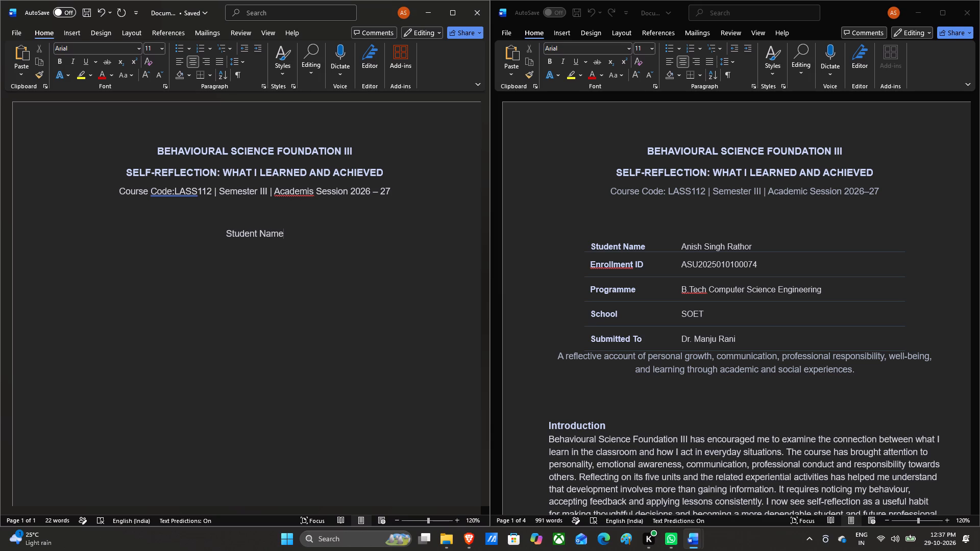
# Complete the "Student Name" line with a dash and the student's full name, and start a new line below it.
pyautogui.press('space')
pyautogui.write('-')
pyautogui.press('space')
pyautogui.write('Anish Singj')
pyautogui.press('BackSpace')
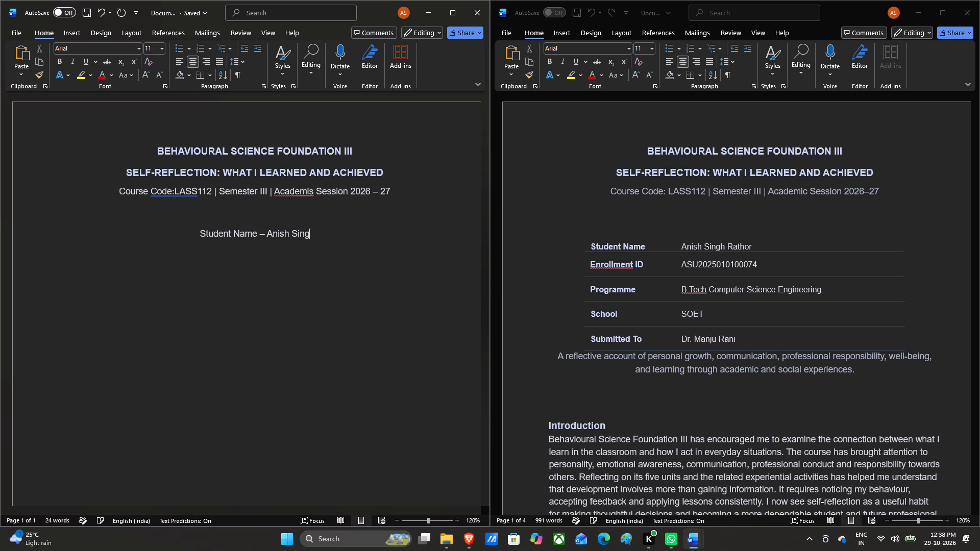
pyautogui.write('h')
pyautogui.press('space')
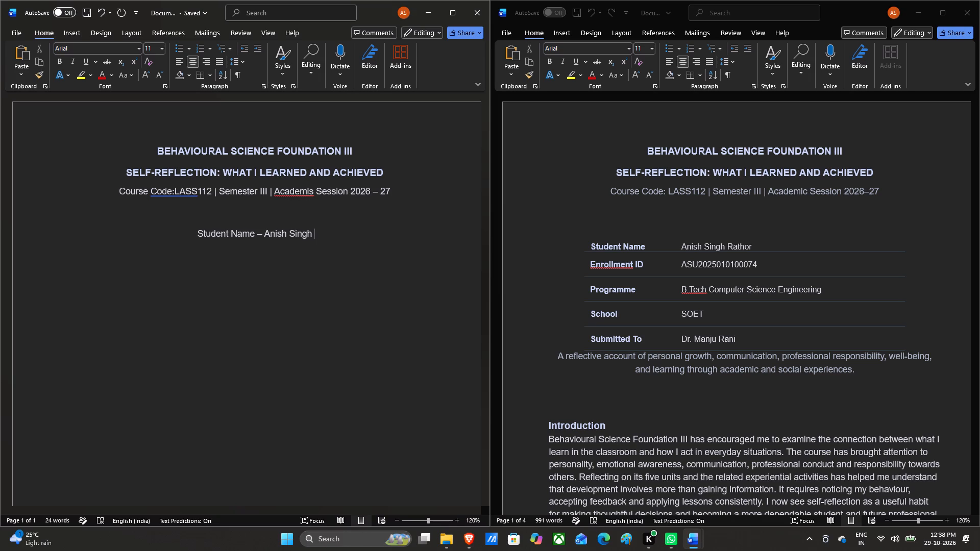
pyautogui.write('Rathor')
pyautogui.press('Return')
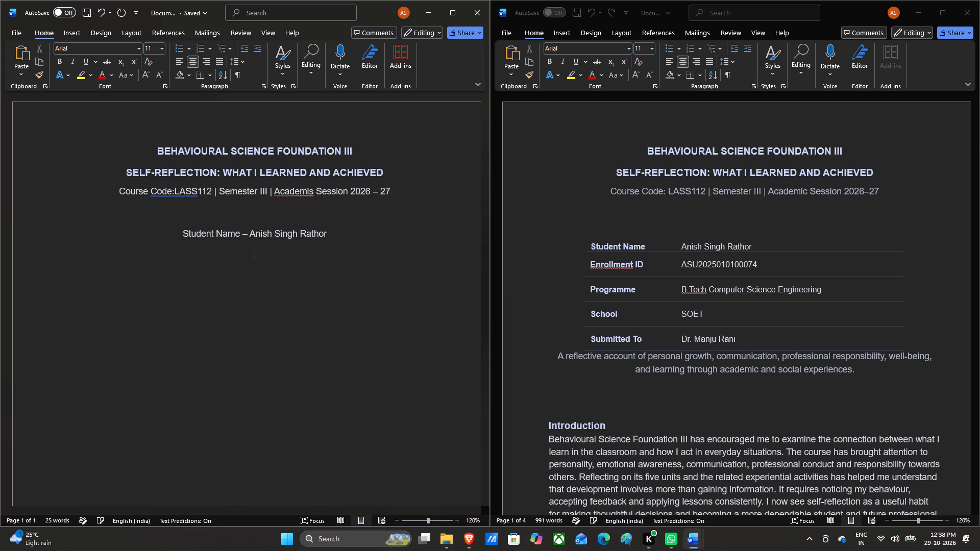
# Enter the label "Enrollment ID" on the line below the student name.
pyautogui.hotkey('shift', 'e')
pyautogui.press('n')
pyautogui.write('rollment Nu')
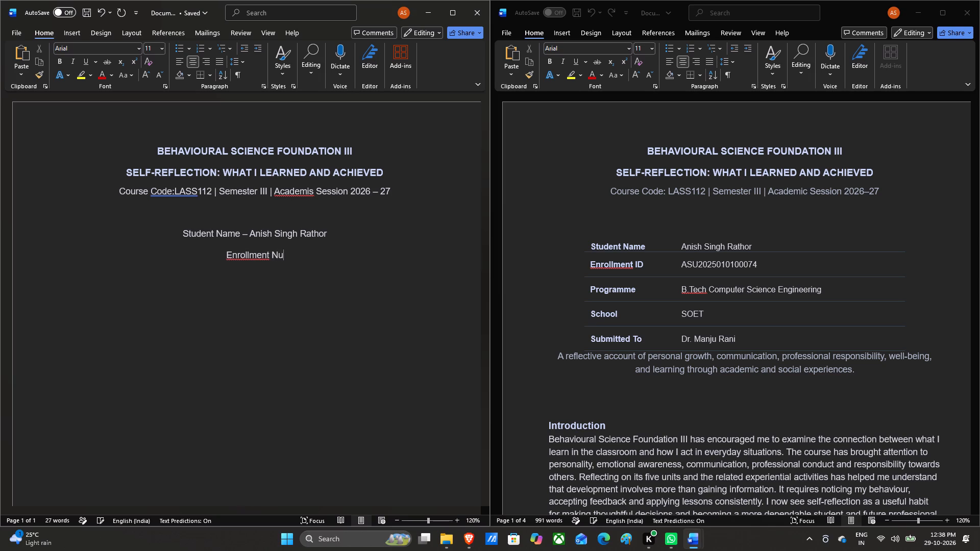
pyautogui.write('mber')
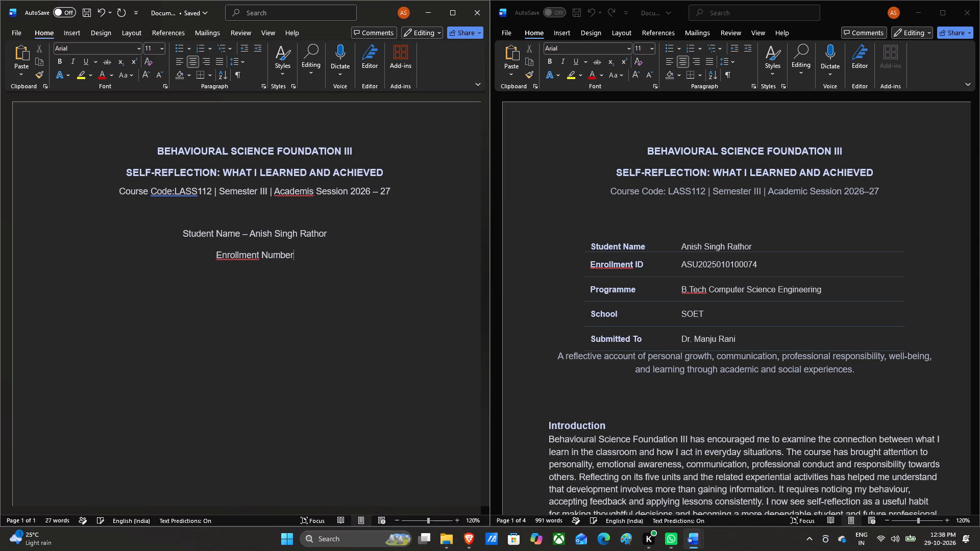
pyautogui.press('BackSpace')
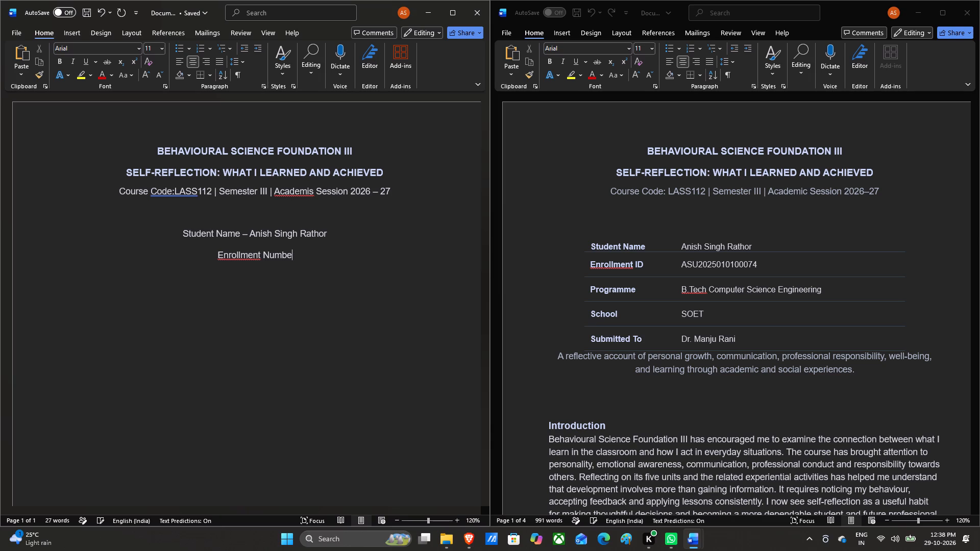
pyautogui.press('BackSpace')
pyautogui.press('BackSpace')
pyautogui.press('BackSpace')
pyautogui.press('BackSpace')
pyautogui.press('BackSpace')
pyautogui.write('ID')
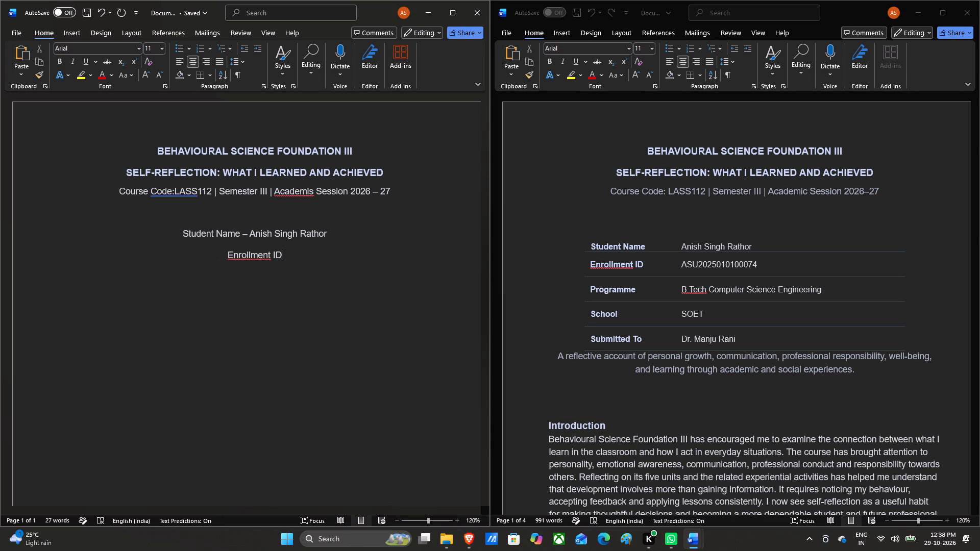
# Add a dash and the student's enrollment number after "Enrollment ID", and start a new line below.
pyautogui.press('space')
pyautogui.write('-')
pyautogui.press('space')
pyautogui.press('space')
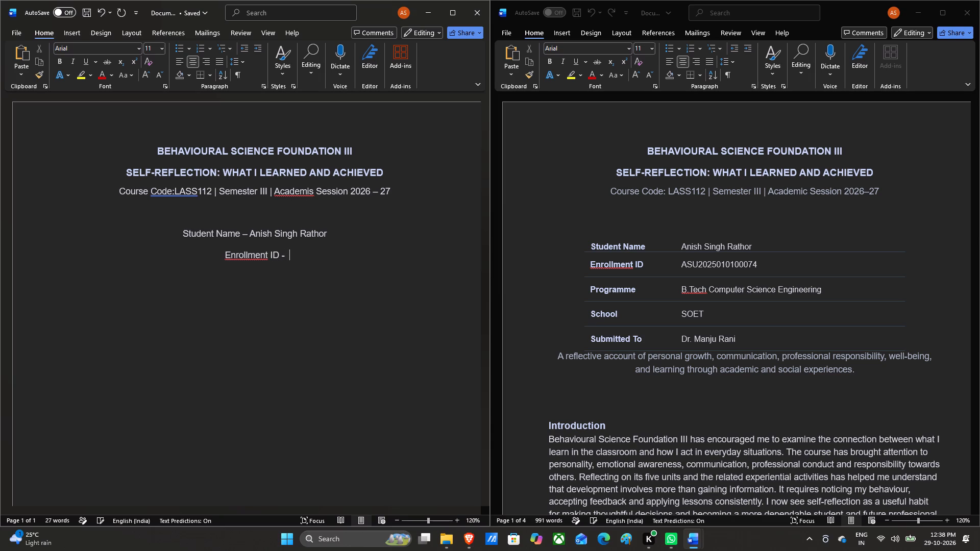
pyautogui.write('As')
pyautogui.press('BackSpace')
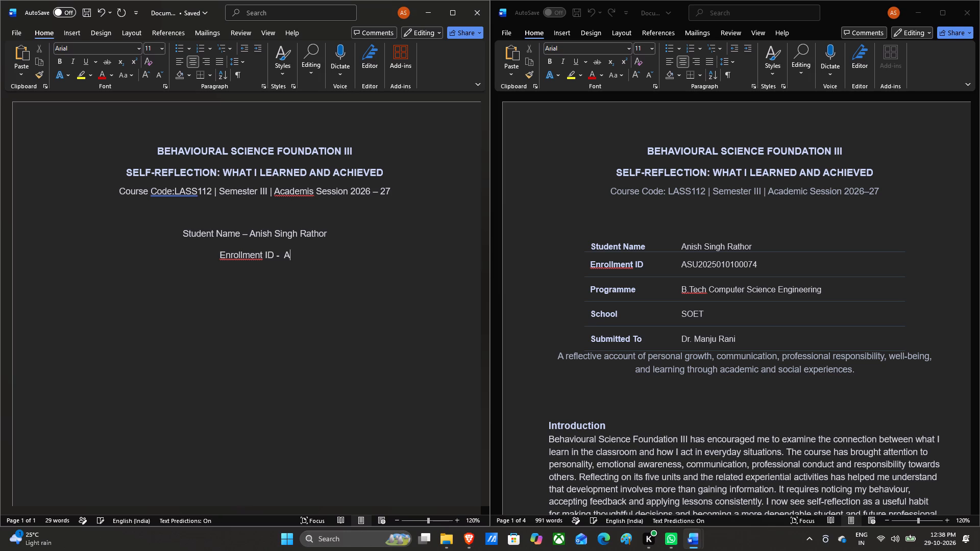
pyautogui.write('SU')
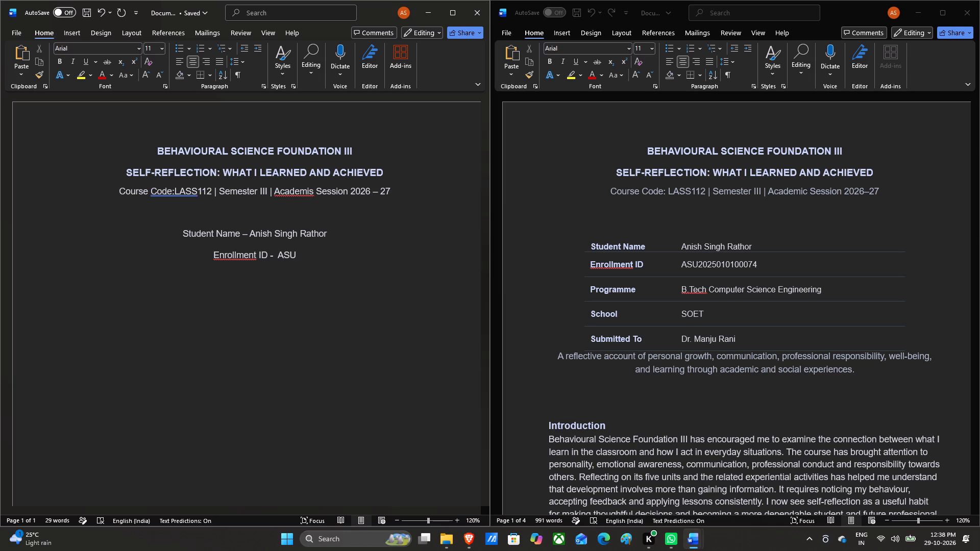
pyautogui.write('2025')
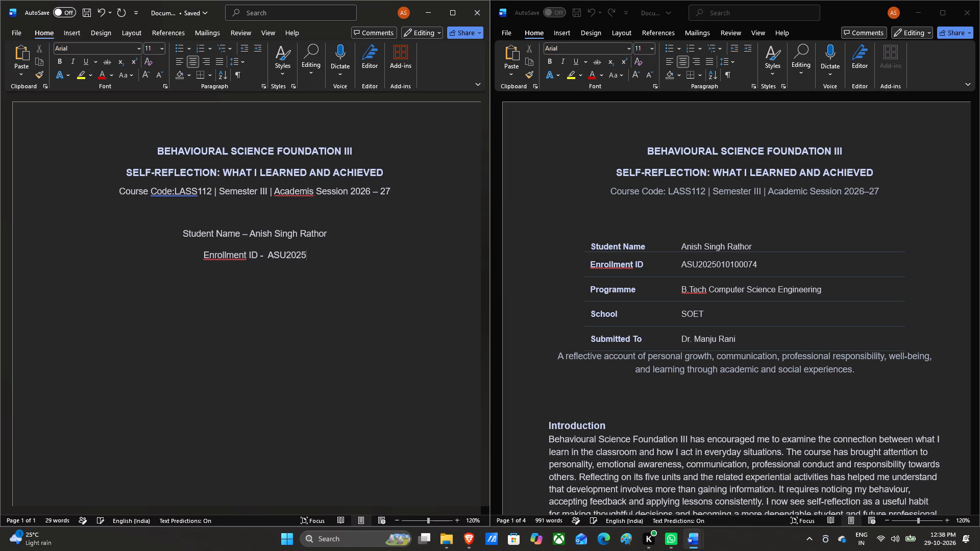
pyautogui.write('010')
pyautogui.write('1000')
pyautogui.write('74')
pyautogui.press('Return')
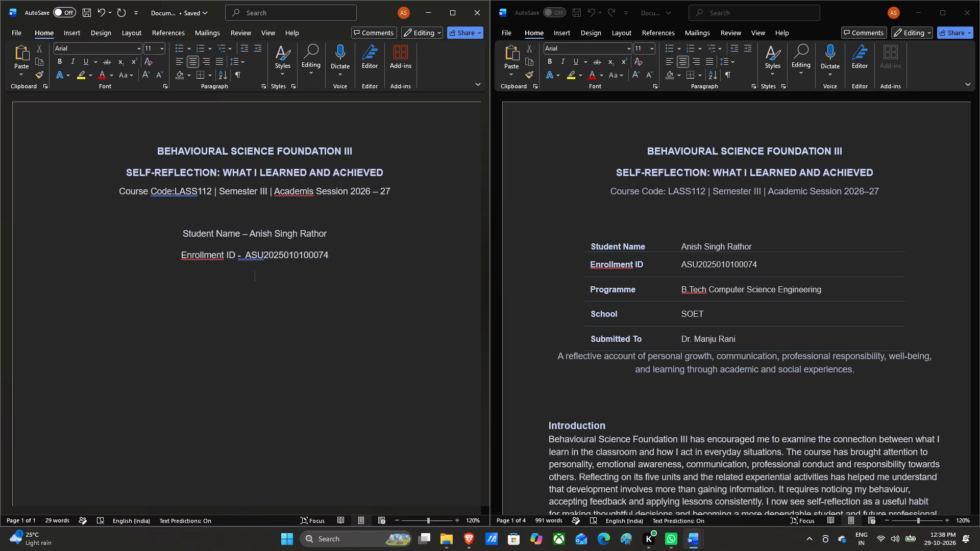
# Enter "Programme - B. Tech (CSE)" on the line below the enrollment ID, and start a new line.
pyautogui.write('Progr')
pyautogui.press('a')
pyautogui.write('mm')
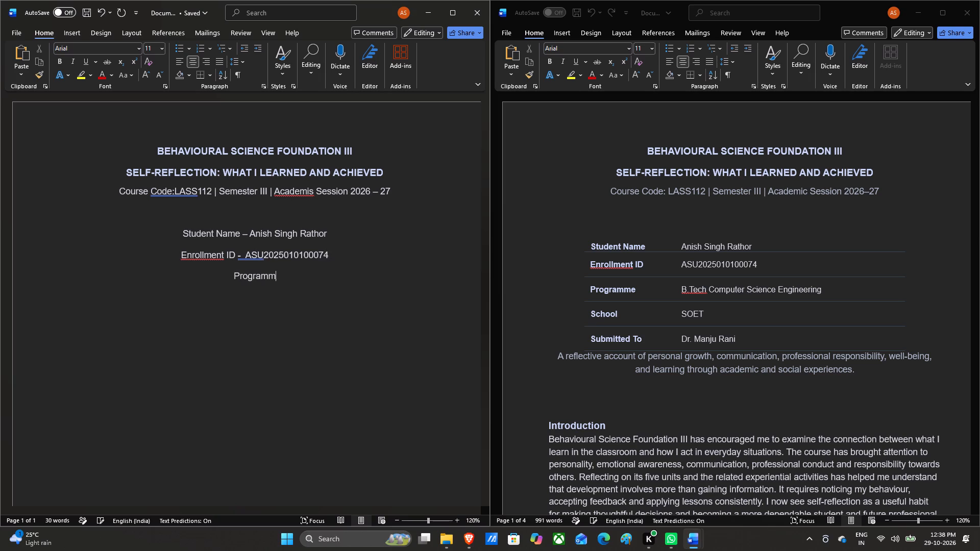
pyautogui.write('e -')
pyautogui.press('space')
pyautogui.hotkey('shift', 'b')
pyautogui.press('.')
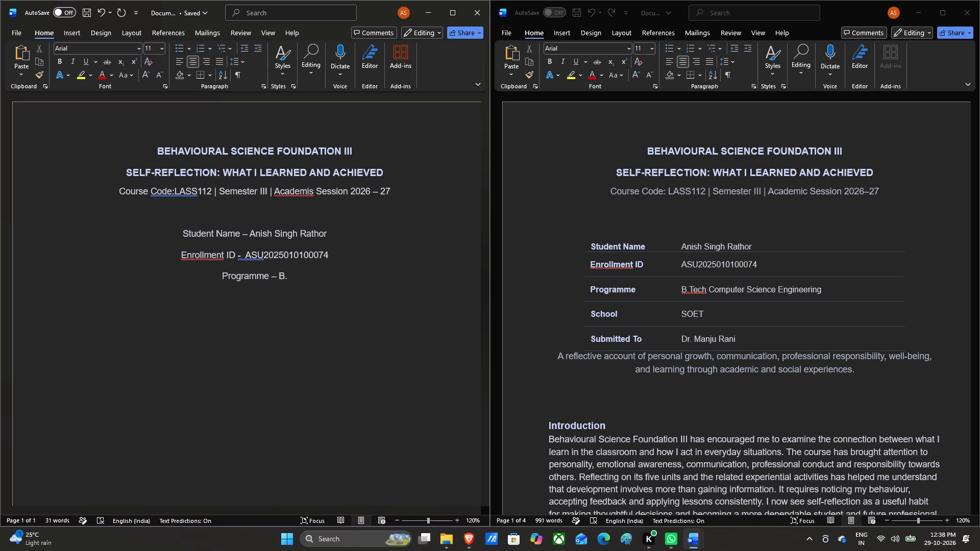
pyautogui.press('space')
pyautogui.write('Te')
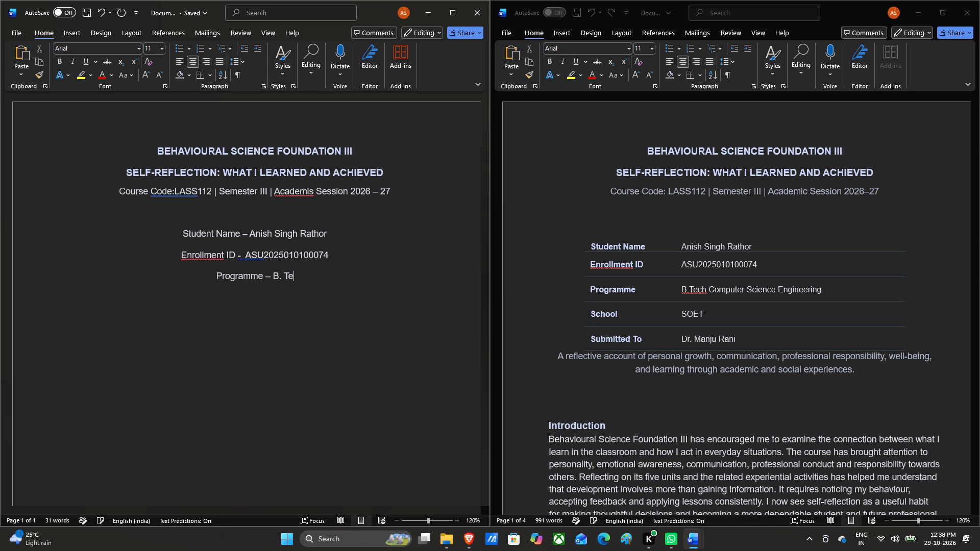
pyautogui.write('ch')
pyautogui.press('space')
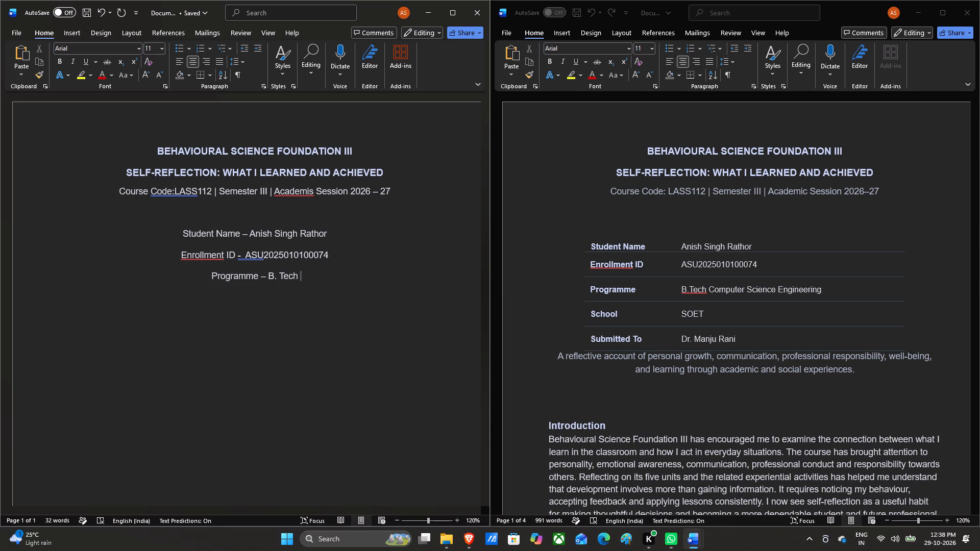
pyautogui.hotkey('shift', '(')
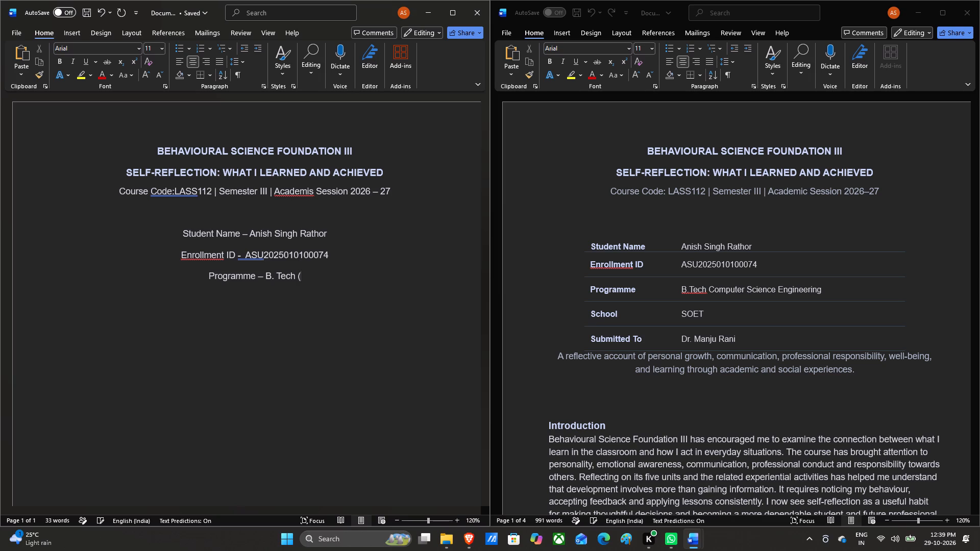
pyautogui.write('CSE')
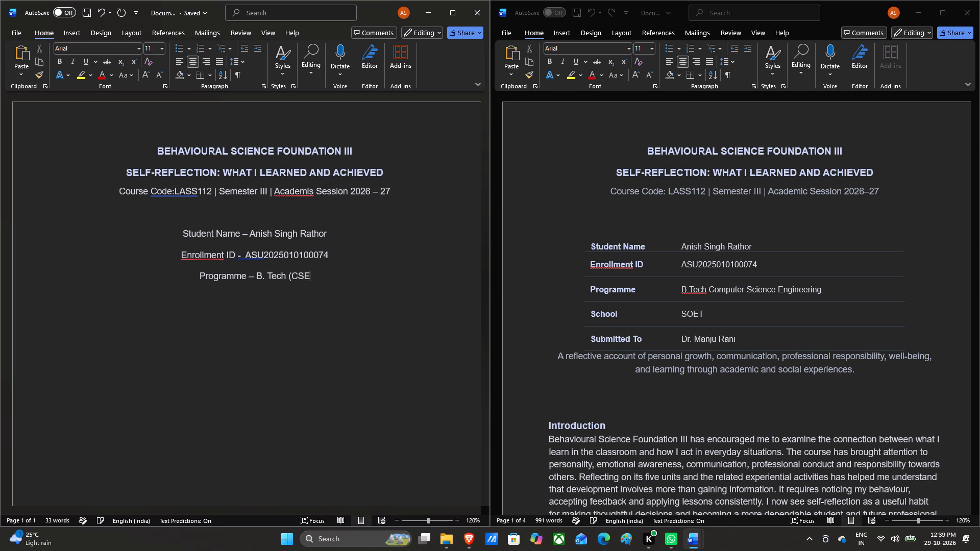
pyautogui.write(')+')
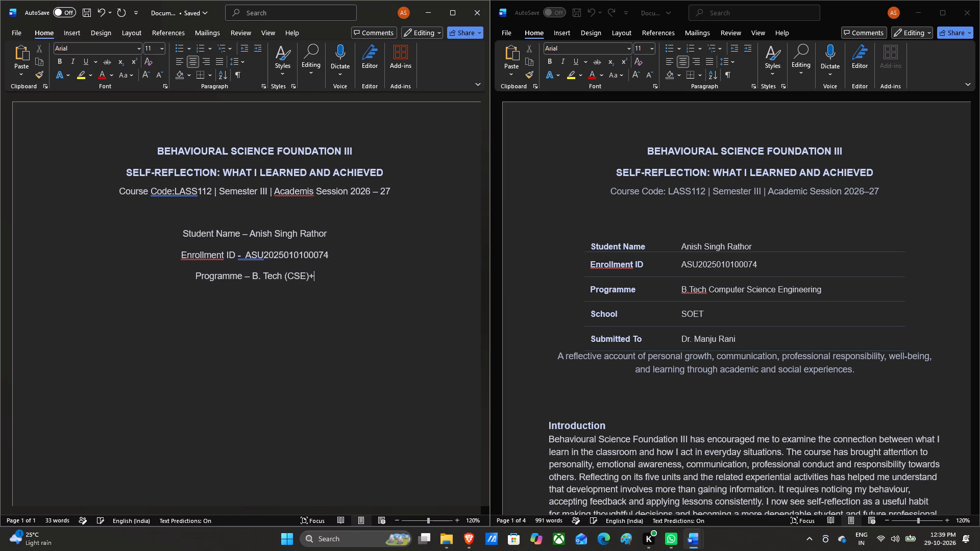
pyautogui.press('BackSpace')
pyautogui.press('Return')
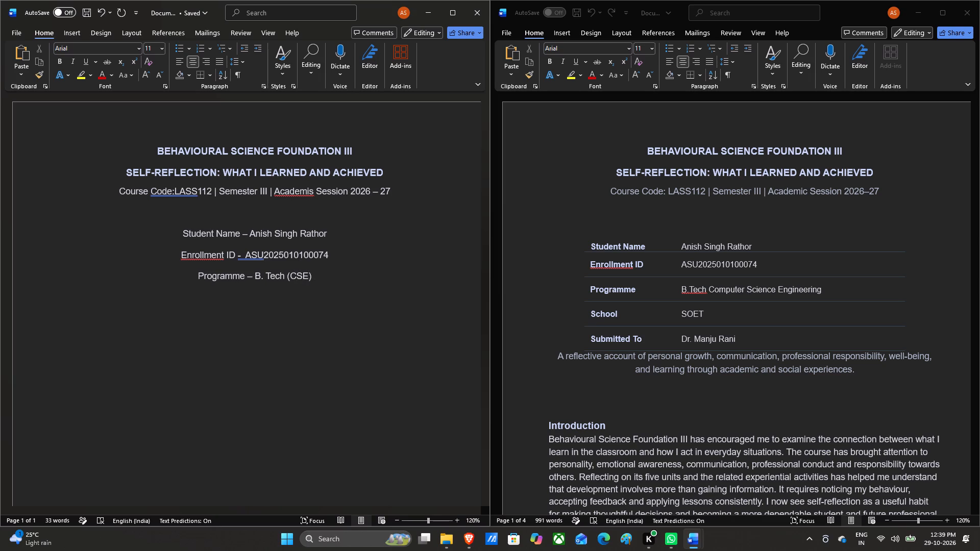
# Remove the space inside "B. Tech" on the programme line so it reads "B.Tech", and return to the empty line below.
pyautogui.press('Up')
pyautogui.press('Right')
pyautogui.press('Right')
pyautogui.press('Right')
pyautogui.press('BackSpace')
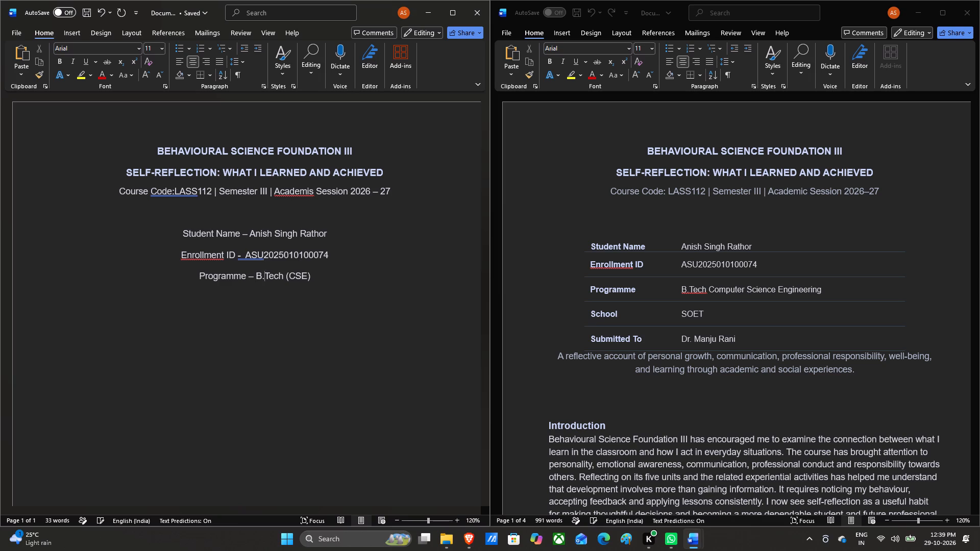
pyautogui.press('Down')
# Enter "School - SOET" on the line below the programme, and start a new line.
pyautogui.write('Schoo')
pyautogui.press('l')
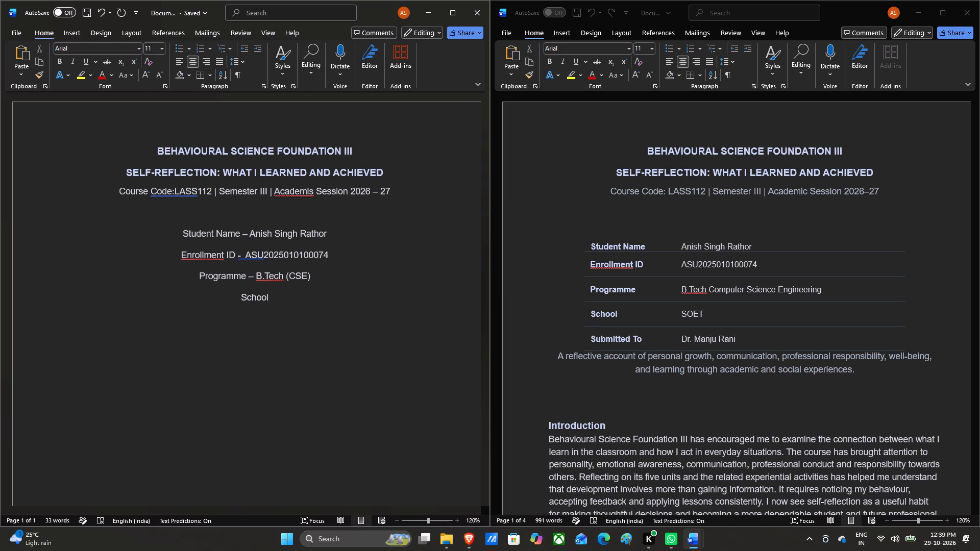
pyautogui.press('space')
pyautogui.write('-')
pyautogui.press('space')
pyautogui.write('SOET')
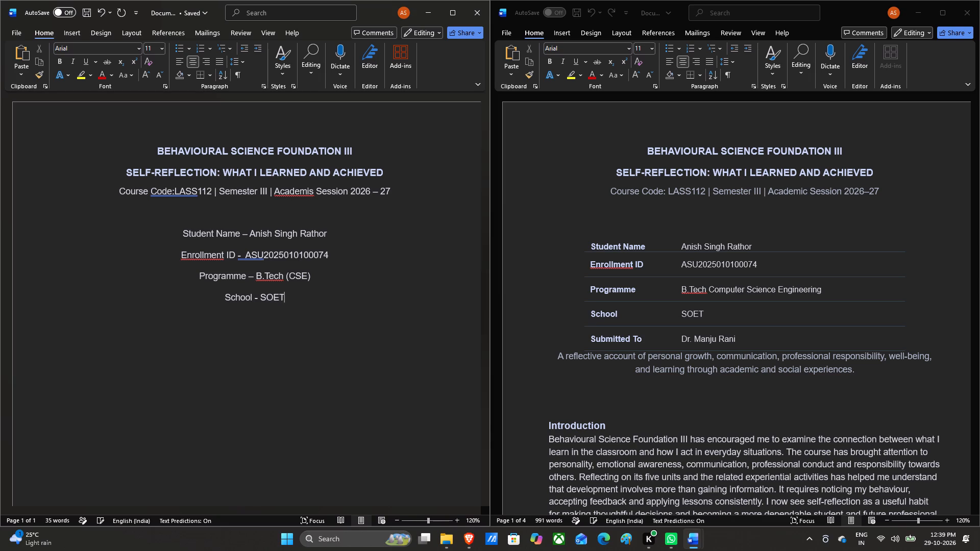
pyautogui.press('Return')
# Enter "Submitted to -" followed by the recipient's title and name on the line below the school.
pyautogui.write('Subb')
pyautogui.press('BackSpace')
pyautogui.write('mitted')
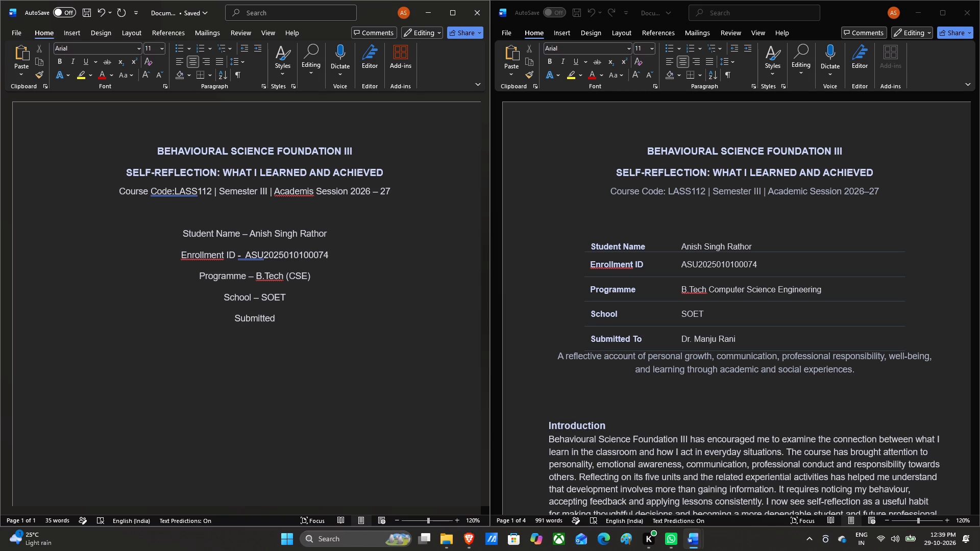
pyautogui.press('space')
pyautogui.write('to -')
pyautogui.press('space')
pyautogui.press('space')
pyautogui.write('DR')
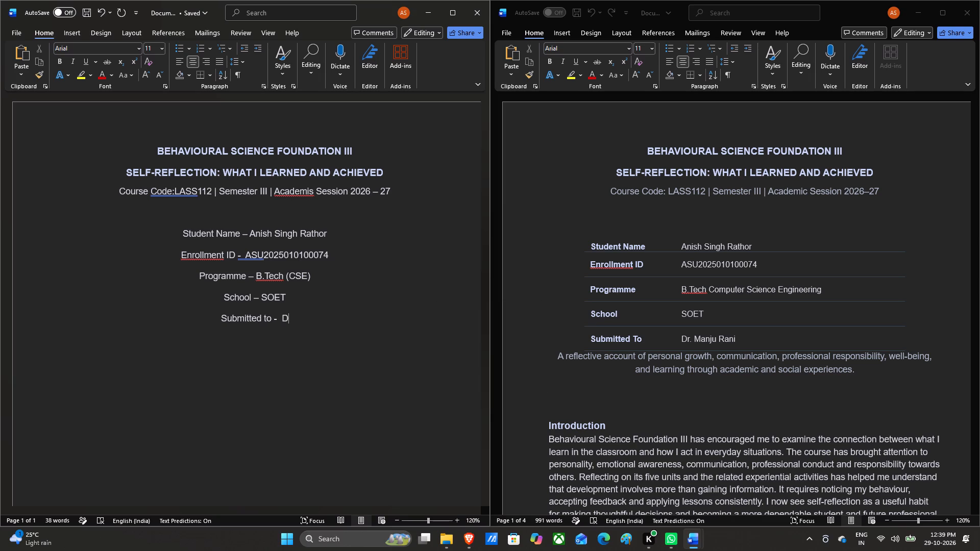
# Complete the "Submitted to -" line with the title "Dr." followed by the recipient's full name as in the reference document.
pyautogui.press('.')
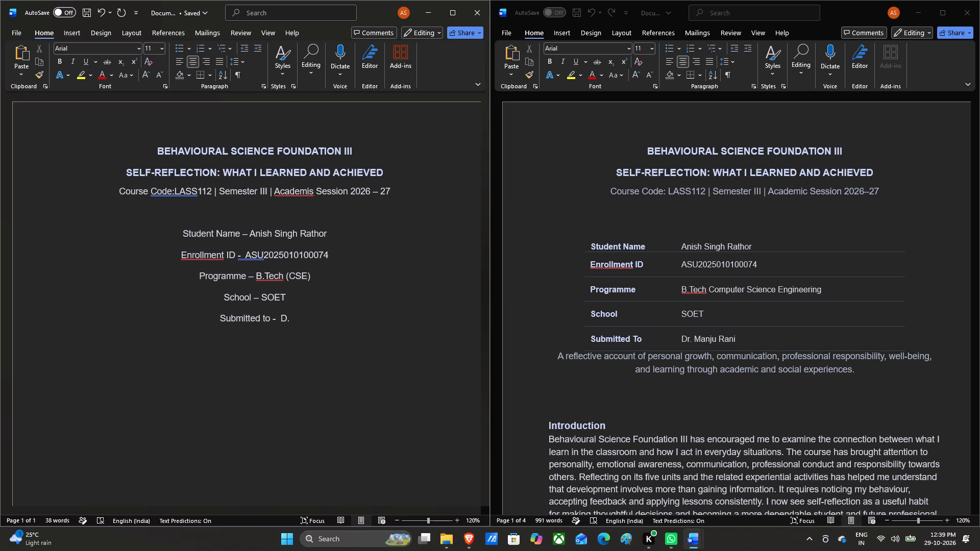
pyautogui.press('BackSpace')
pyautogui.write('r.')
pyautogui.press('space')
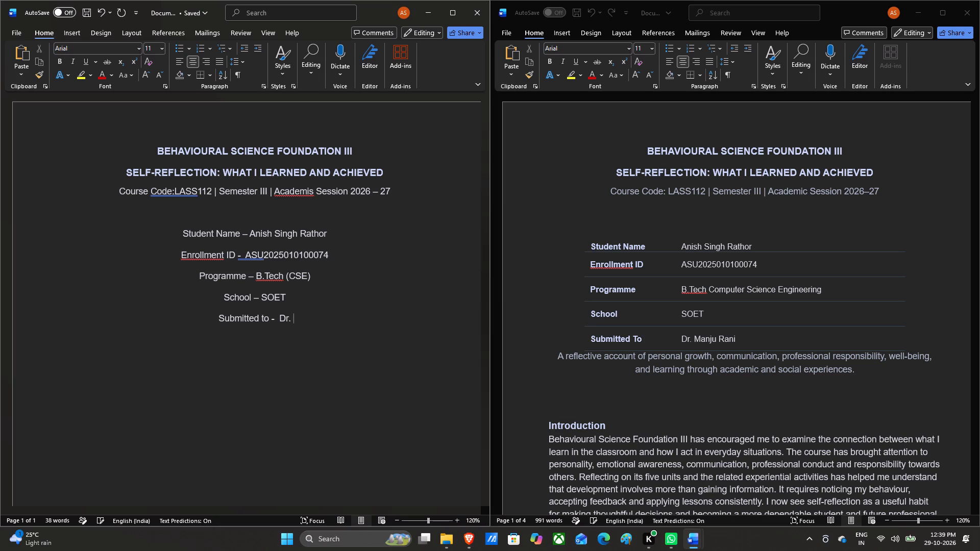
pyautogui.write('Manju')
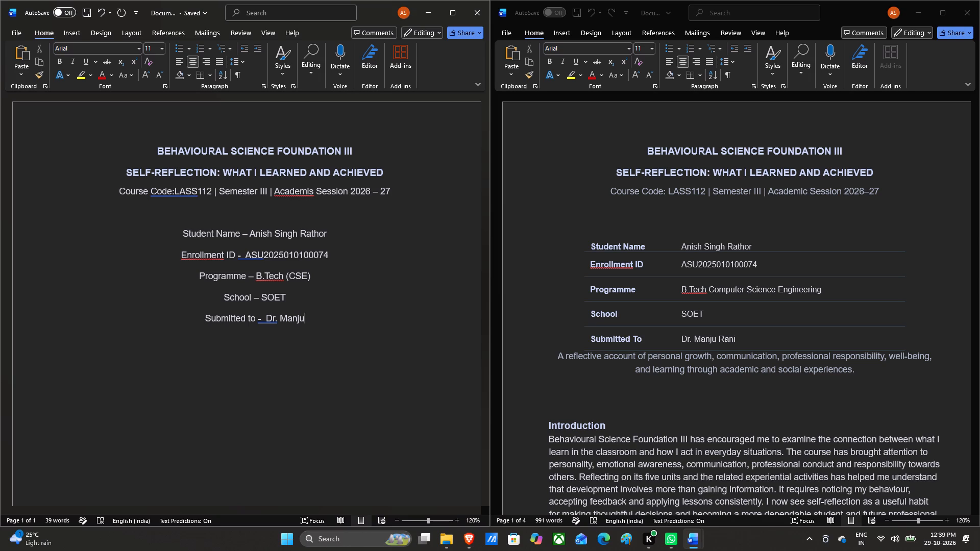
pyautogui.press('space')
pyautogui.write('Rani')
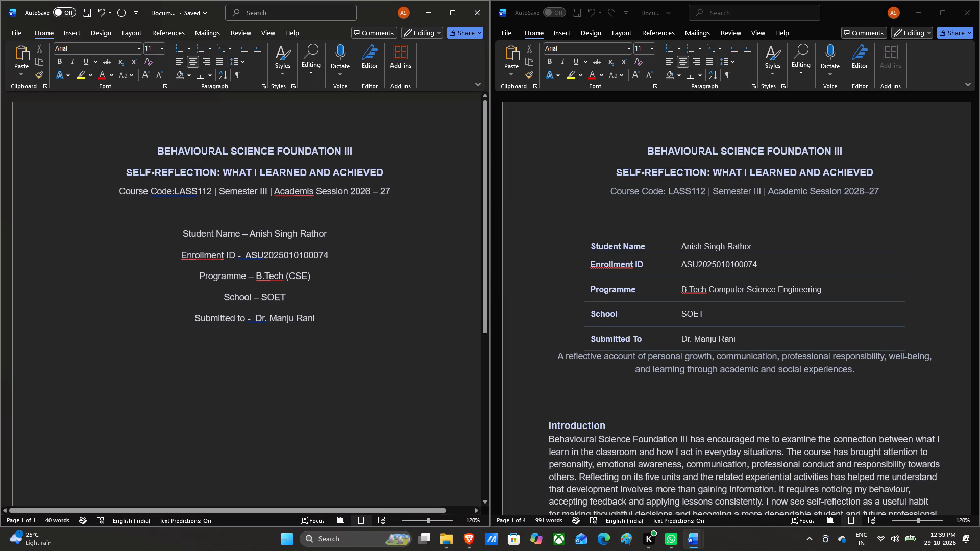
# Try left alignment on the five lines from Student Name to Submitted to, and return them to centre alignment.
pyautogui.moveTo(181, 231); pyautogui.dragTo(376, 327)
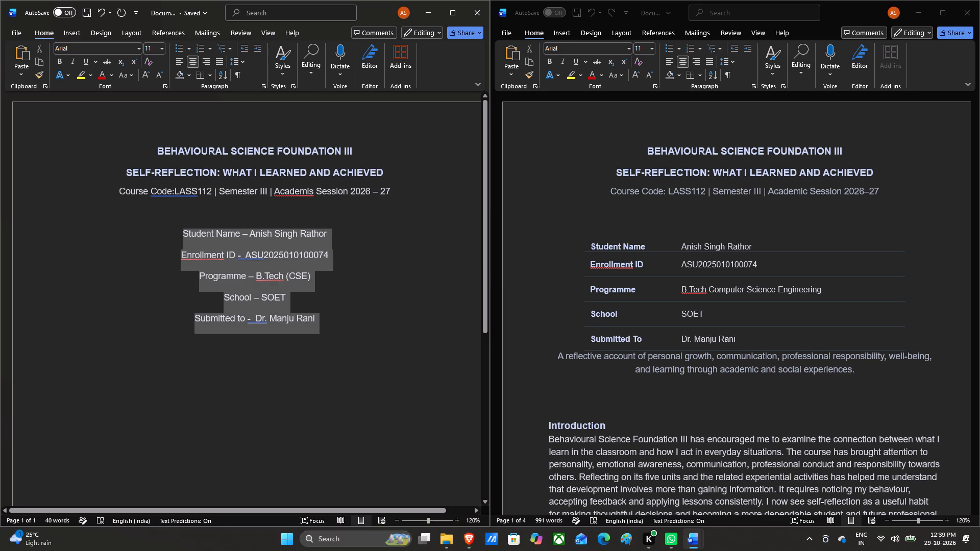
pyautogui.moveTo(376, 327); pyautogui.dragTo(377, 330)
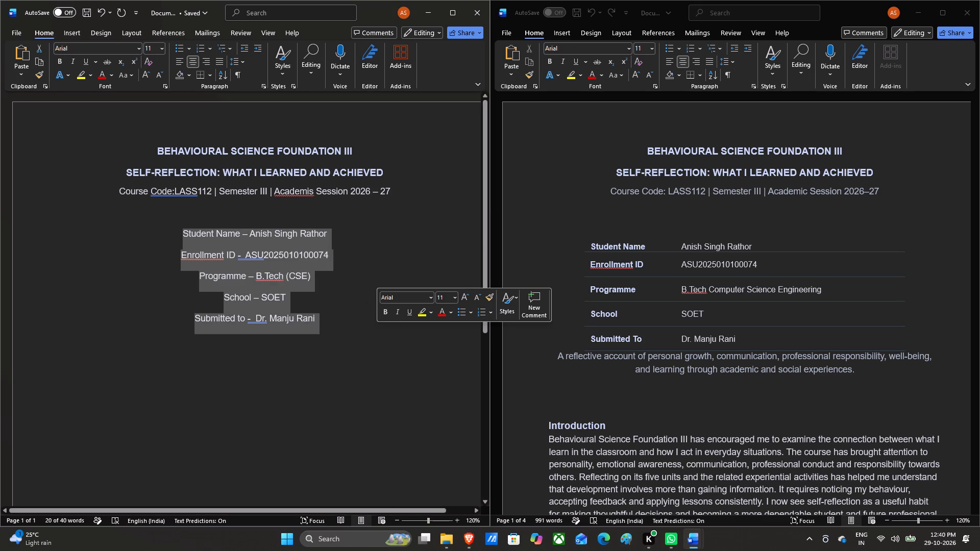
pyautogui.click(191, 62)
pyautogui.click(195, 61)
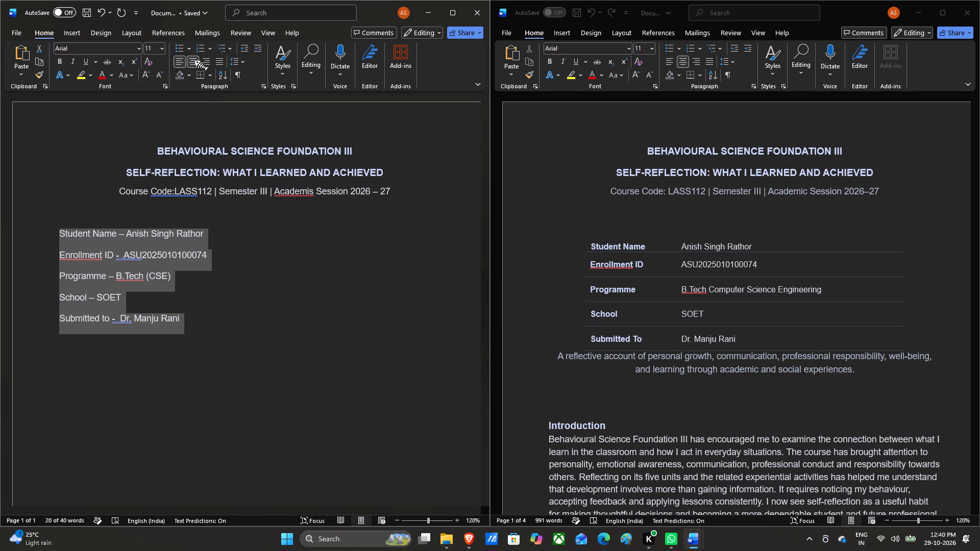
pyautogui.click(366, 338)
# Switch to the reference document at the "A reflective account of personal growth" paragraph below the student details.
pyautogui.scroll(-1, 366, 338)
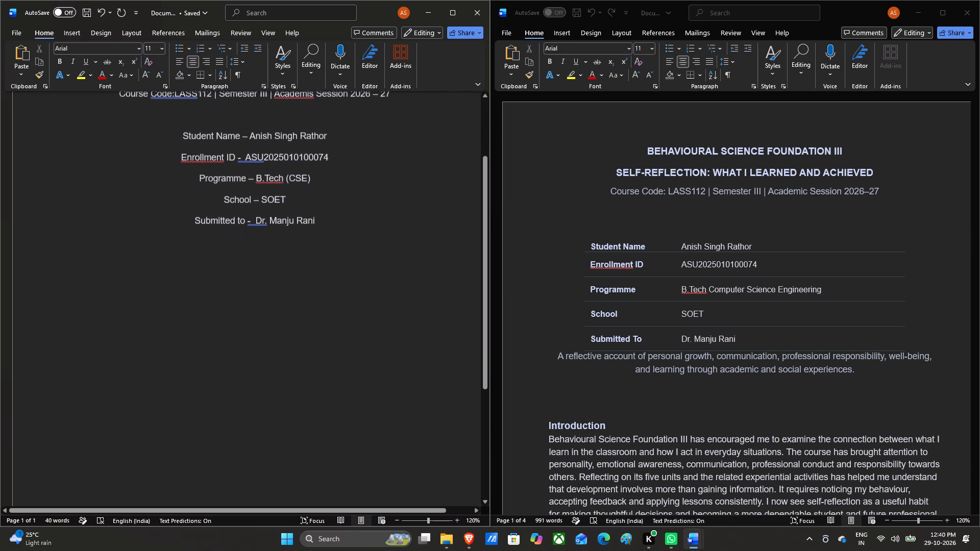
pyautogui.click(563, 356)
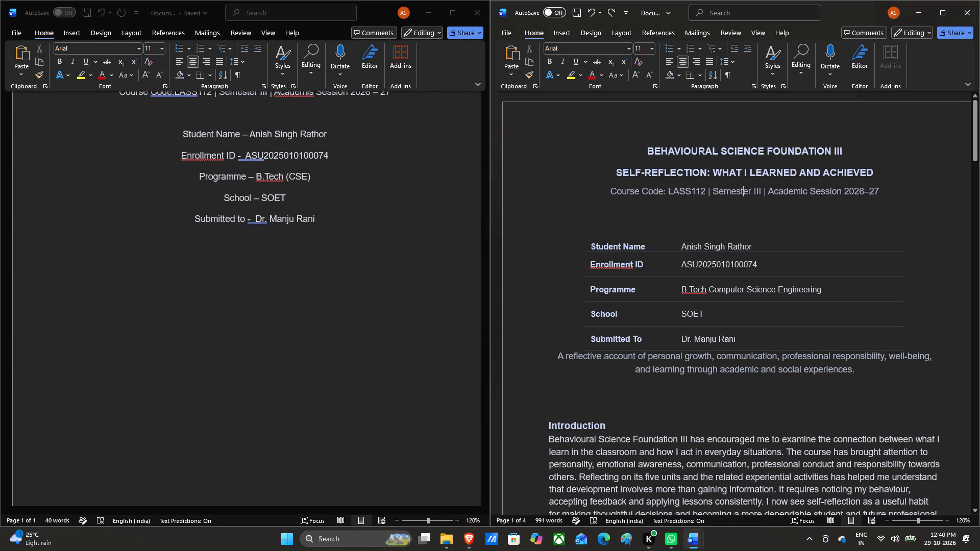
# Copy "A reflective account of personal growth, communication, professional responsibility, well-being" from the original and paste it on a new line below "Submitted to".
pyautogui.moveTo(558, 354); pyautogui.dragTo(848, 388)
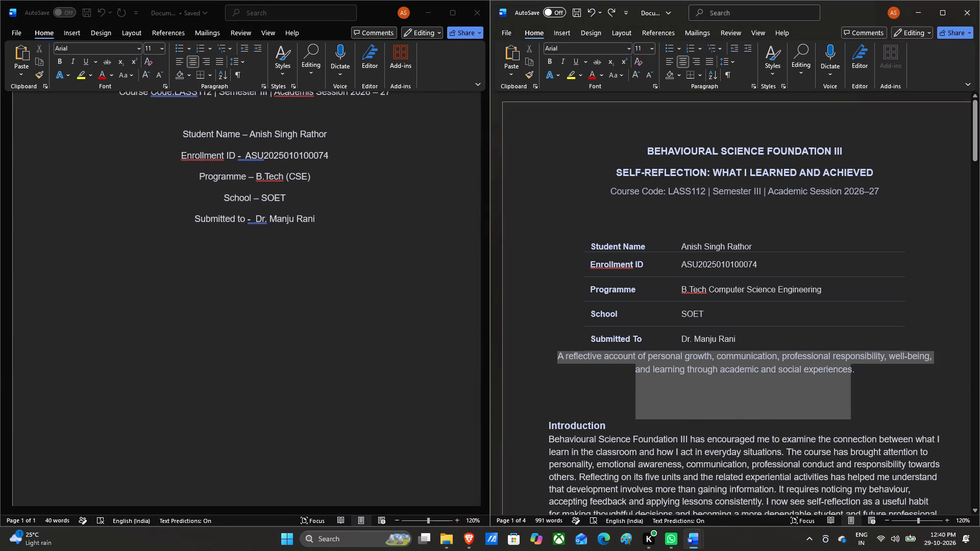
pyautogui.moveTo(848, 388); pyautogui.dragTo(883, 388)
pyautogui.click(886, 406)
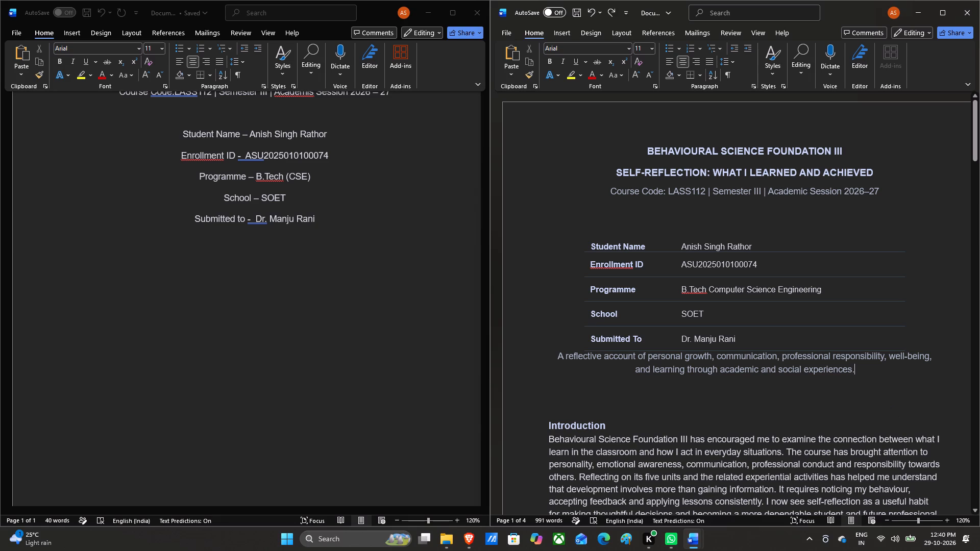
pyautogui.moveTo(931, 358); pyautogui.dragTo(767, 370)
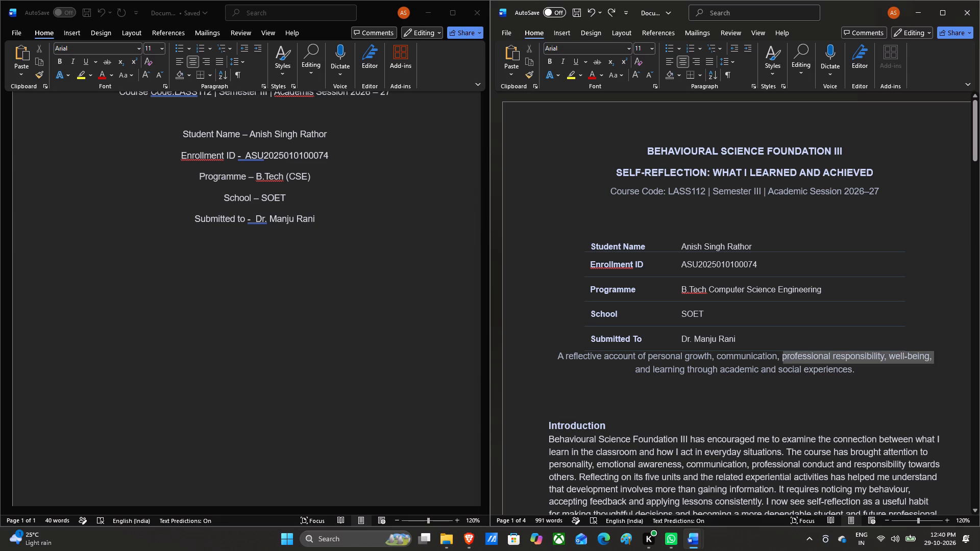
pyautogui.moveTo(767, 370); pyautogui.dragTo(730, 355)
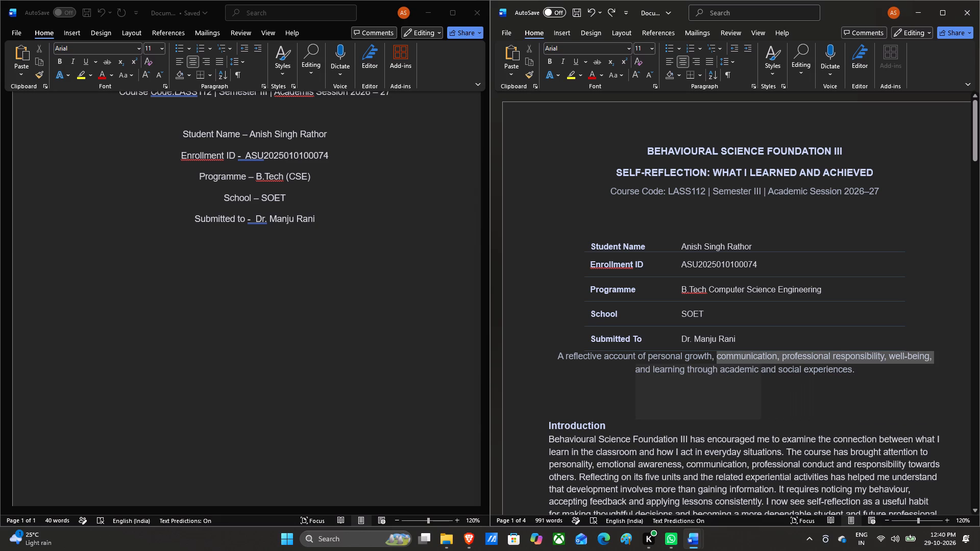
pyautogui.moveTo(730, 355); pyautogui.dragTo(563, 356)
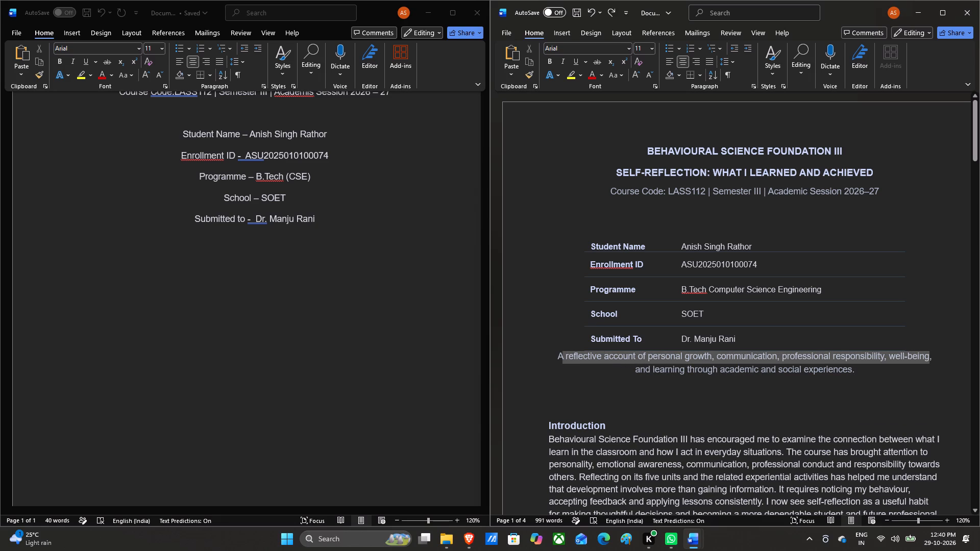
pyautogui.moveTo(563, 356); pyautogui.dragTo(558, 357)
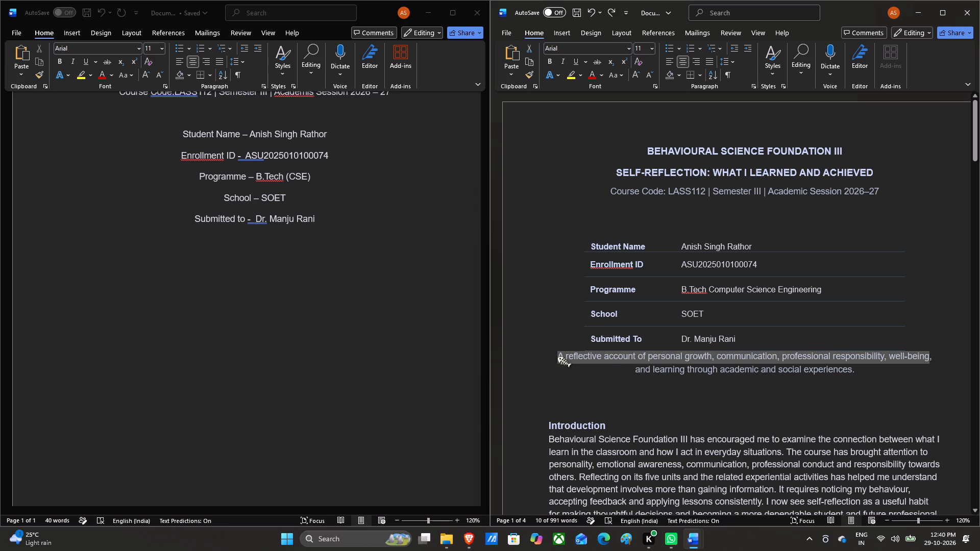
pyautogui.hotkey('ctrl', 'c')
pyautogui.click(278, 273)
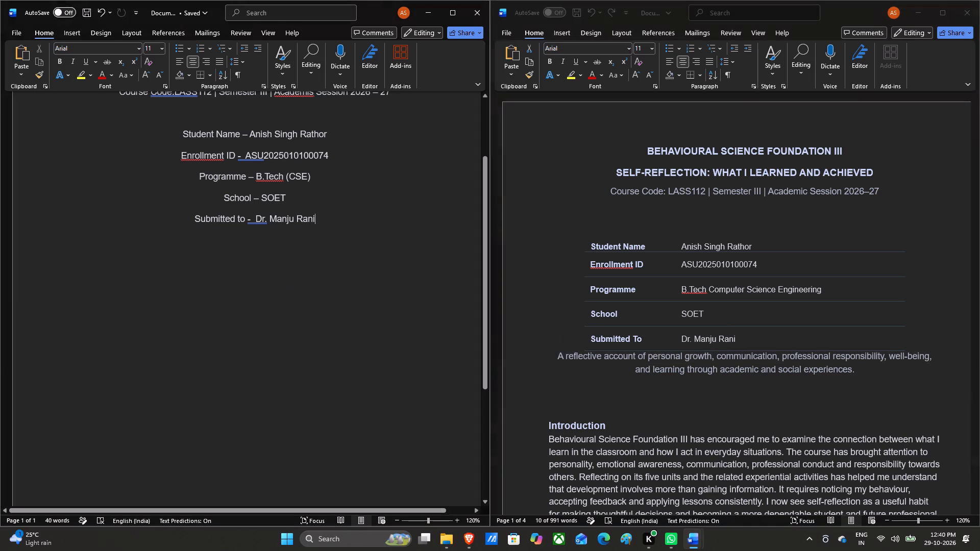
pyautogui.press('Return')
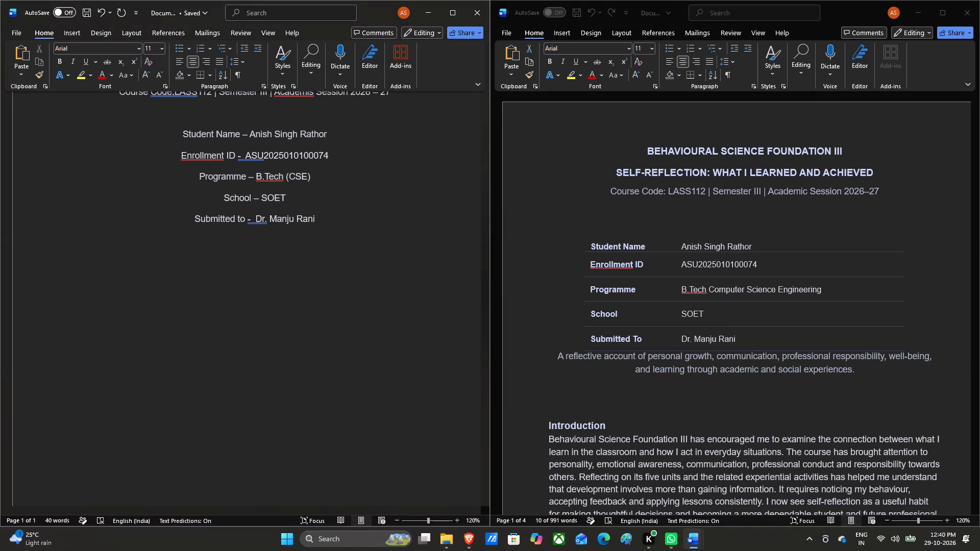
pyautogui.hotkey('ctrl', 'v')
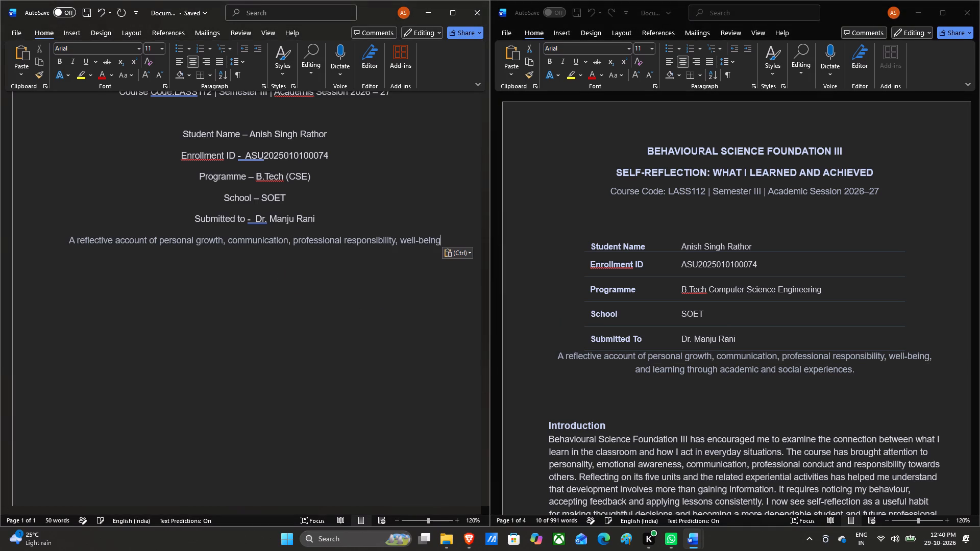
# Start a new line below the pasted tagline with the word "and" in lowercase.
pyautogui.press('Return')
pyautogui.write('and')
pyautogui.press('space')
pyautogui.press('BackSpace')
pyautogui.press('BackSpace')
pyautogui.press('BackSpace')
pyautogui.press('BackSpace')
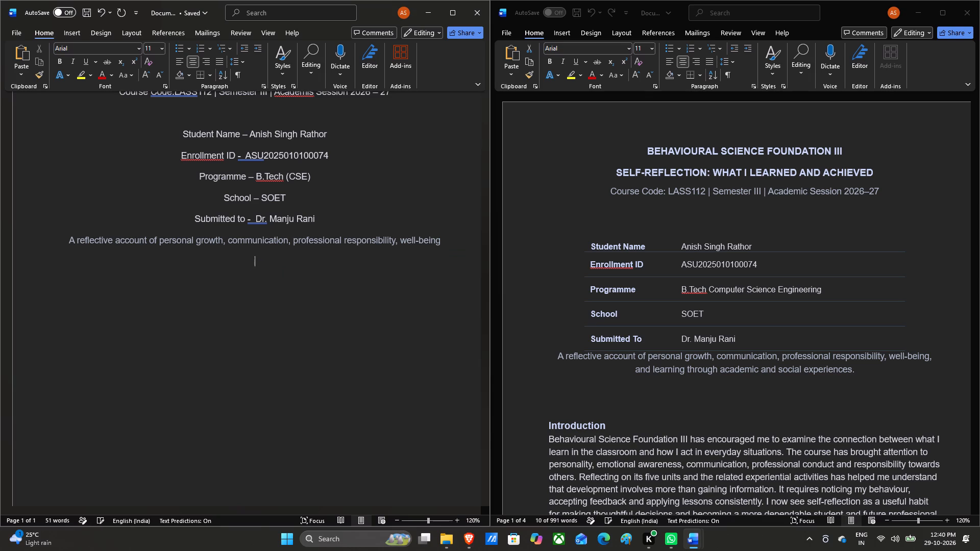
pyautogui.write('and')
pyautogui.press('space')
# Complete the tagline's second line with "learning through academic and social experiences.".
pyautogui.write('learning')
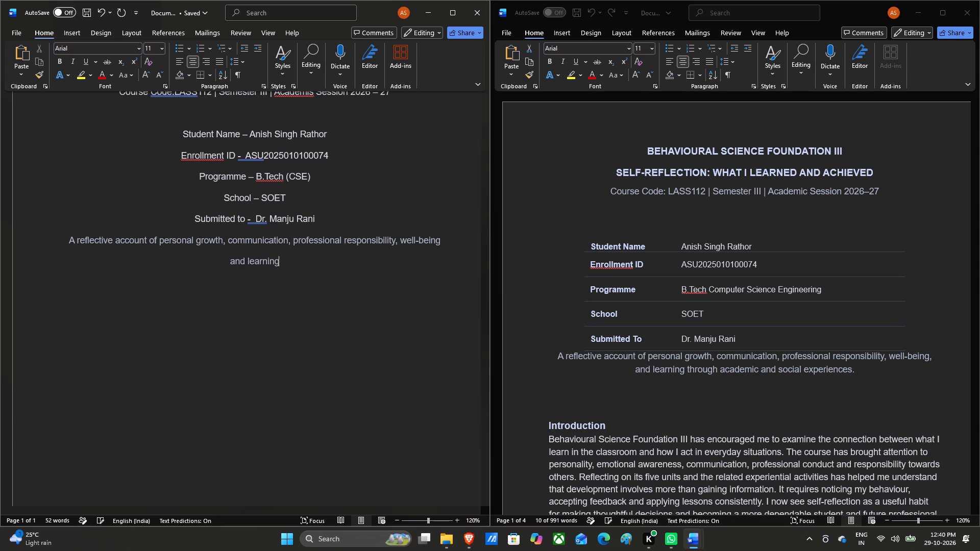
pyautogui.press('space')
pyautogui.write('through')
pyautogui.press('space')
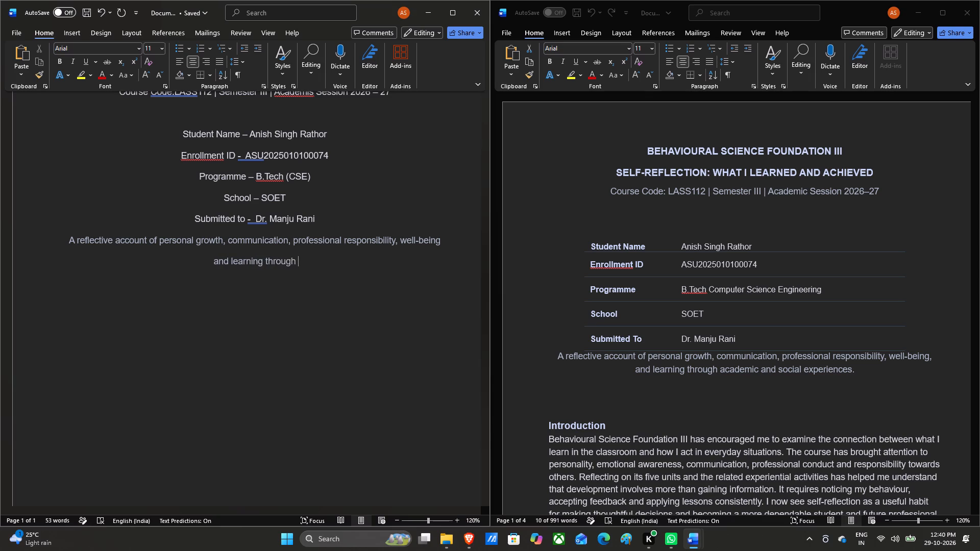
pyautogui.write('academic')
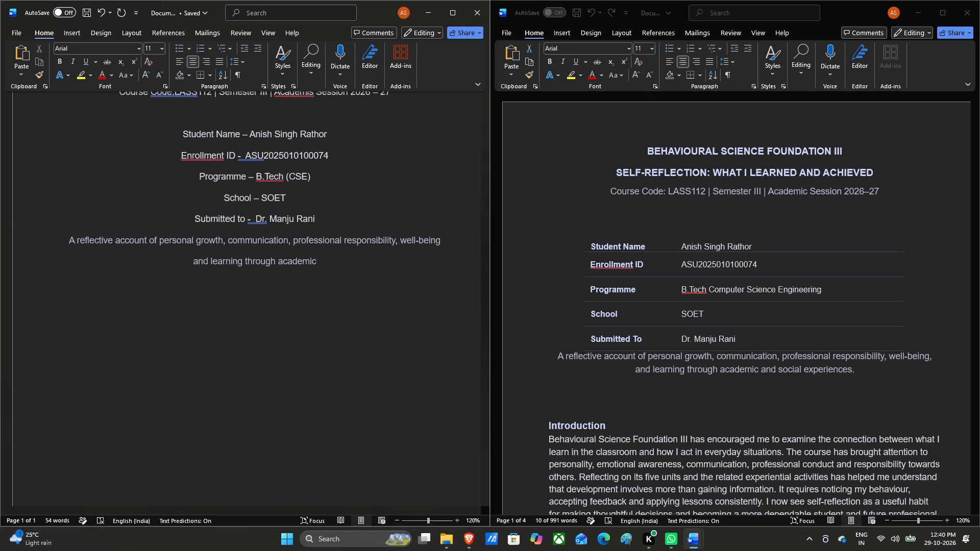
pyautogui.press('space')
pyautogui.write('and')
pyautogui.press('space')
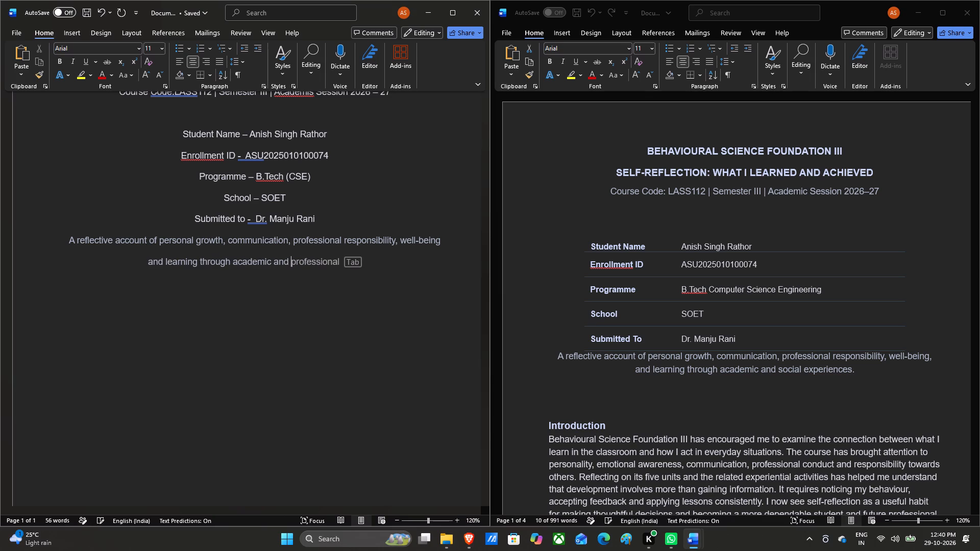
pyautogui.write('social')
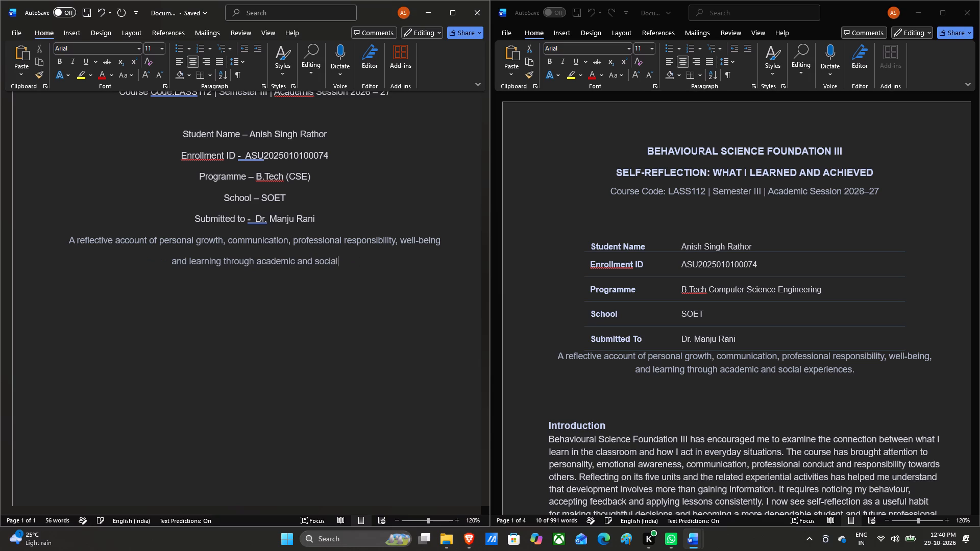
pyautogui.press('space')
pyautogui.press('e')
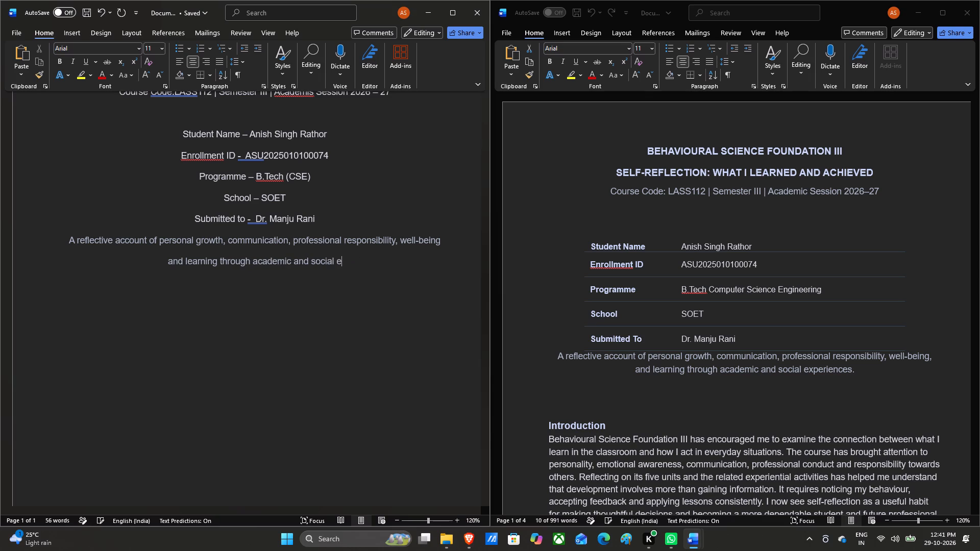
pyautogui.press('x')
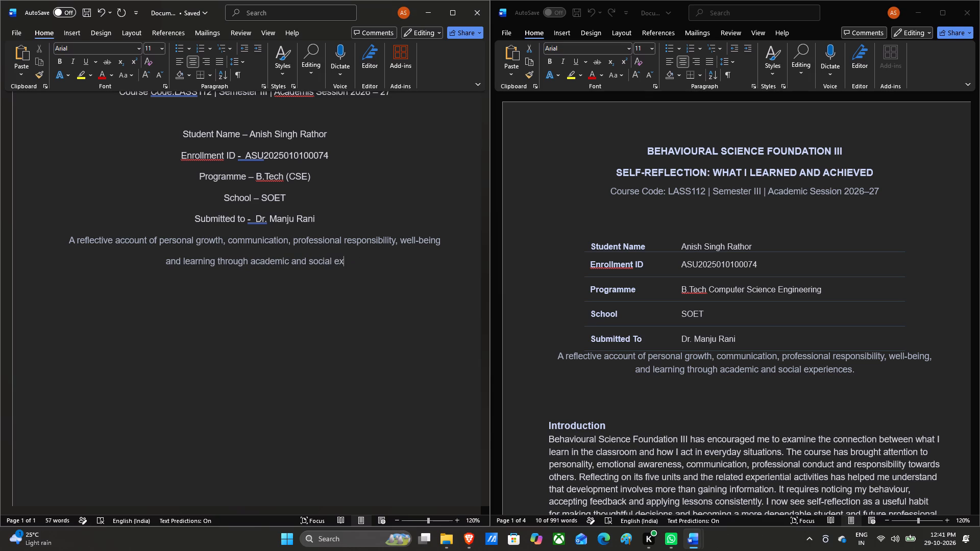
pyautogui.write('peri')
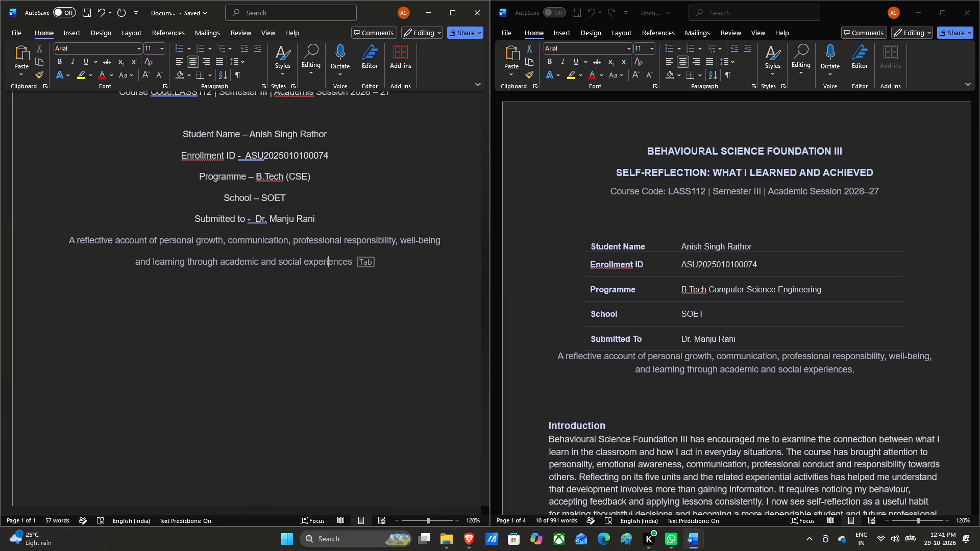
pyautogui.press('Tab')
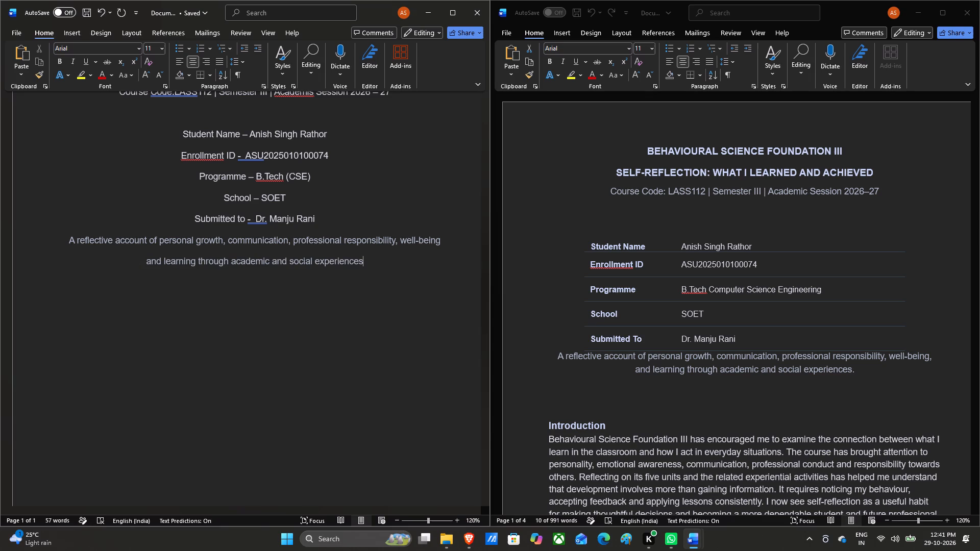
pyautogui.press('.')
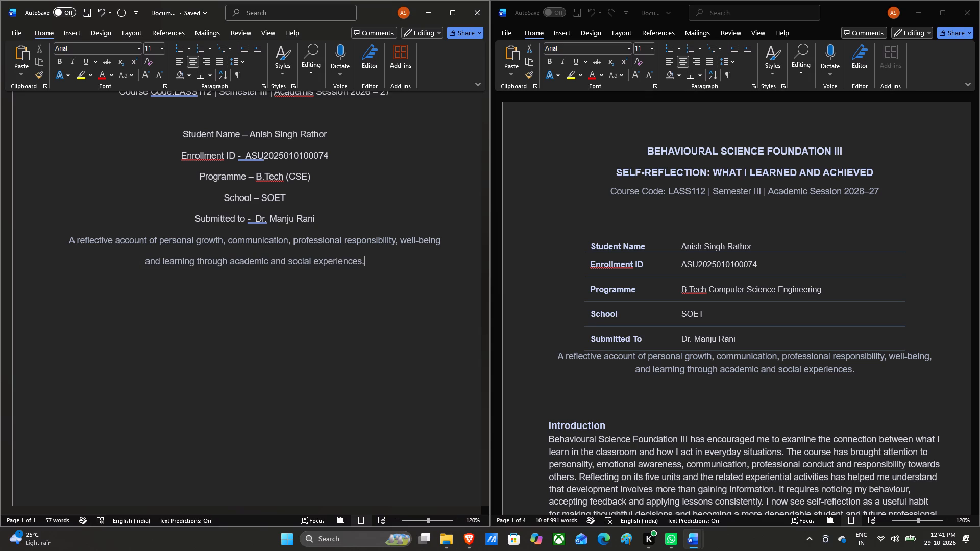
# Copy the Introduction heading and its paragraph from the original and paste them on a new line below the tagline.
pyautogui.hscroll(1, 280, 271)
pyautogui.scroll(-2, 608, 310)
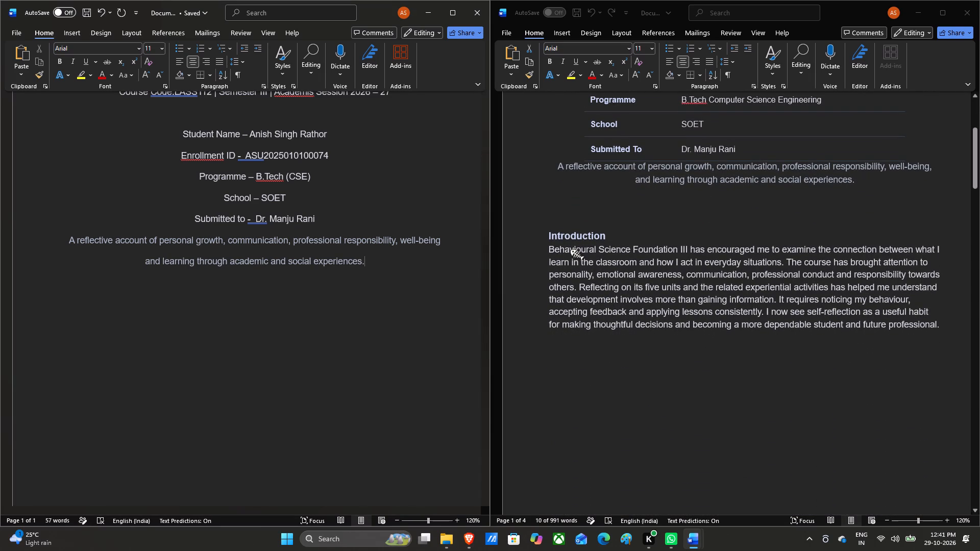
pyautogui.click(551, 230)
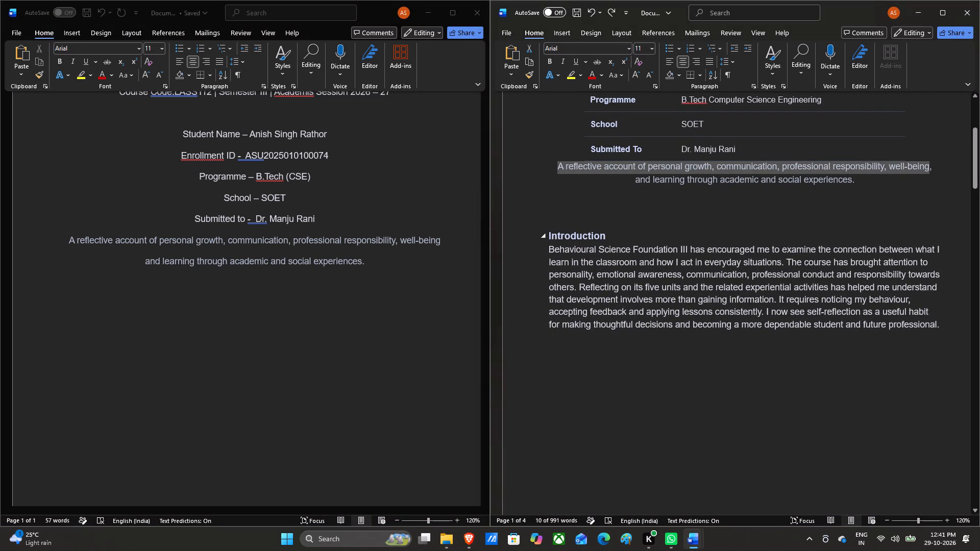
pyautogui.moveTo(548, 235); pyautogui.dragTo(790, 265)
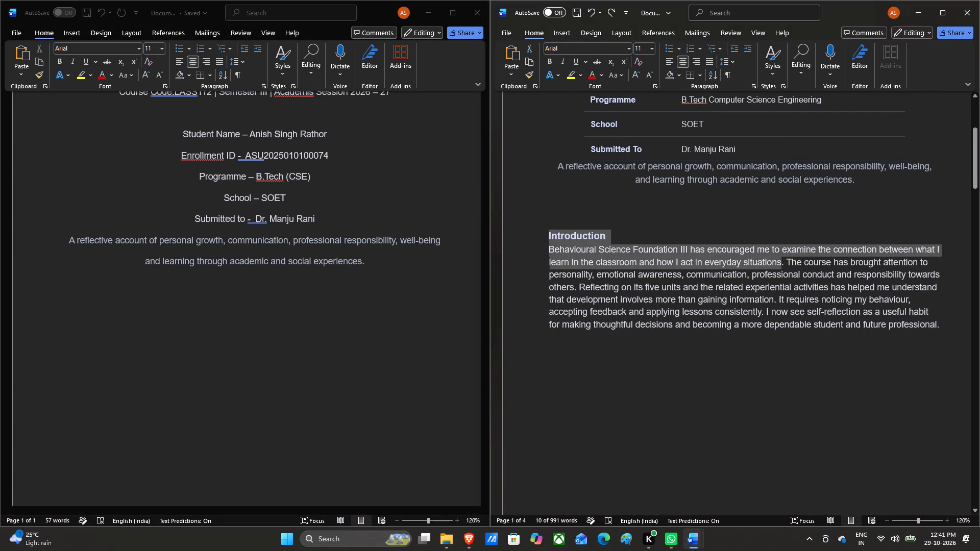
pyautogui.moveTo(790, 265); pyautogui.dragTo(951, 326)
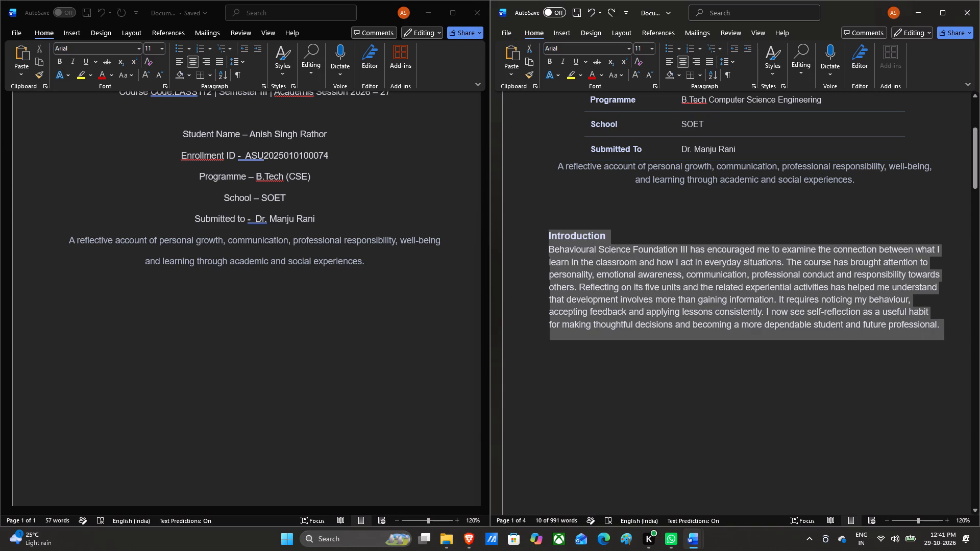
pyautogui.moveTo(951, 326); pyautogui.dragTo(940, 324)
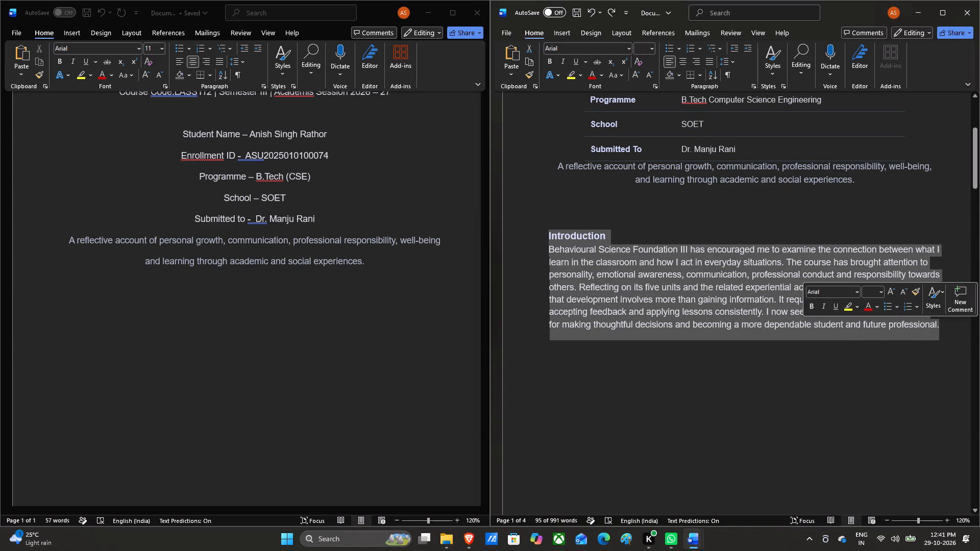
pyautogui.hotkey('ctrl', 'c')
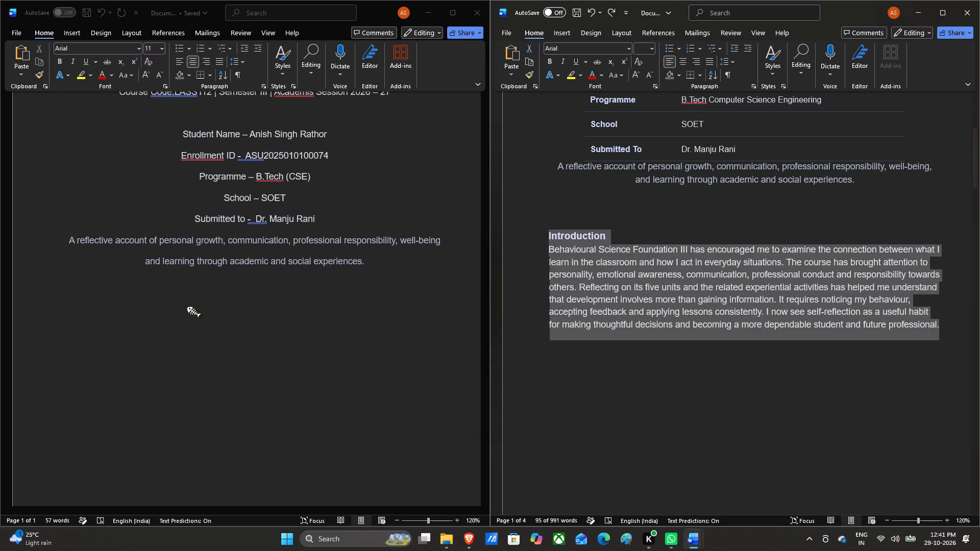
pyautogui.click(88, 290)
pyautogui.press('Return')
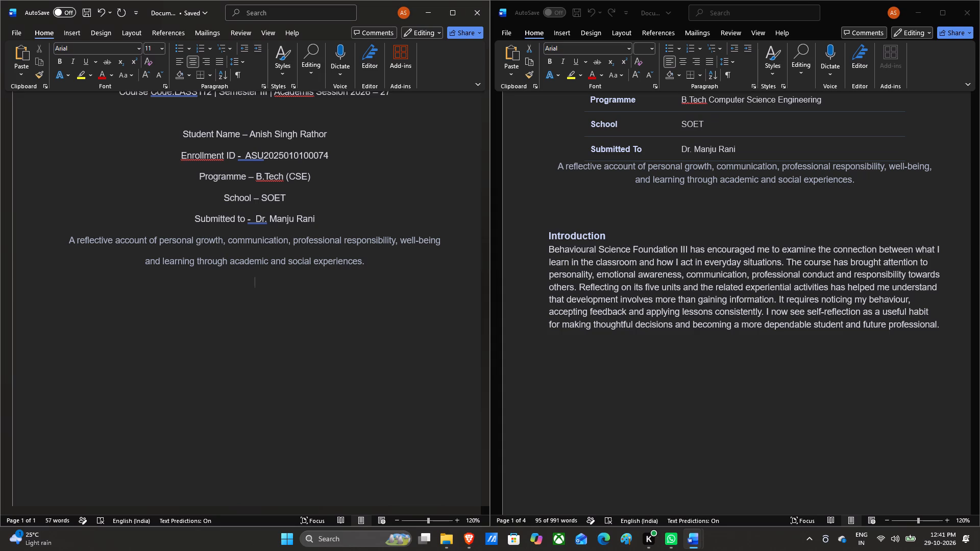
pyautogui.hotkey('ctrl', 'v')
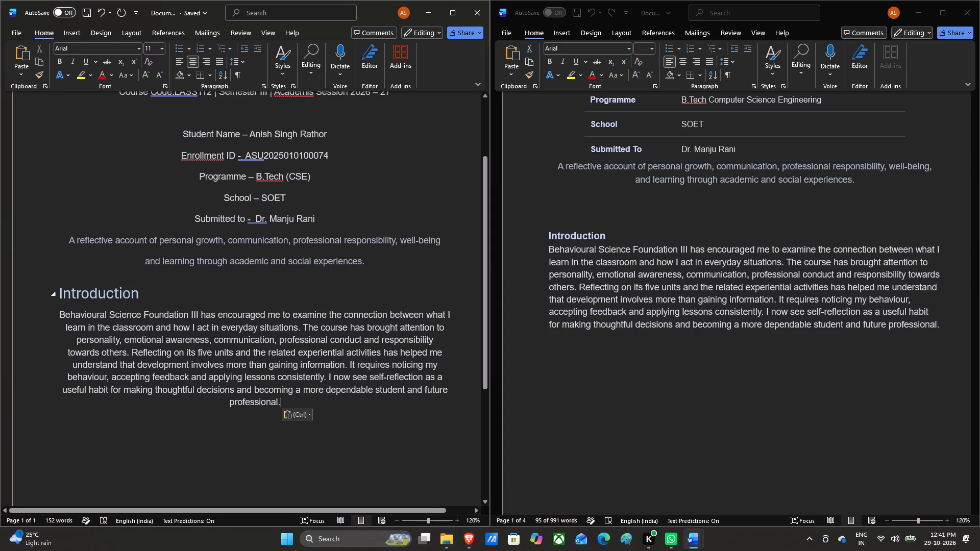
# Left-align the pasted Introduction heading and paragraph.
pyautogui.moveTo(58, 293); pyautogui.dragTo(341, 434)
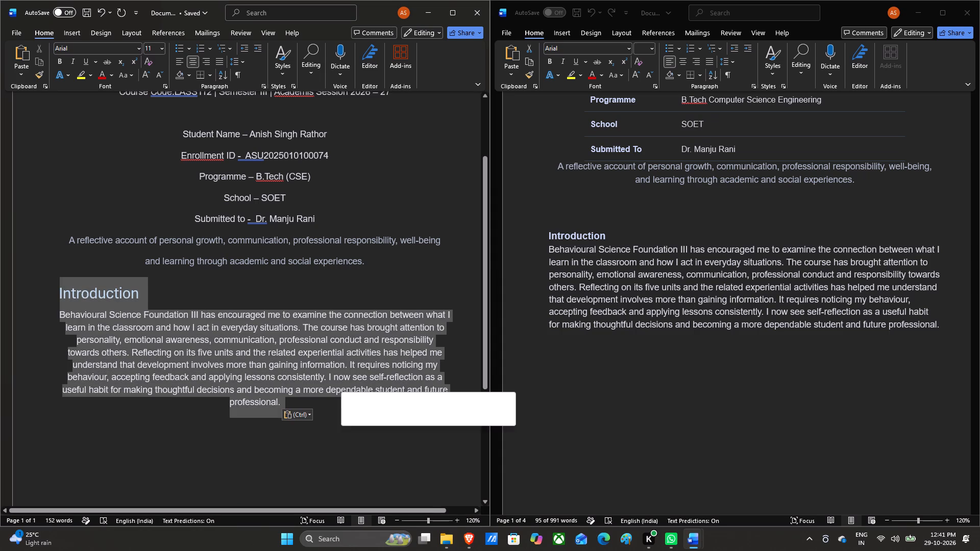
pyautogui.click(180, 60)
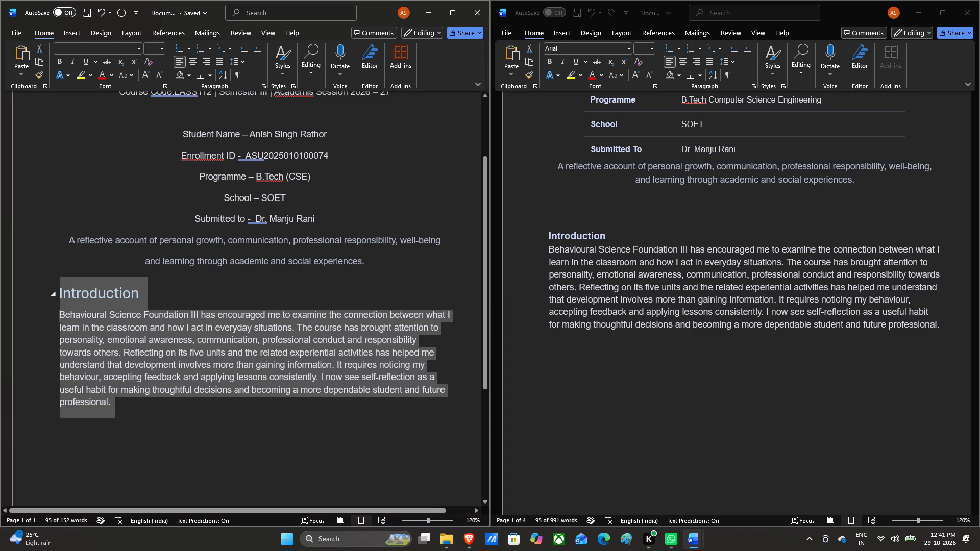
pyautogui.click(211, 461)
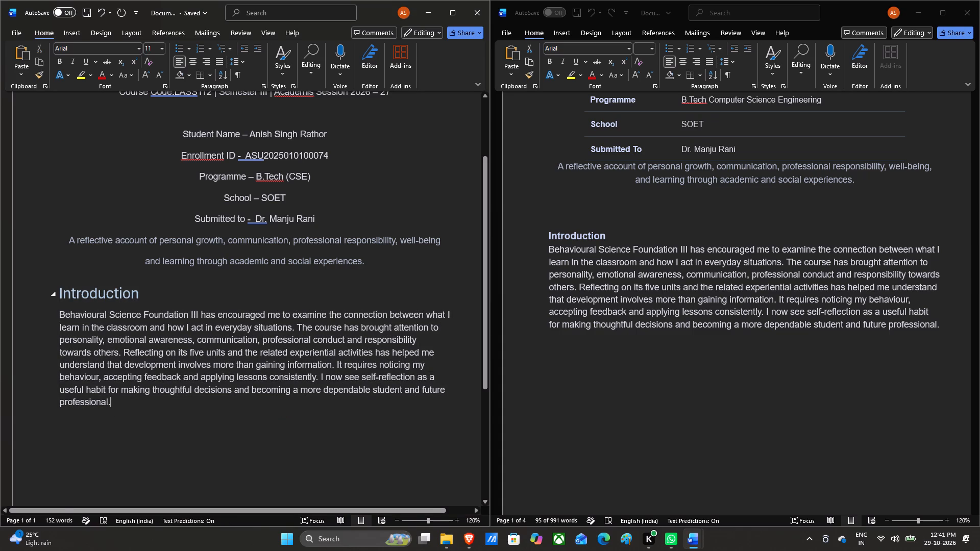
# Set the font size of the pasted Introduction heading to 12.
pyautogui.moveTo(58, 292); pyautogui.dragTo(161, 301)
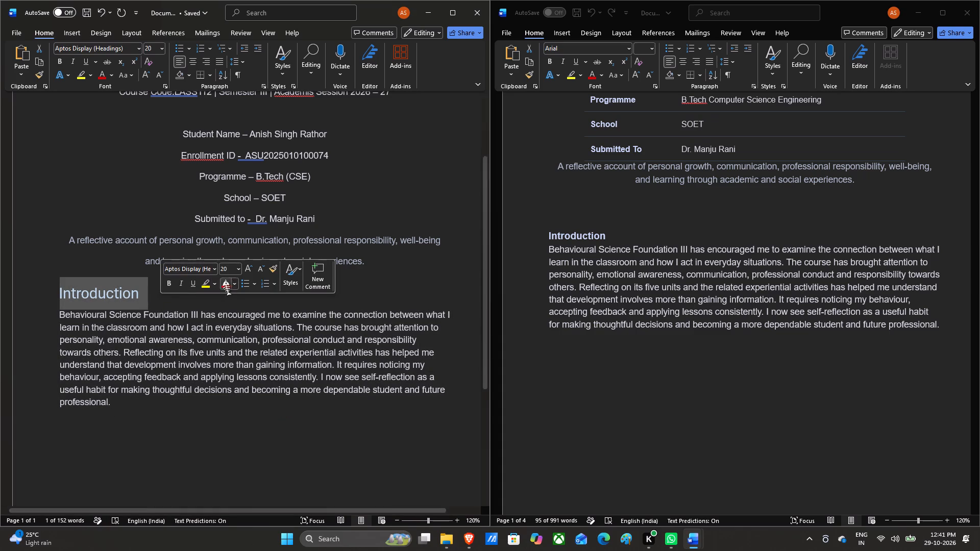
pyautogui.click(237, 272)
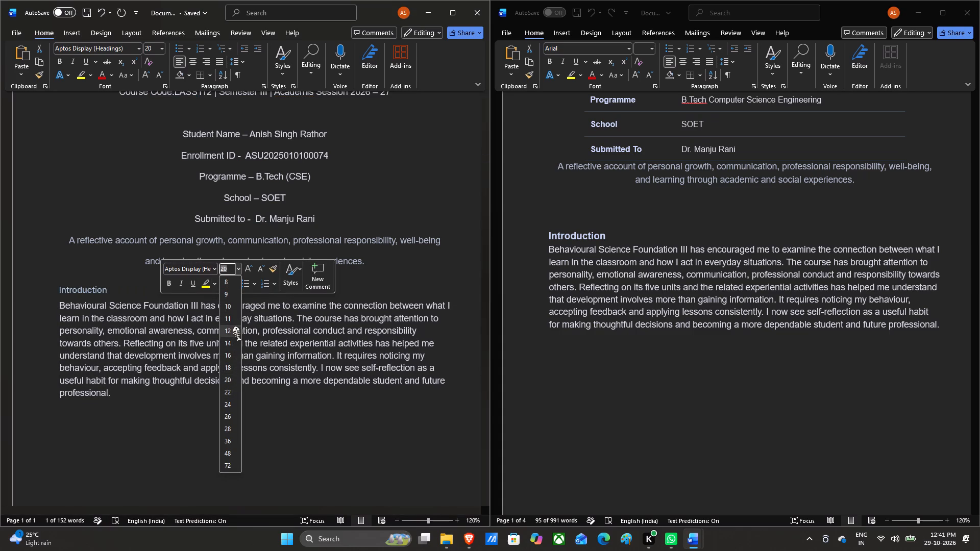
pyautogui.click(234, 328)
pyautogui.click(216, 409)
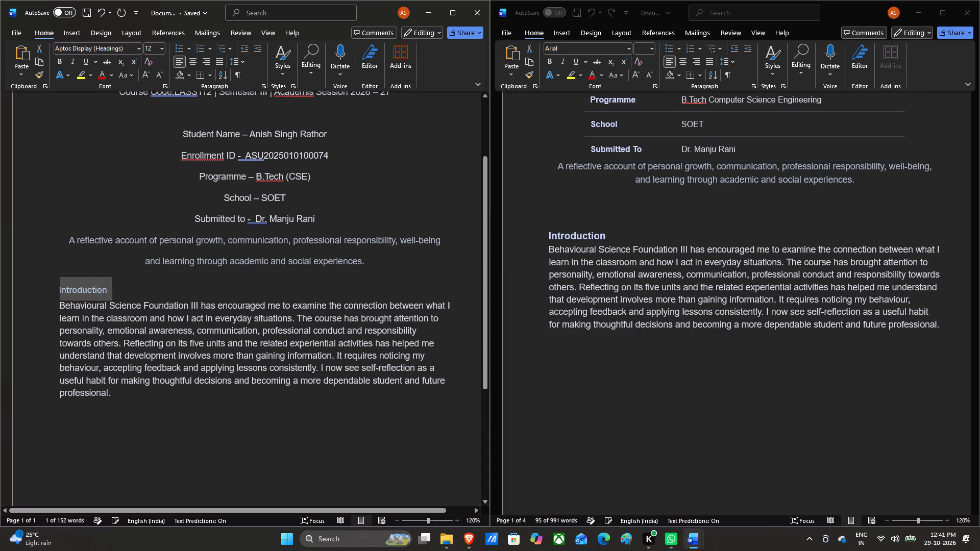
pyautogui.moveTo(58, 306); pyautogui.dragTo(115, 409)
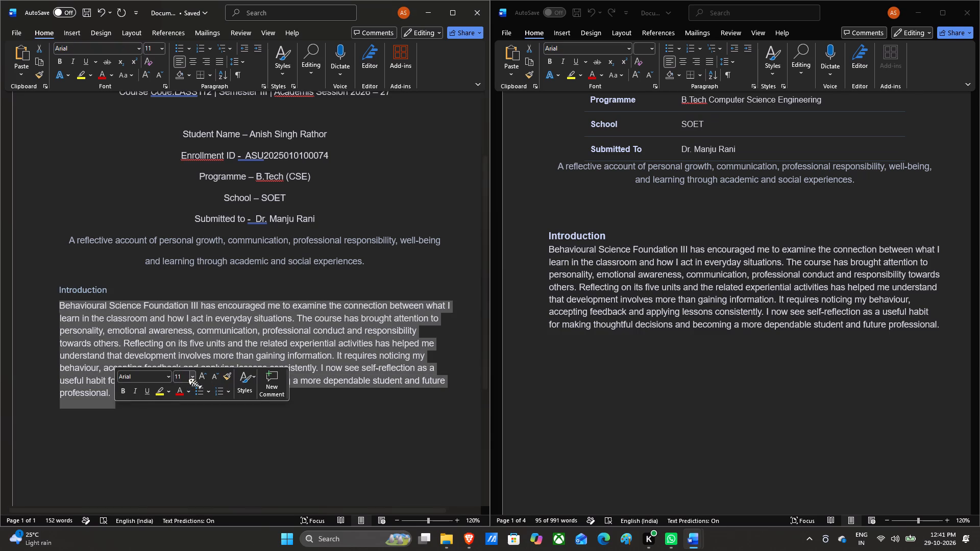
pyautogui.click(178, 427)
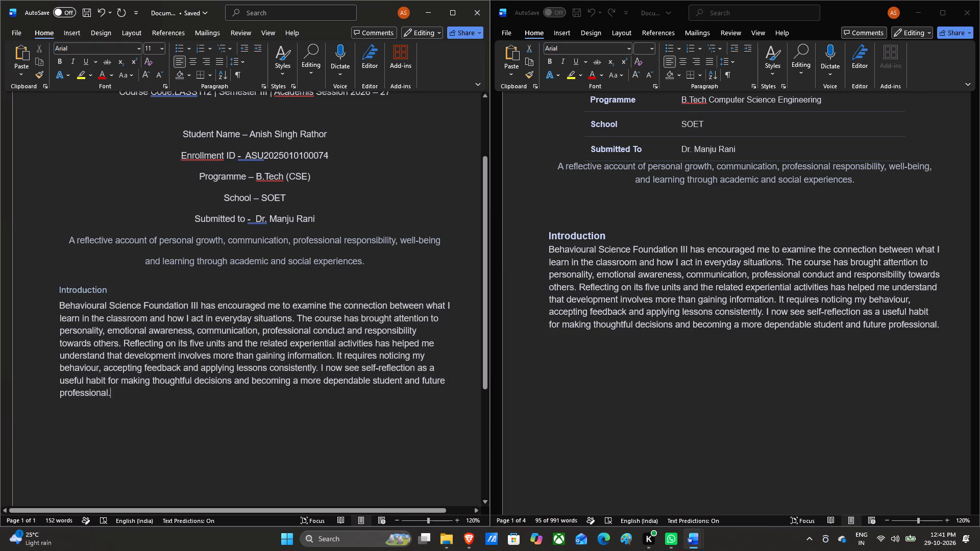
# Copy the "Understanding My Personality and Behaviour" heading and paragraph from the original and paste them on a new line after the Introduction.
pyautogui.scroll(-1, 163, 419)
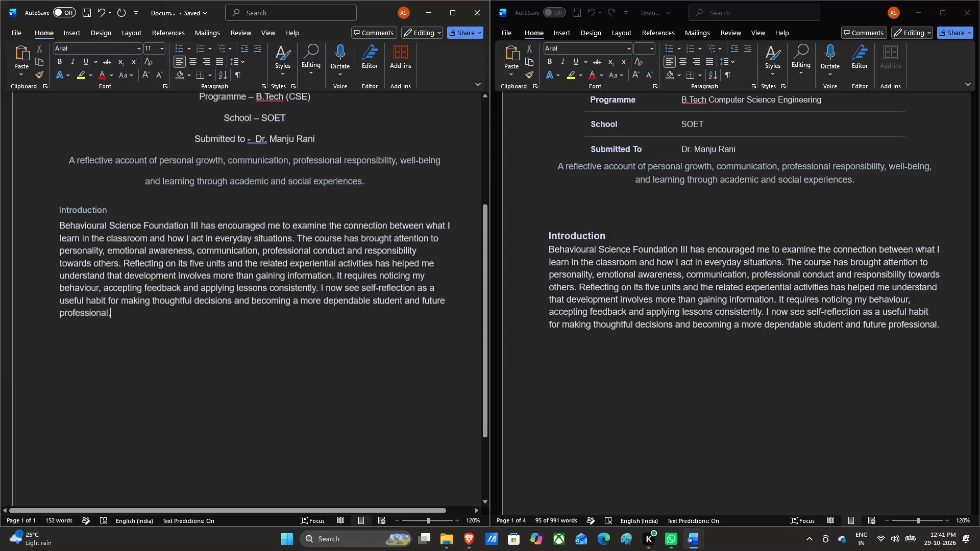
pyautogui.click(599, 394)
pyautogui.scroll(-1, 599, 394)
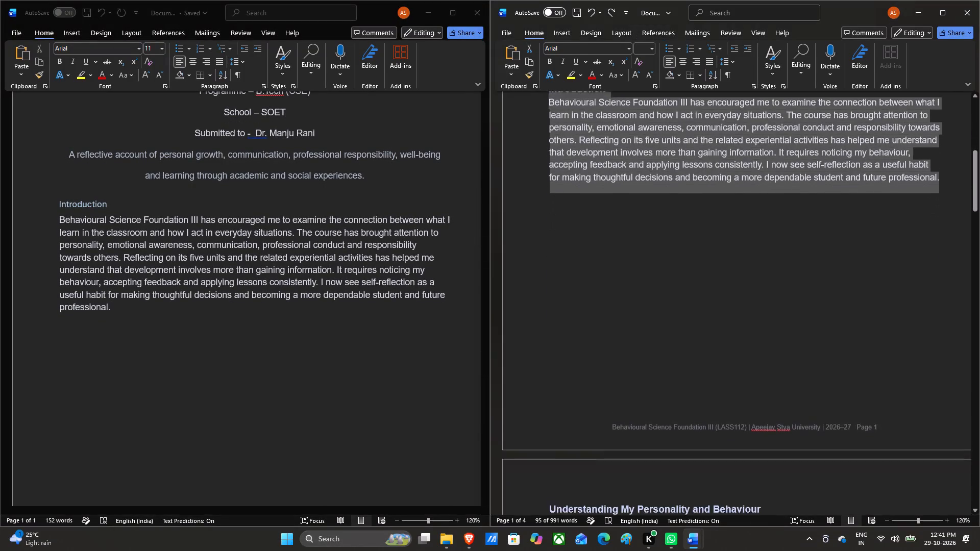
pyautogui.scroll(-1, 599, 394)
pyautogui.click(599, 394)
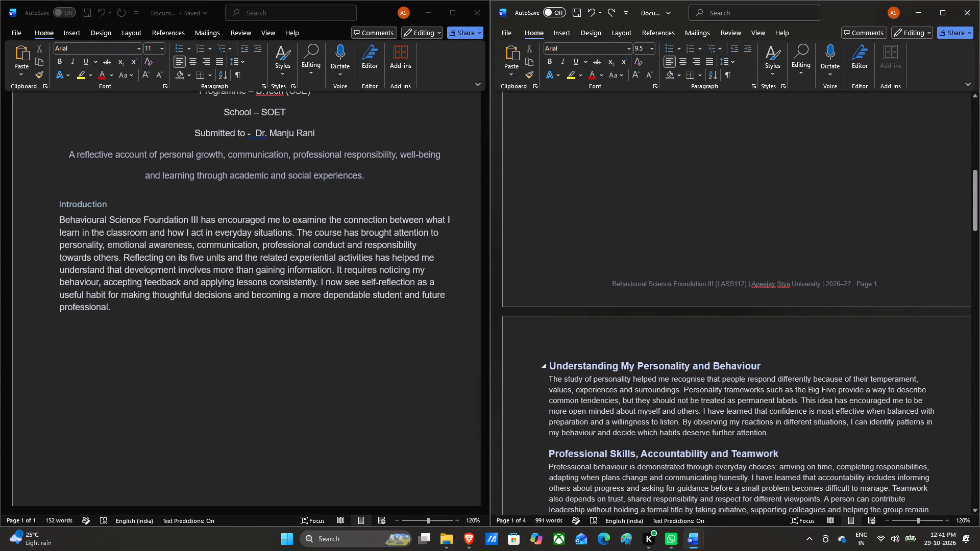
pyautogui.moveTo(550, 366); pyautogui.dragTo(770, 443)
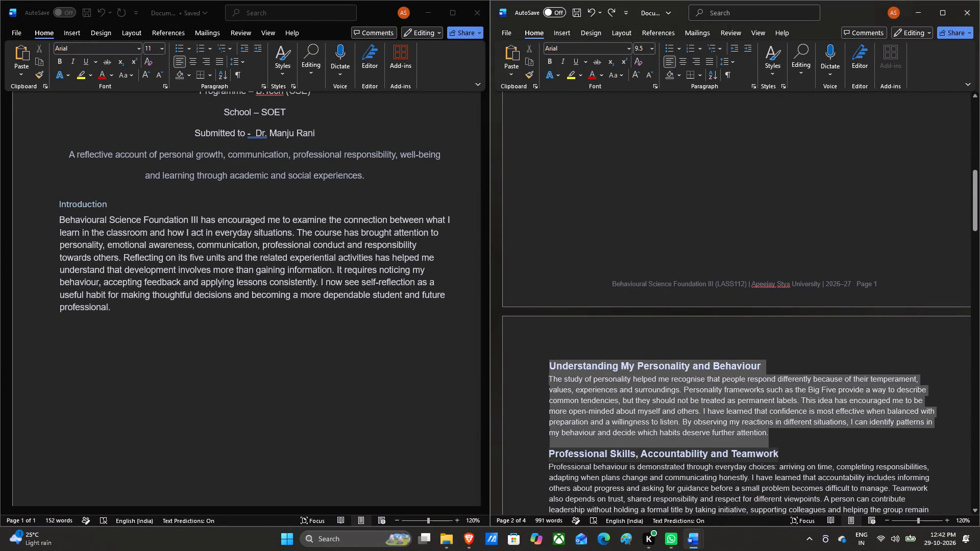
pyautogui.moveTo(770, 443); pyautogui.dragTo(769, 434)
pyautogui.hotkey('ctrl', 'c')
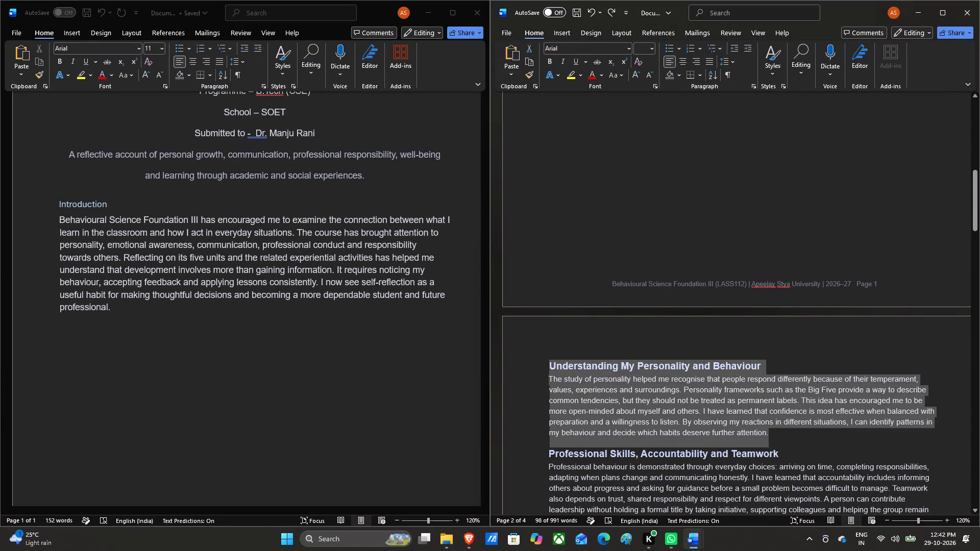
pyautogui.click(125, 305)
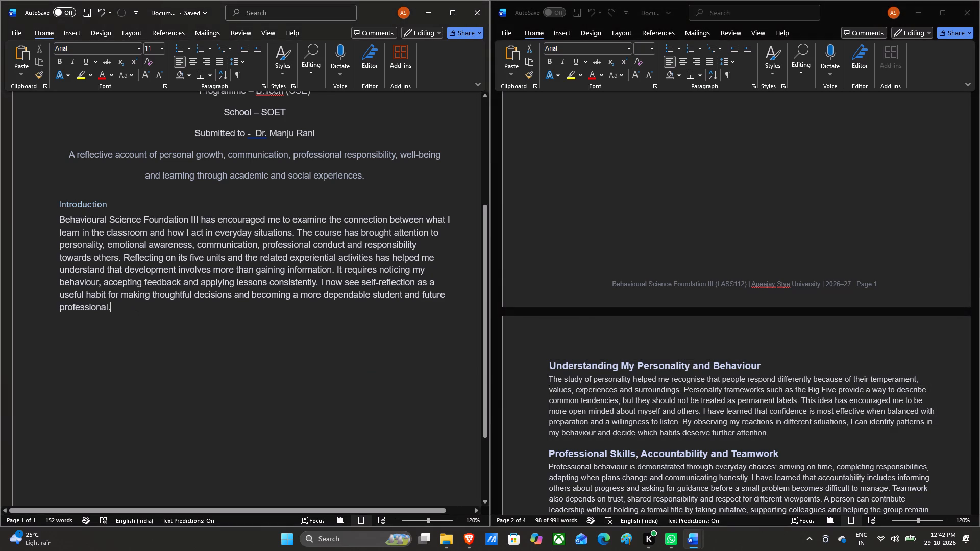
pyautogui.press('Return')
pyautogui.hotkey('ctrl', 'c')
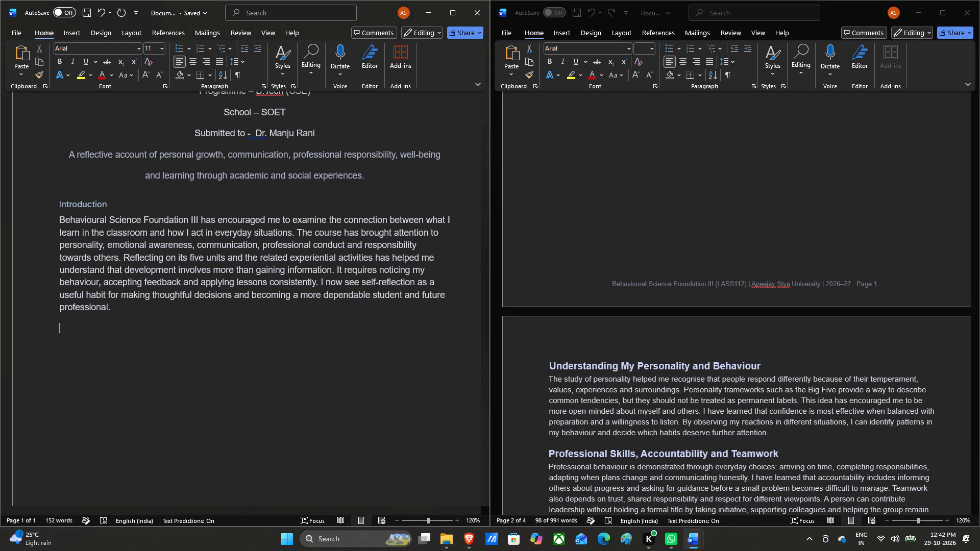
pyautogui.hotkey('ctrl', 'BackSpace')
pyautogui.press('Return')
pyautogui.click(556, 373)
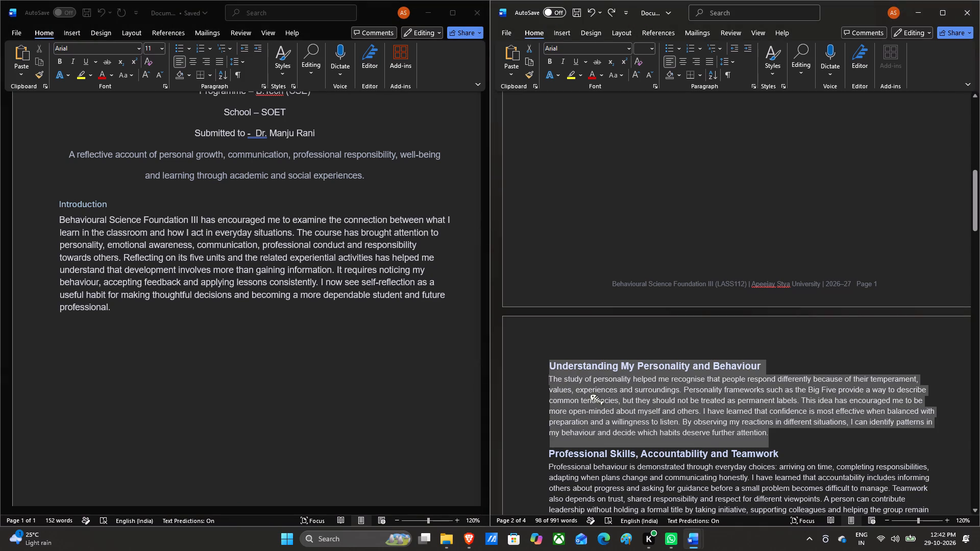
pyautogui.hotkey('ctrl', 'c')
pyautogui.click(156, 368)
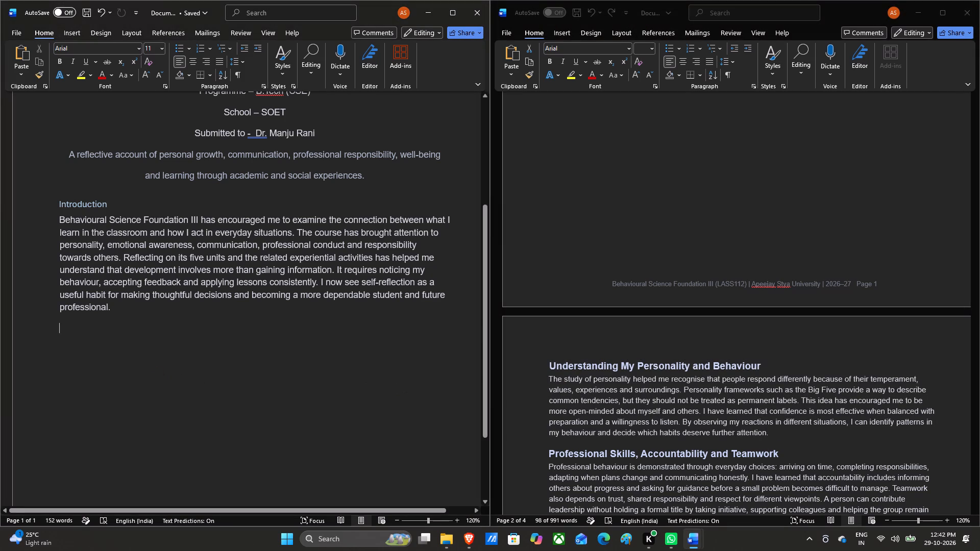
pyautogui.hotkey('ctrl', 'v')
# Open the page 1 footer for editing and try to move its upper boundary further down the page.
pyautogui.scroll(1, 156, 368)
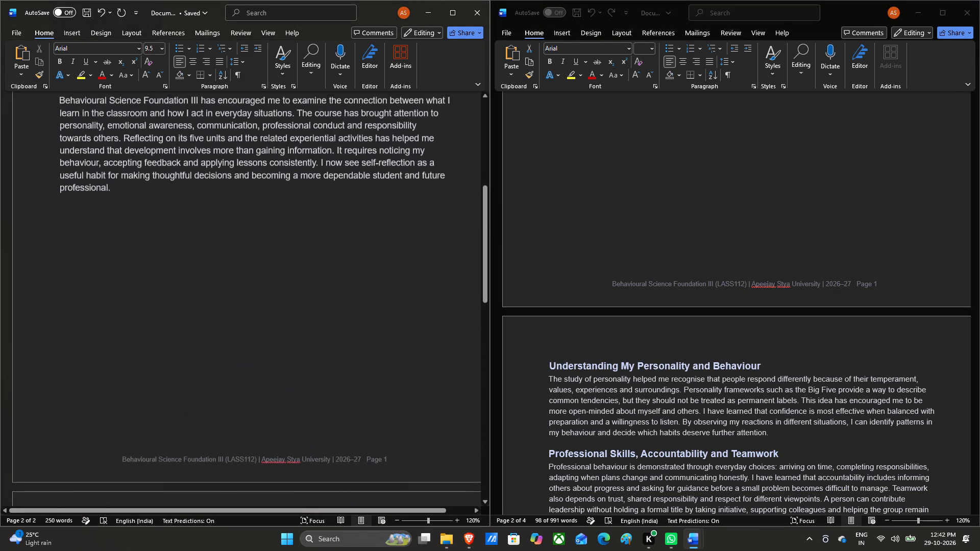
pyautogui.scroll(1, 156, 368)
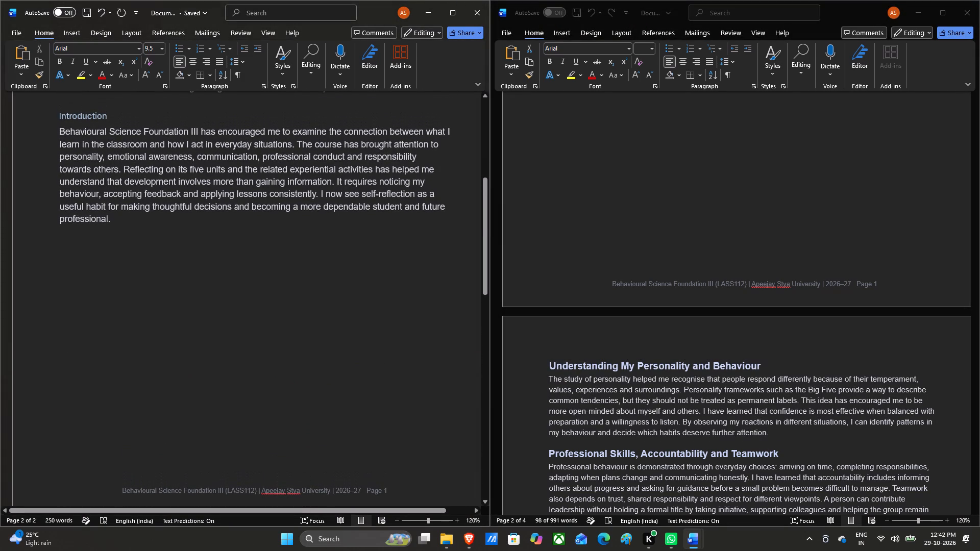
pyautogui.scroll(1, 156, 368)
pyautogui.click(156, 368)
pyautogui.scroll(2, 156, 368)
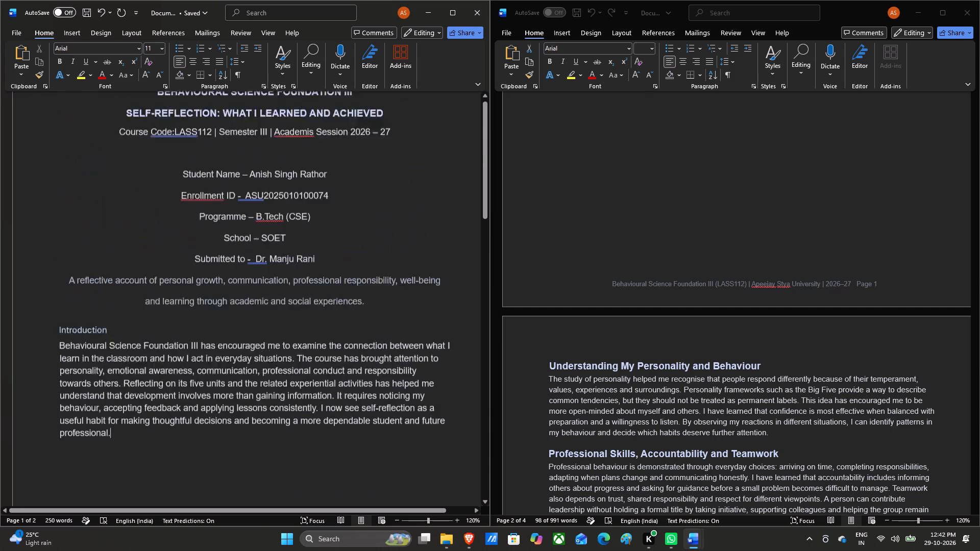
pyautogui.scroll(3, 156, 368)
pyautogui.scroll(-3, 156, 368)
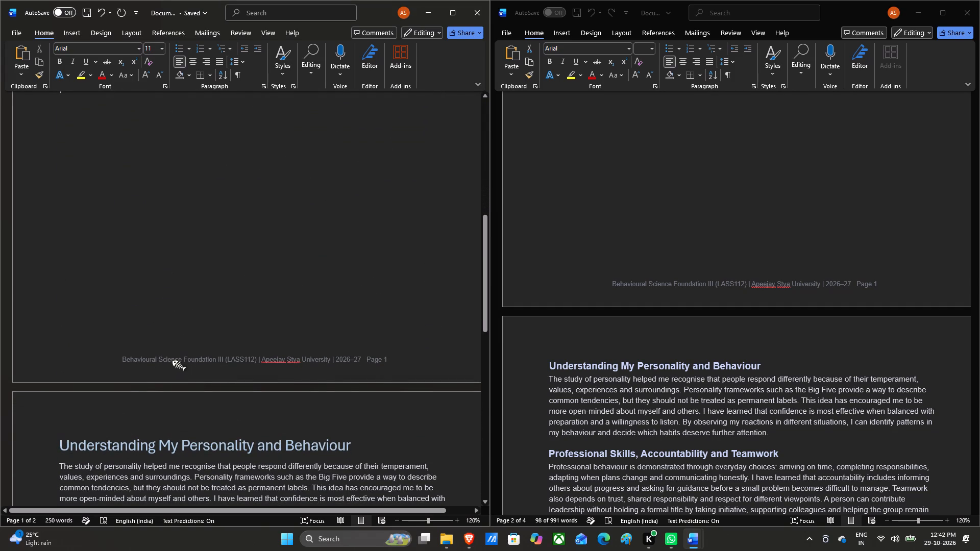
pyautogui.click(173, 360)
pyautogui.doubleClick(173, 360)
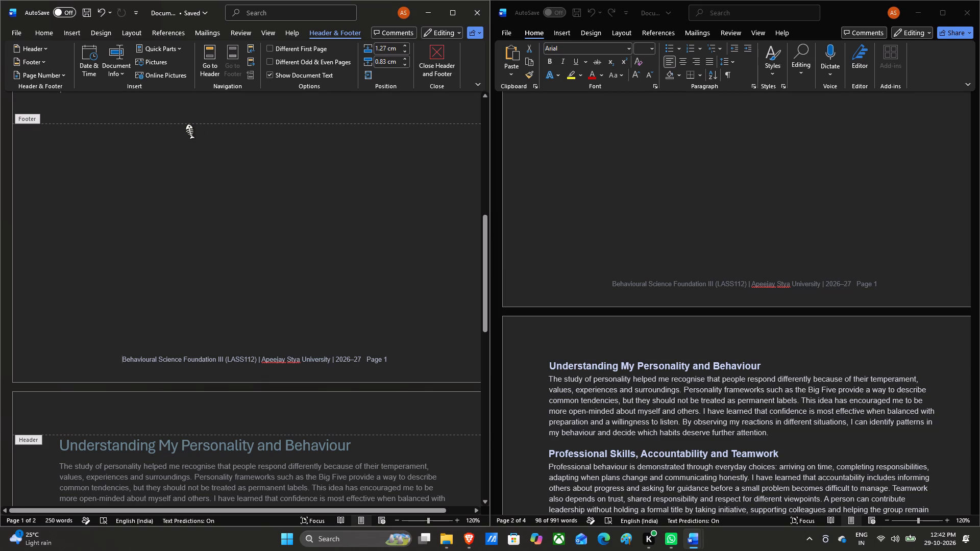
pyautogui.moveTo(188, 124); pyautogui.dragTo(199, 242)
# Delete the entire footer text, from the course name through the university, session and page number.
pyautogui.click(393, 366)
pyautogui.press('BackSpace')
pyautogui.press('BackSpace')
pyautogui.press('BackSpace')
pyautogui.press('BackSpace')
pyautogui.press('BackSpace')
pyautogui.press('BackSpace')
pyautogui.press('BackSpace')
pyautogui.press('BackSpace')
pyautogui.press('BackSpace')
pyautogui.press('BackSpace')
pyautogui.press('BackSpace')
pyautogui.press('BackSpace')
pyautogui.press('BackSpace')
pyautogui.press('BackSpace')
pyautogui.press('BackSpace')
pyautogui.press('BackSpace')
pyautogui.press('BackSpace')
pyautogui.press('BackSpace')
pyautogui.press('BackSpace')
pyautogui.press('BackSpace')
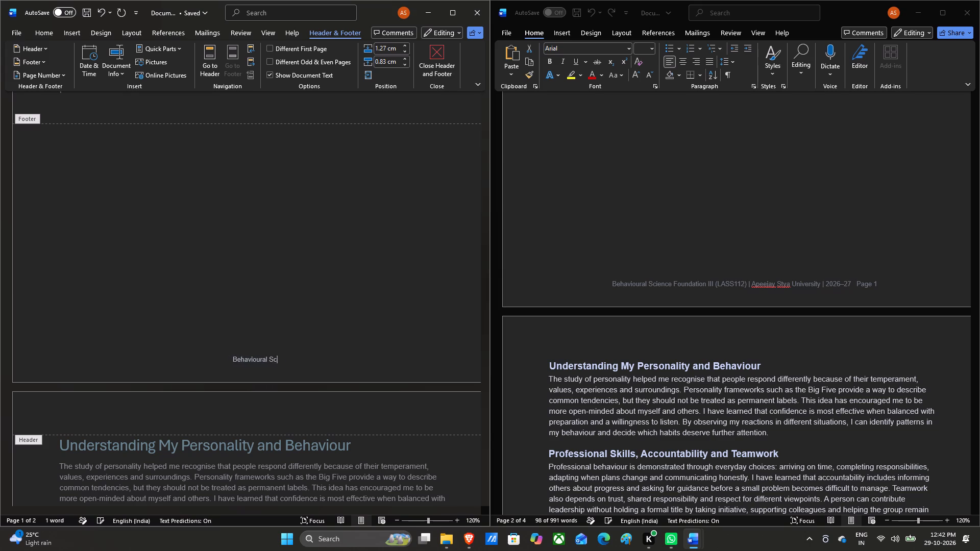
pyautogui.press('BackSpace')
pyautogui.press('BackSpace')
pyautogui.press('BackSpace')
pyautogui.press('BackSpace')
pyautogui.press('Up')
pyautogui.press('Up')
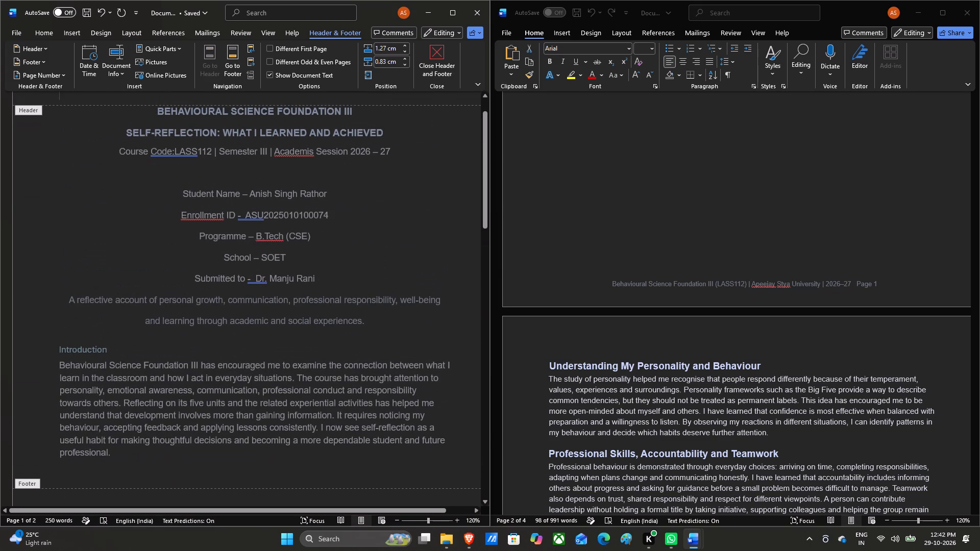
pyautogui.press('Down')
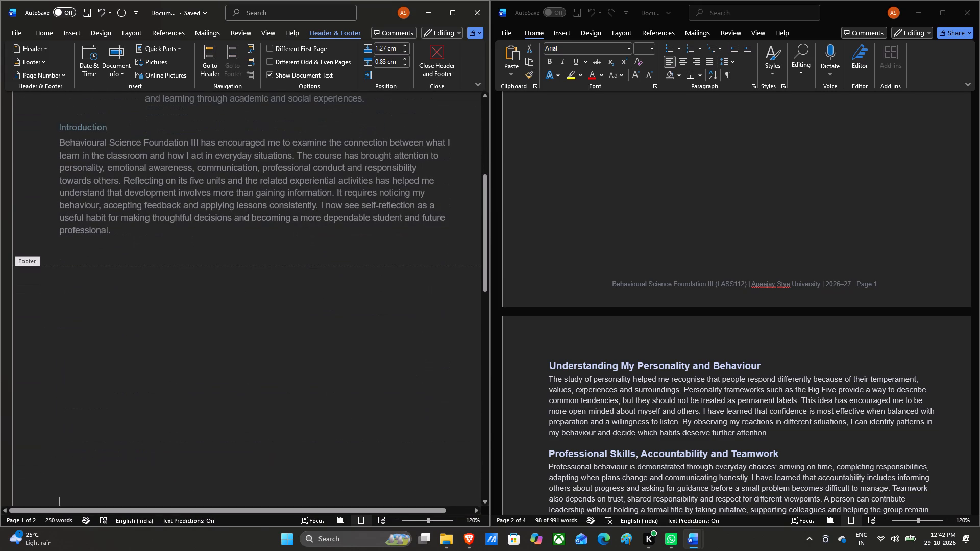
# Try again to lower the empty footer's boundary, and remove the footer from the document.
pyautogui.scroll(-1, 399, 378)
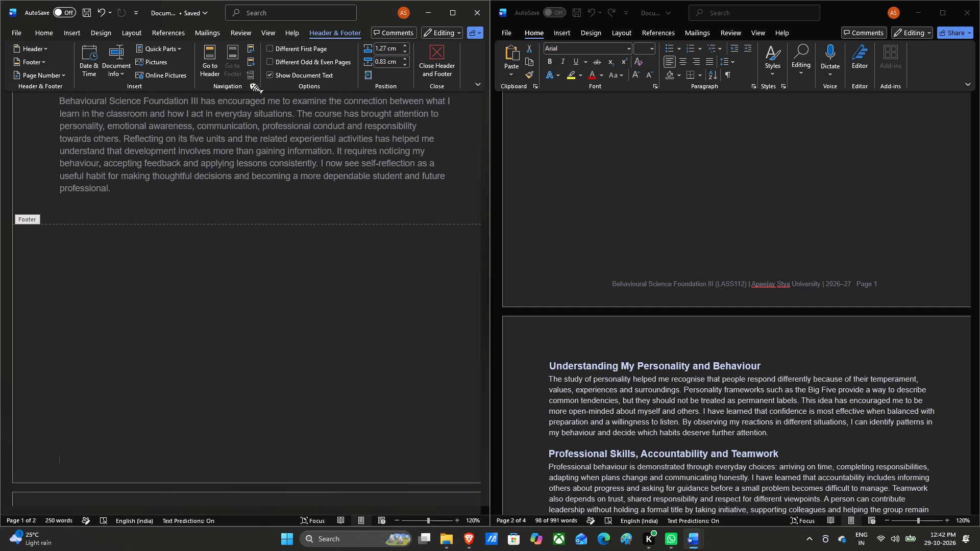
pyautogui.click(40, 63)
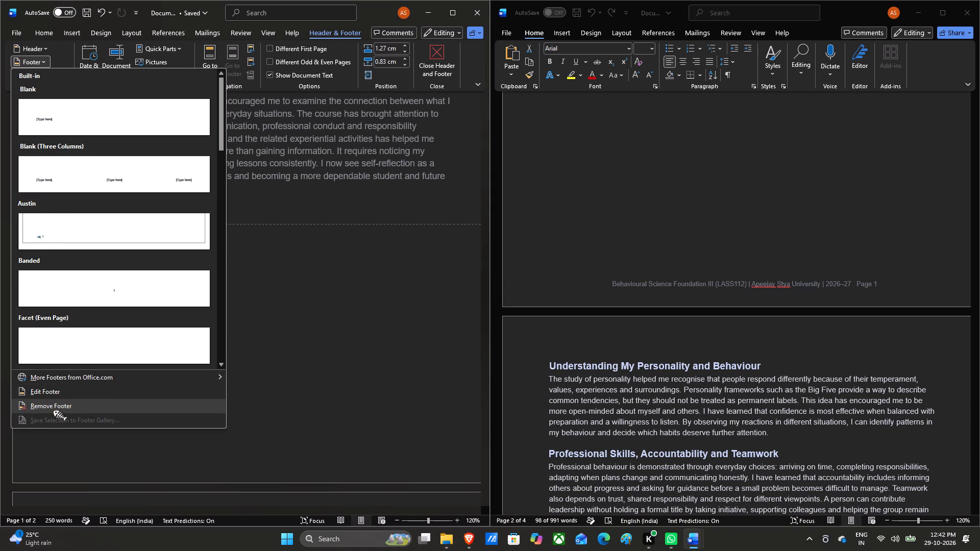
pyautogui.click(56, 395)
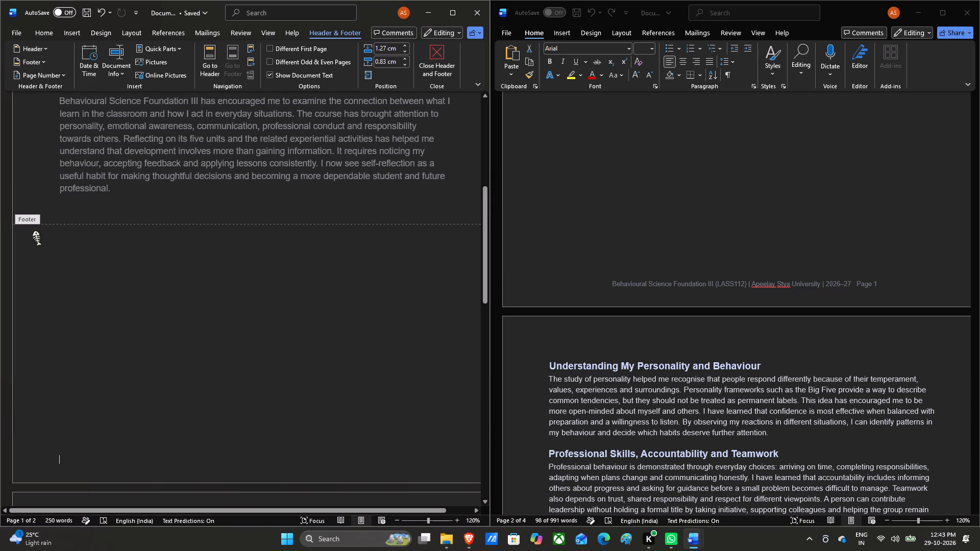
pyautogui.moveTo(28, 218); pyautogui.dragTo(29, 294)
pyautogui.click(37, 60)
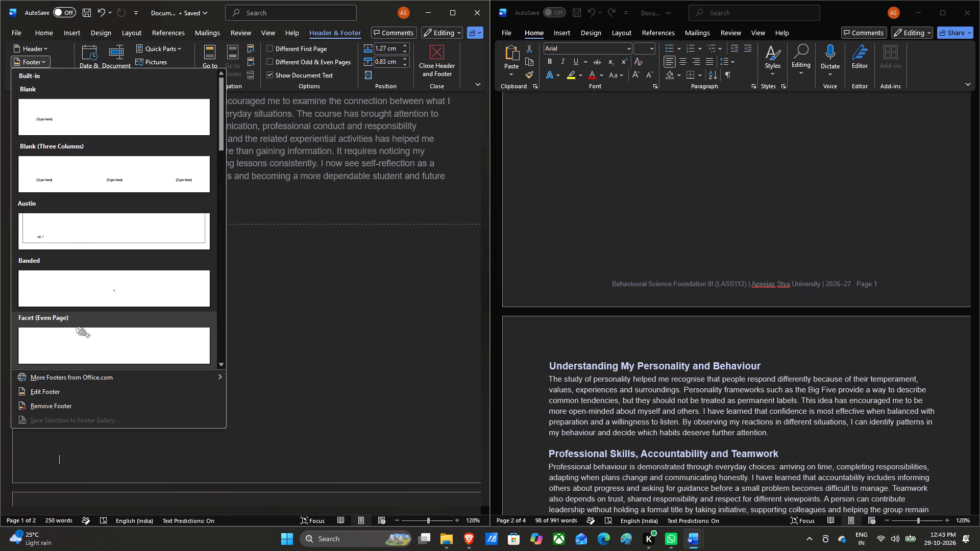
pyautogui.click(62, 408)
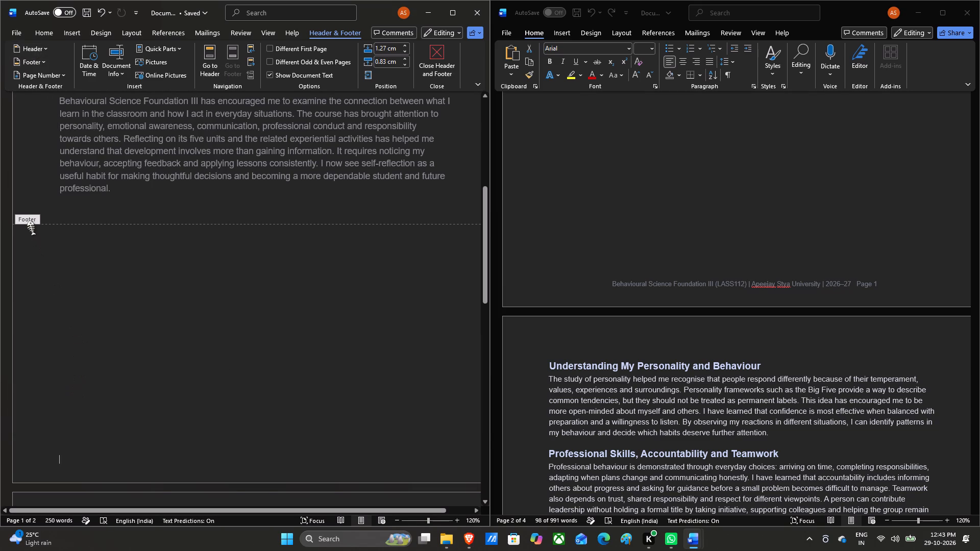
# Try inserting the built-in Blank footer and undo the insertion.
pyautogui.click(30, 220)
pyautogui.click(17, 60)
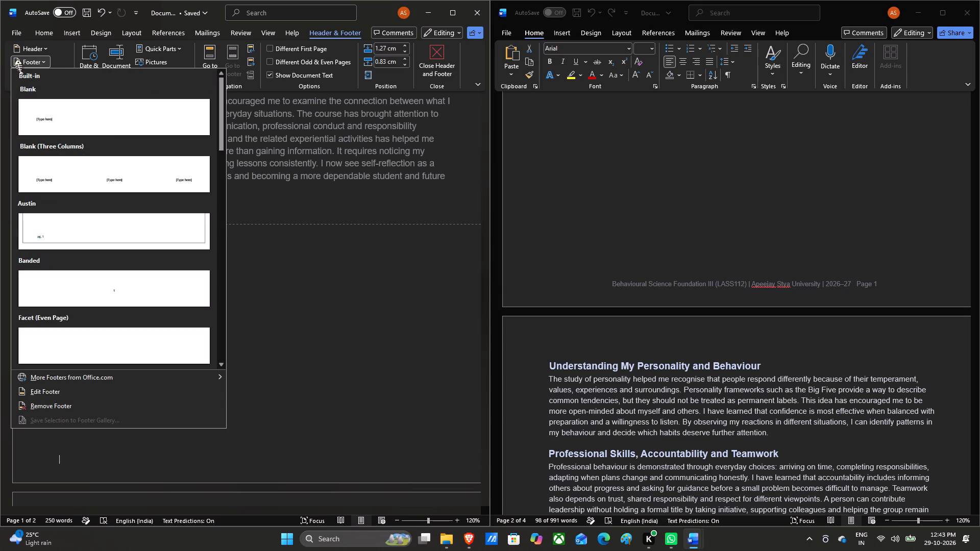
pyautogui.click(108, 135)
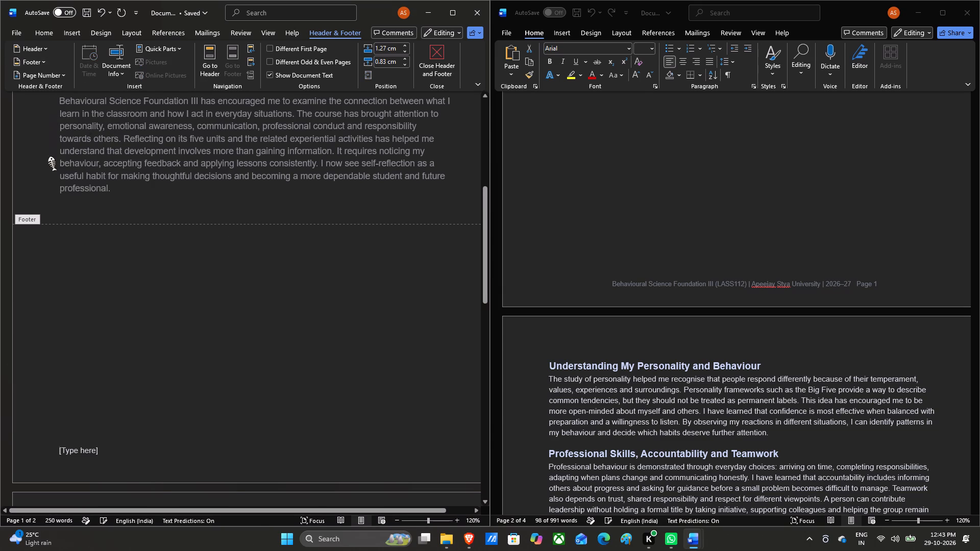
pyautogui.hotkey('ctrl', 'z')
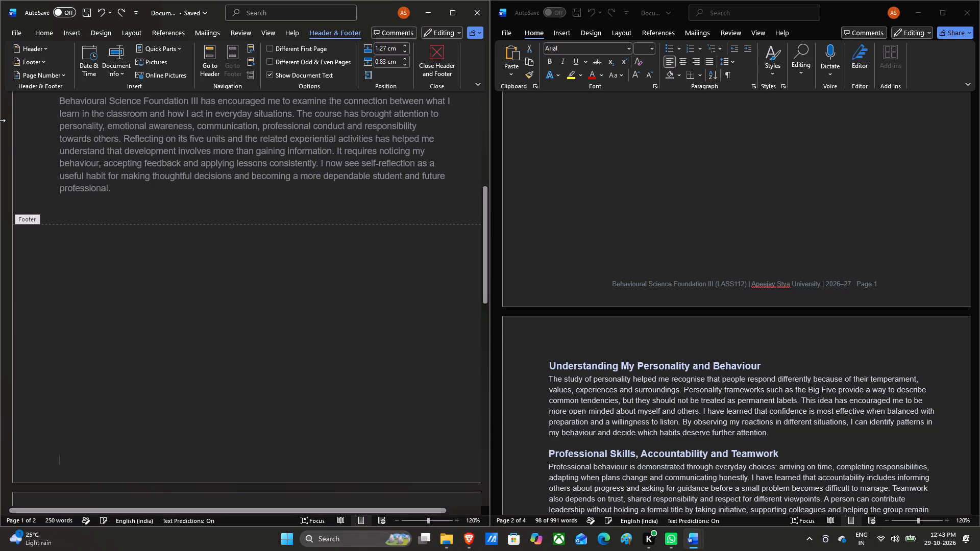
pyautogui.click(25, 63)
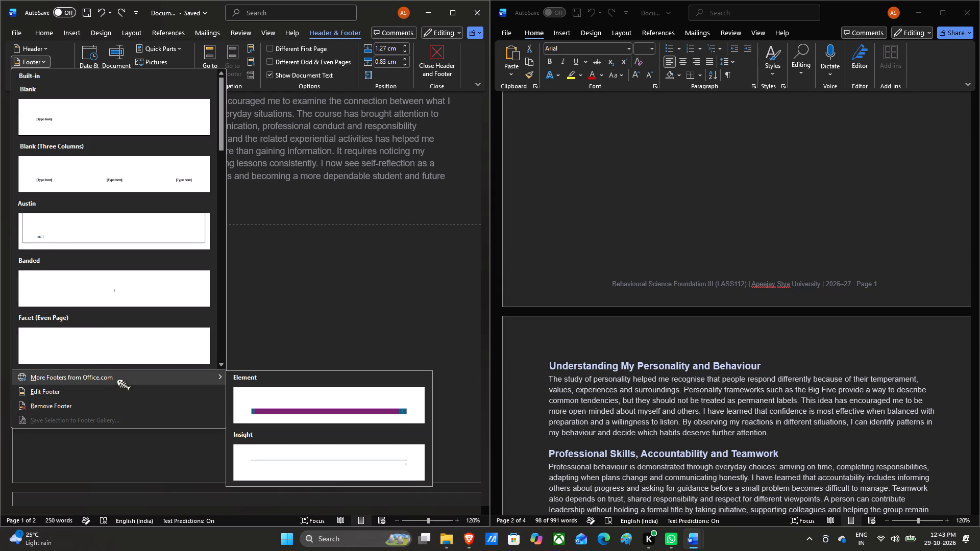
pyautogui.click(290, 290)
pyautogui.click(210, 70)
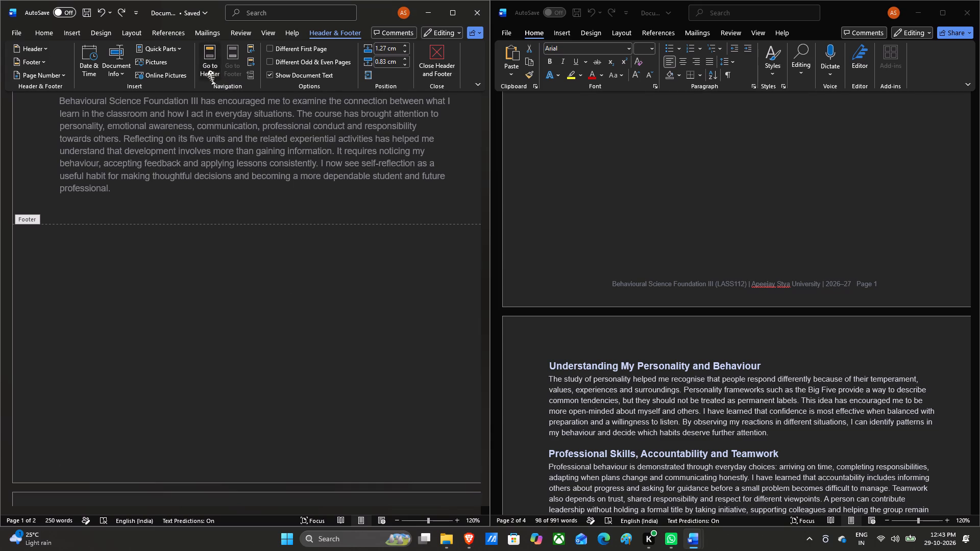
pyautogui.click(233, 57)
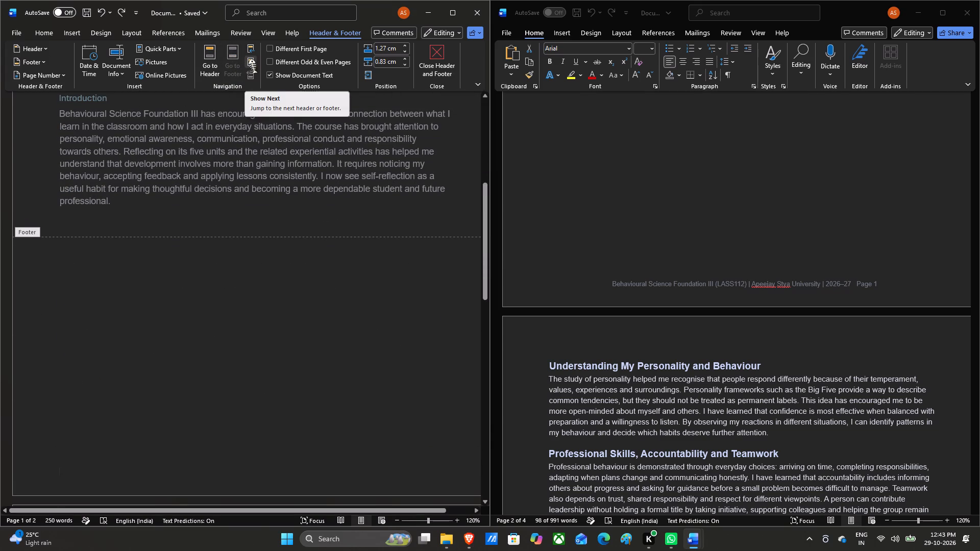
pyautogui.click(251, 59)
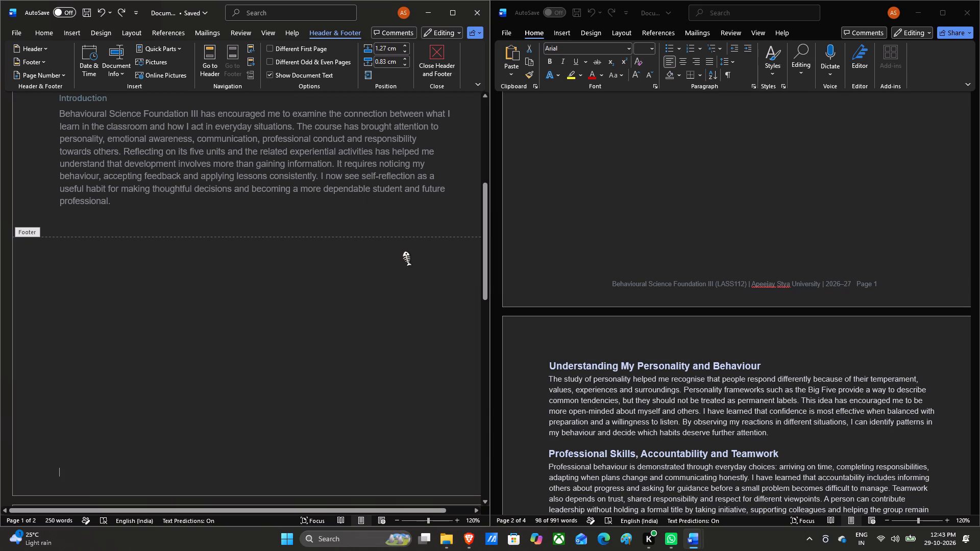
# Close header and footer editing and return to the document body.
pyautogui.scroll(-3, 405, 251)
pyautogui.scroll(1, 405, 251)
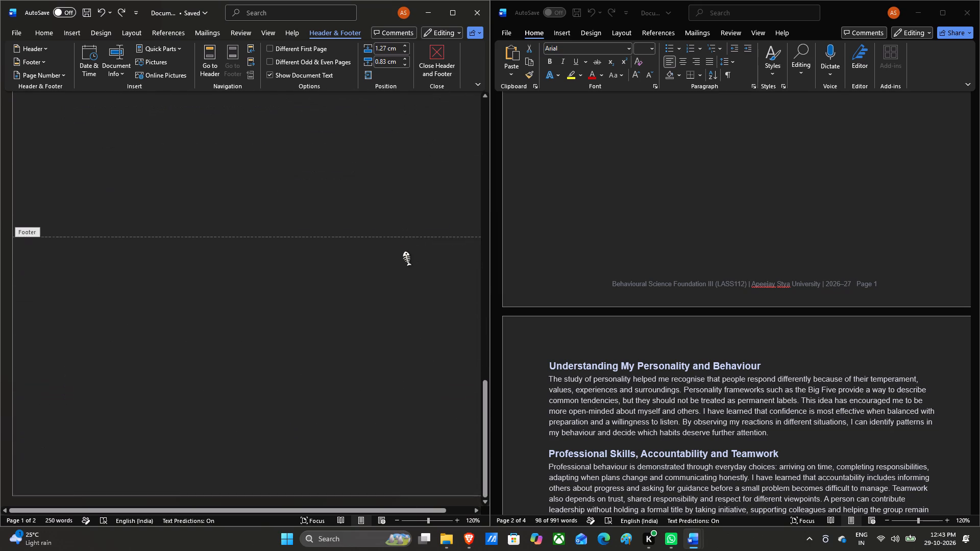
pyautogui.scroll(1, 405, 251)
pyautogui.scroll(-1, 405, 251)
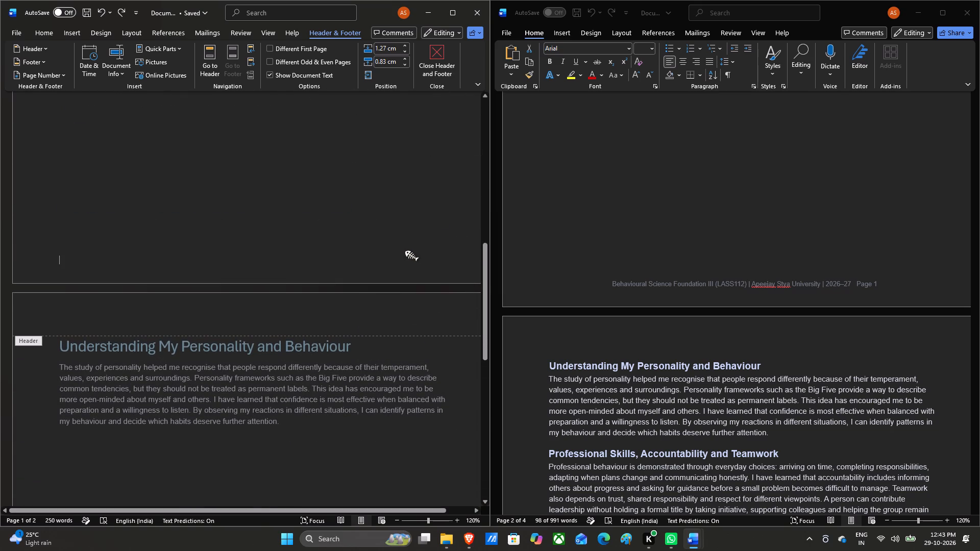
pyautogui.scroll(-1, 405, 251)
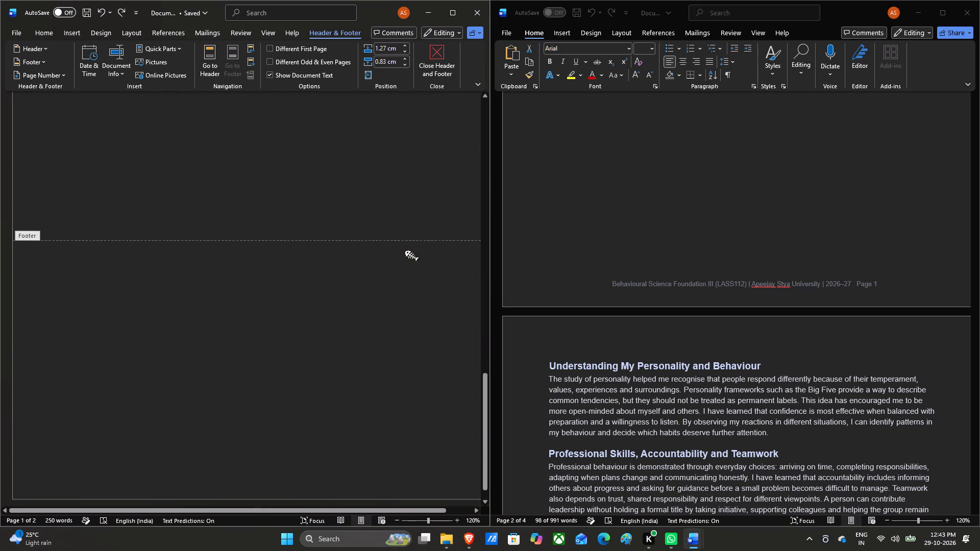
pyautogui.scroll(1, 405, 251)
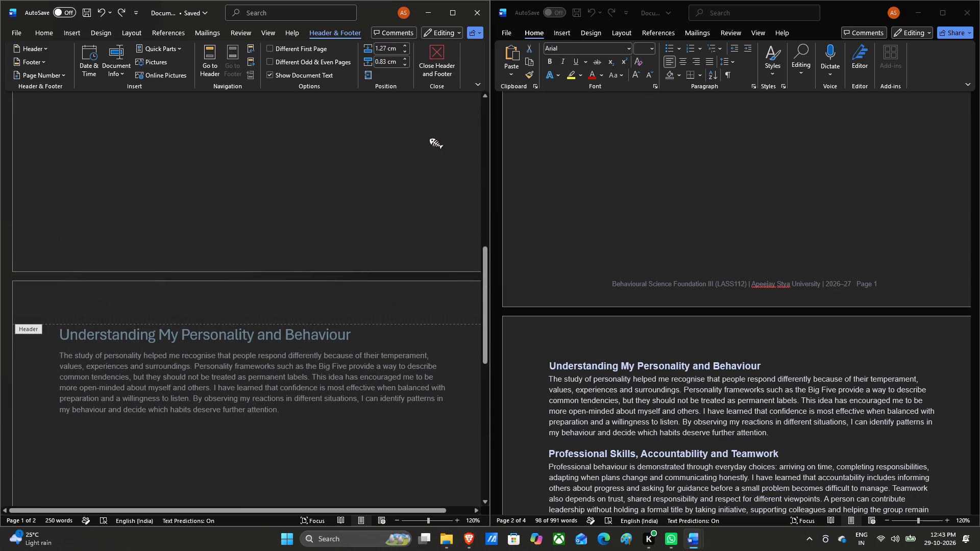
pyautogui.click(432, 58)
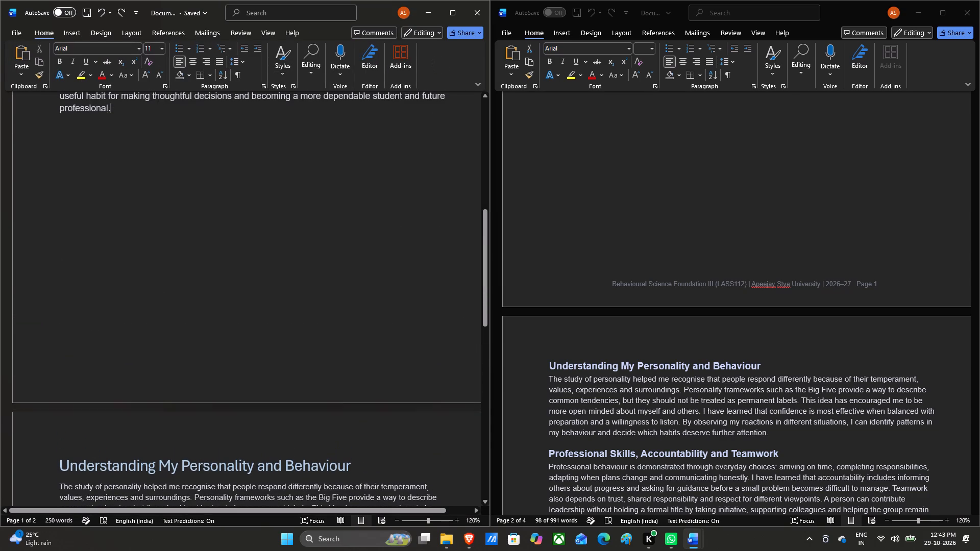
# Remove the paragraph break before the "Understanding My Personality and Behaviour" heading, joining it to the end of the Introduction paragraph.
pyautogui.scroll(2, 386, 279)
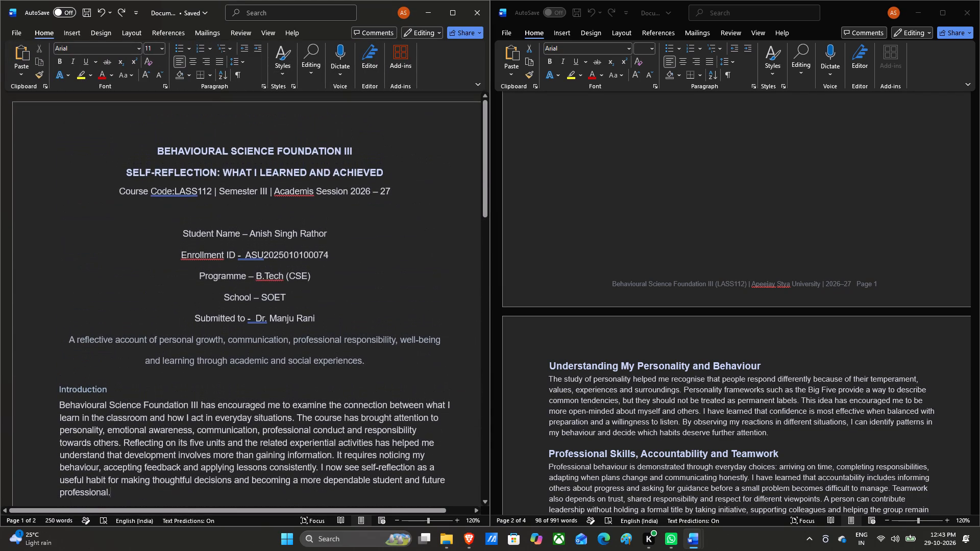
pyautogui.scroll(1, 386, 279)
pyautogui.scroll(-3, 386, 279)
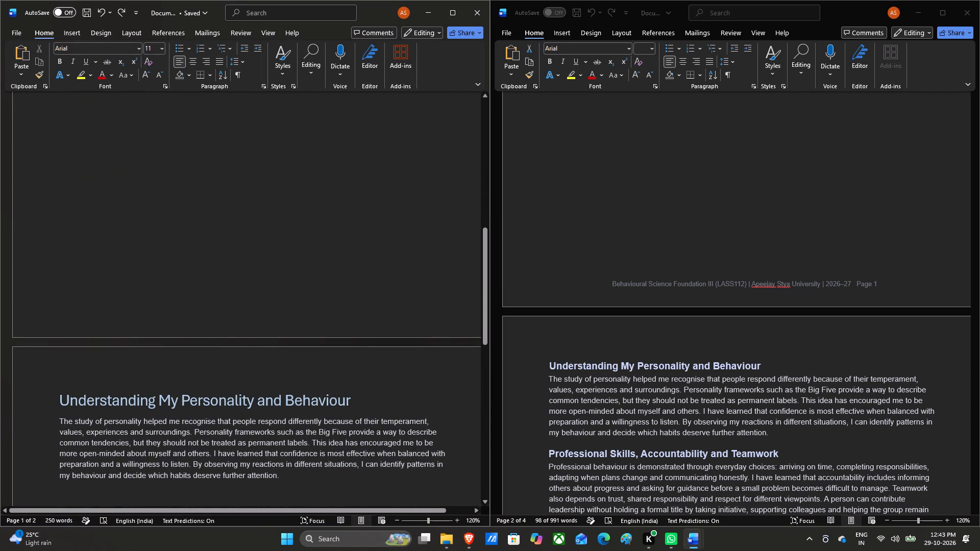
pyautogui.click(59, 397)
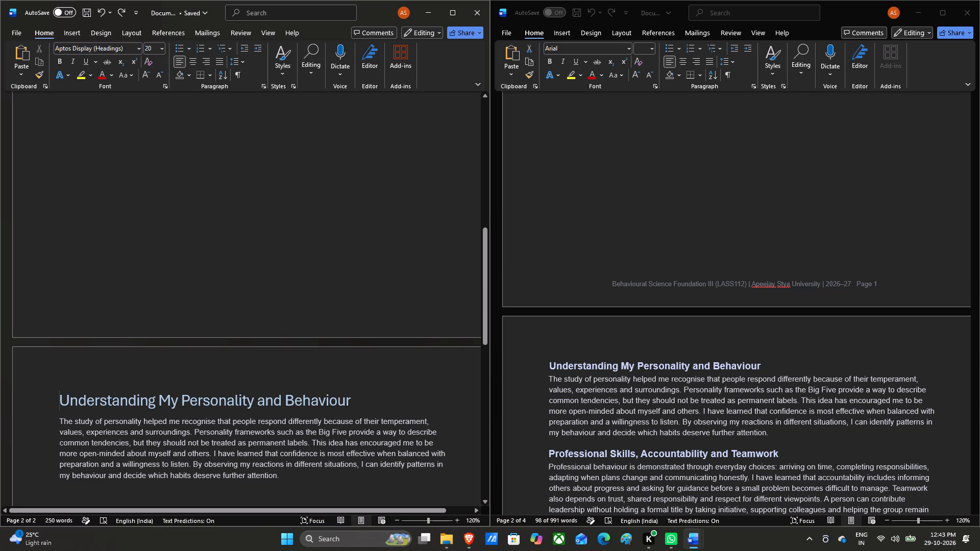
pyautogui.press('BackSpace')
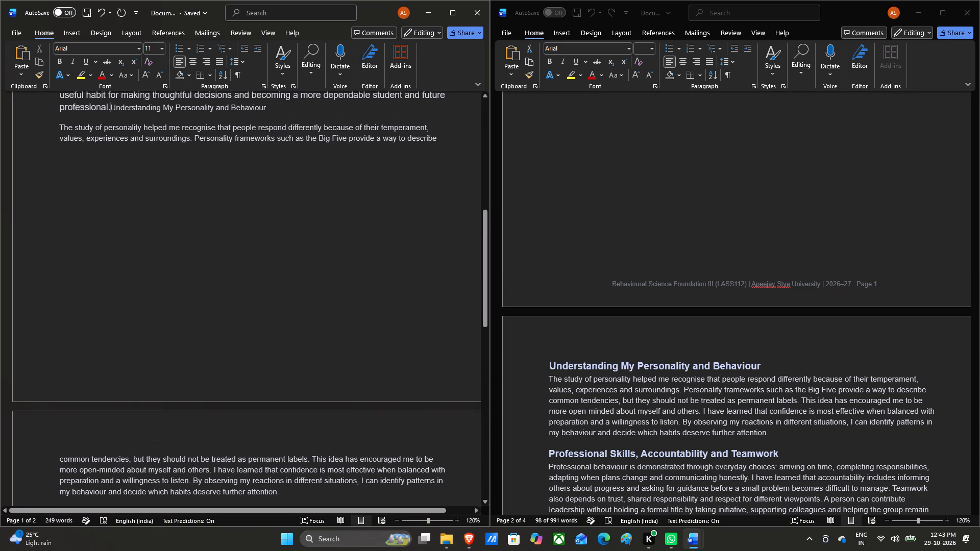
pyautogui.scroll(3, 165, 452)
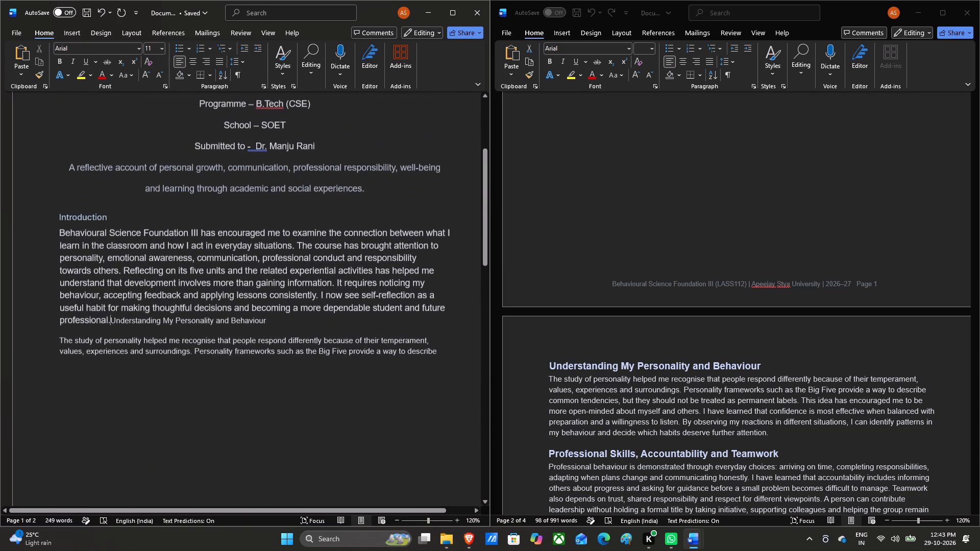
pyautogui.scroll(-1, 166, 422)
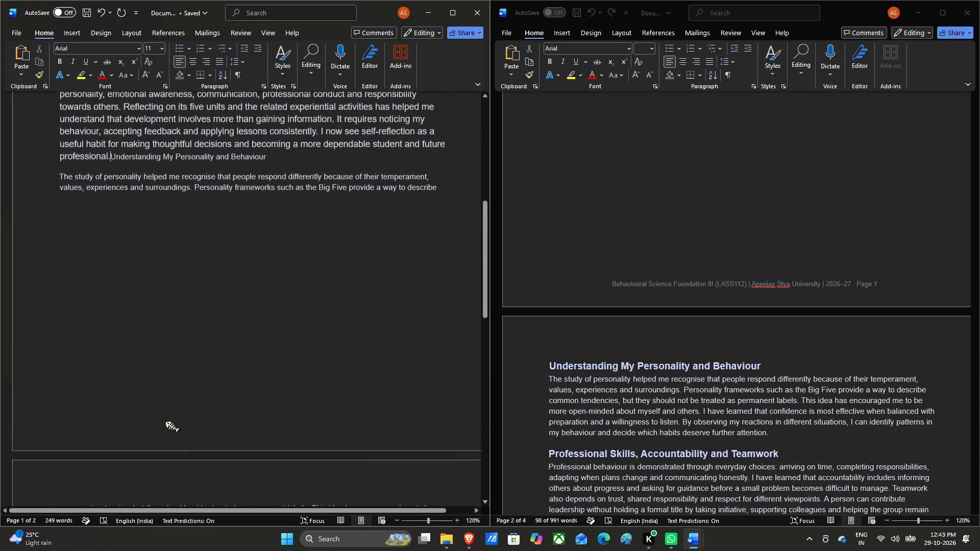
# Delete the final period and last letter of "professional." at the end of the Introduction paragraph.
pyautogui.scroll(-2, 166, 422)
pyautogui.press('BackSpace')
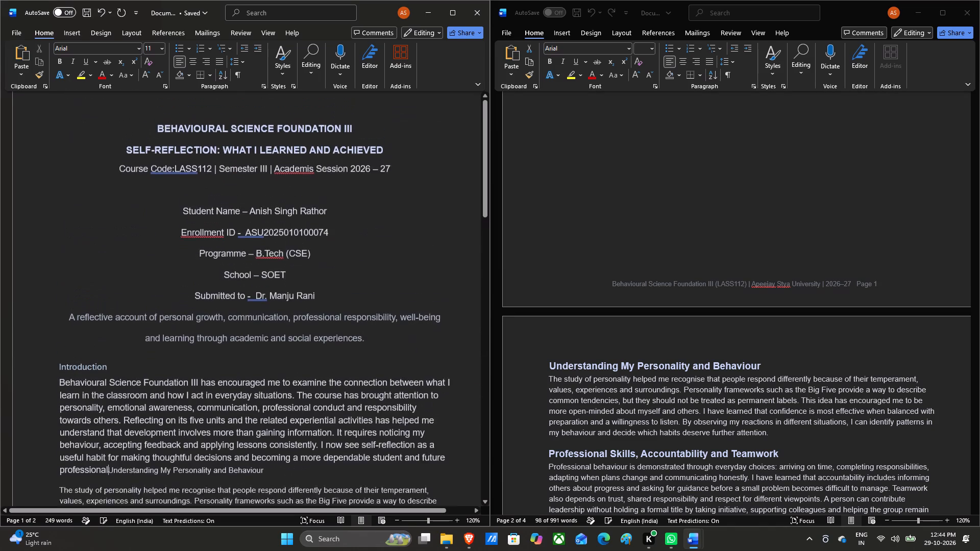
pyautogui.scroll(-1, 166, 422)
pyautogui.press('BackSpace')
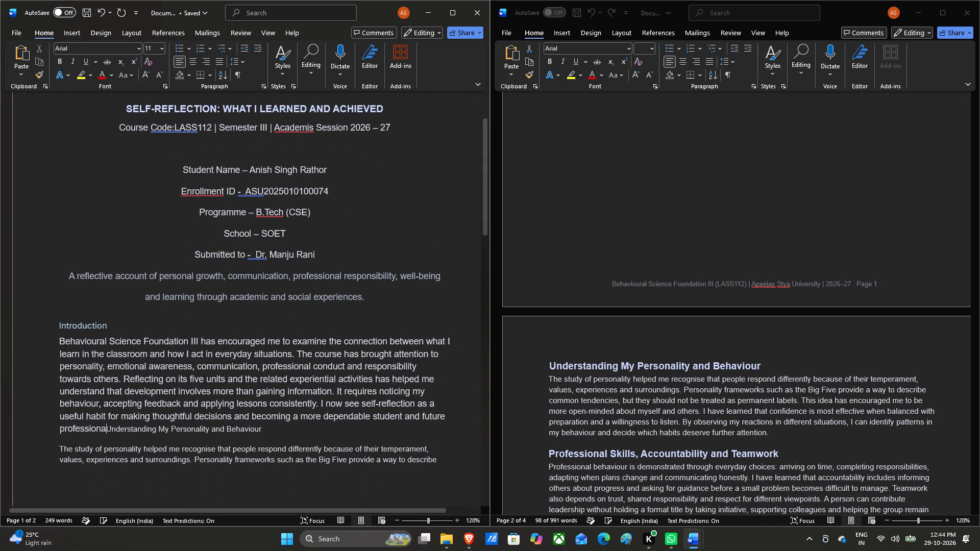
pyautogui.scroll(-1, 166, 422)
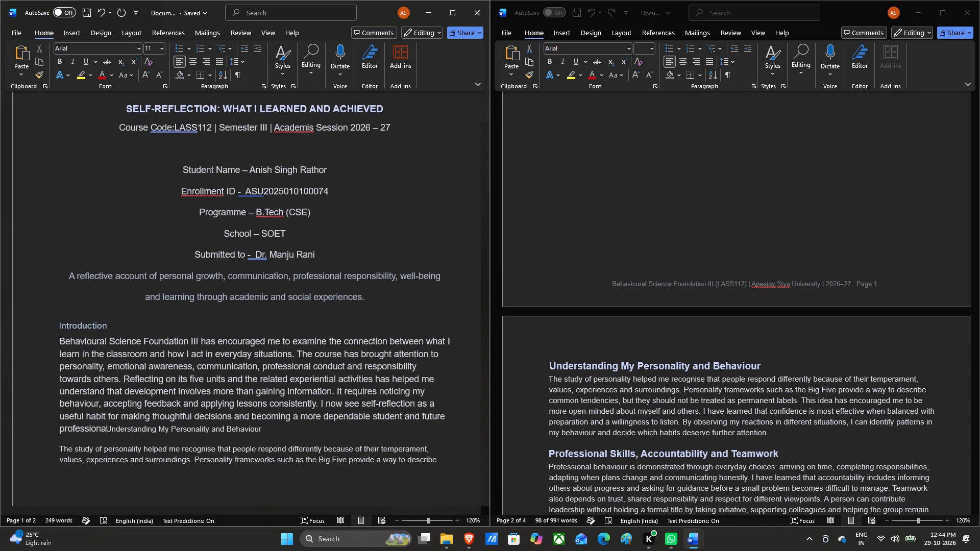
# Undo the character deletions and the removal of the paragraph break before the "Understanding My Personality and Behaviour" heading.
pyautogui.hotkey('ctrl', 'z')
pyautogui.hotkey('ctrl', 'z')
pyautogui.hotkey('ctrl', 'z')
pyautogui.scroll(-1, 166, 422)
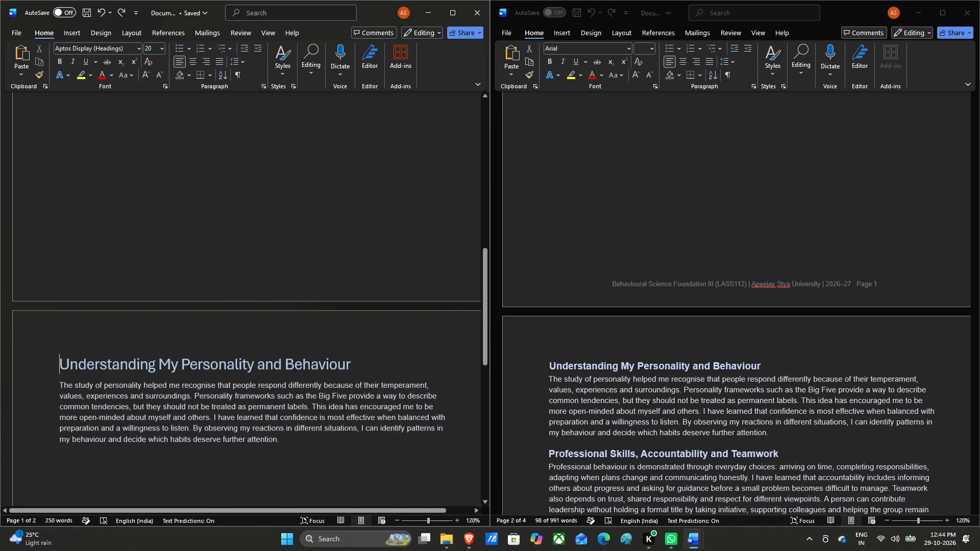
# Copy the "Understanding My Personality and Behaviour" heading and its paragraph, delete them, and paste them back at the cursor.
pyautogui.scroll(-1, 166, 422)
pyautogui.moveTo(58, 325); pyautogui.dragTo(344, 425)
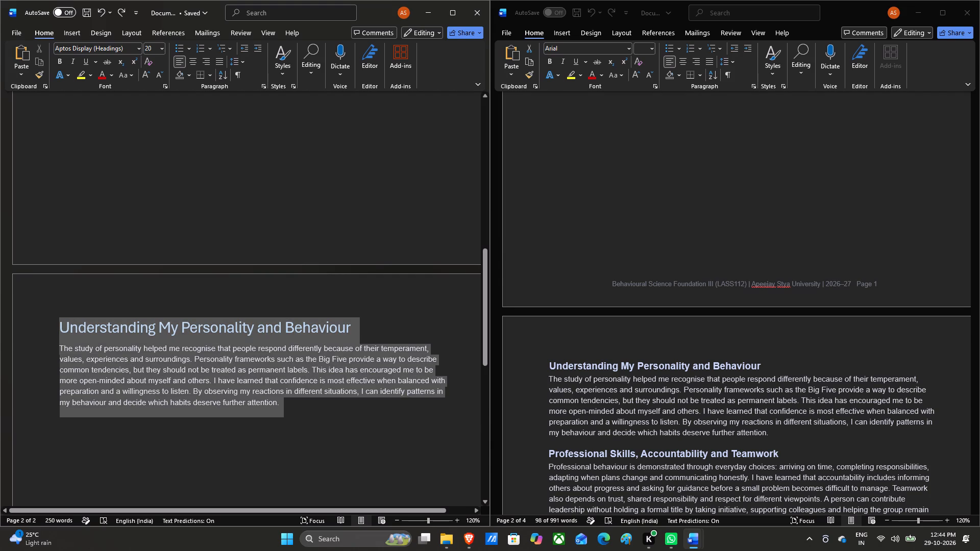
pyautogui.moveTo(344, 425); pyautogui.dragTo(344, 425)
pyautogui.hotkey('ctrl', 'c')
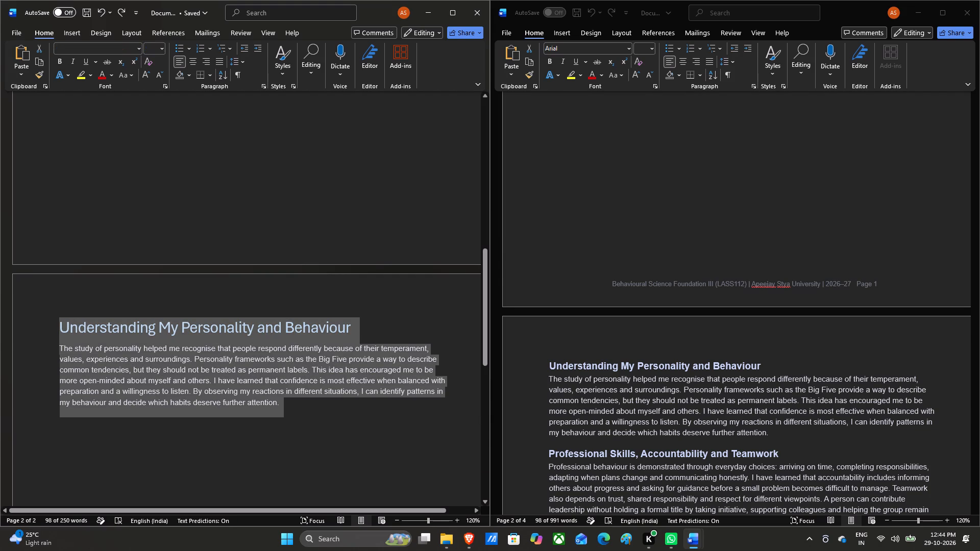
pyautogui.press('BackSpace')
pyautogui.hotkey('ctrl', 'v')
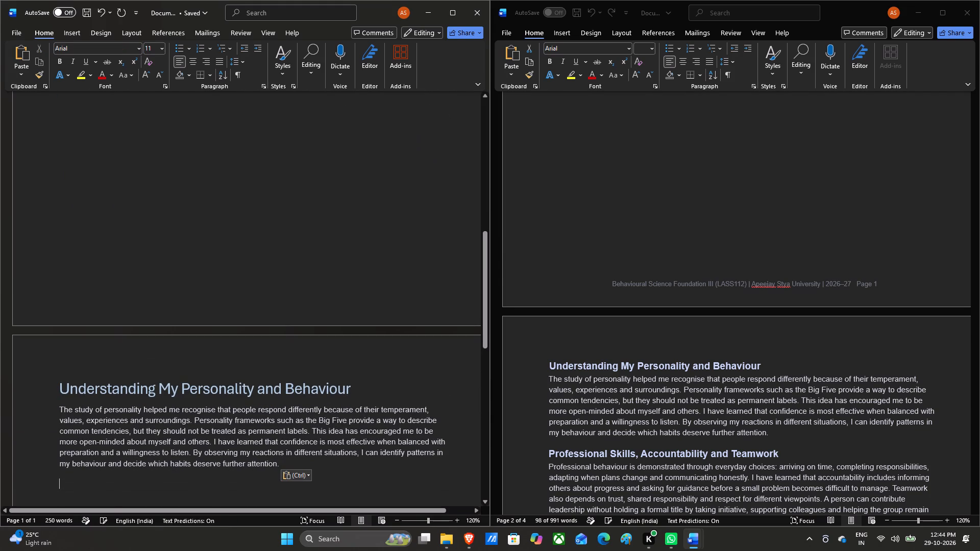
# Open the empty footer area of the first page for editing.
pyautogui.doubleClick(340, 263)
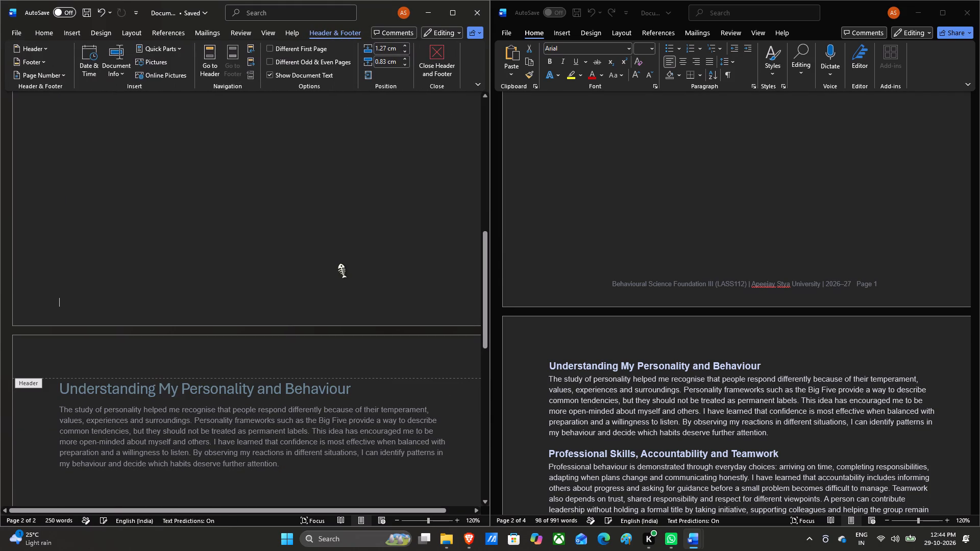
pyautogui.scroll(1, 338, 283)
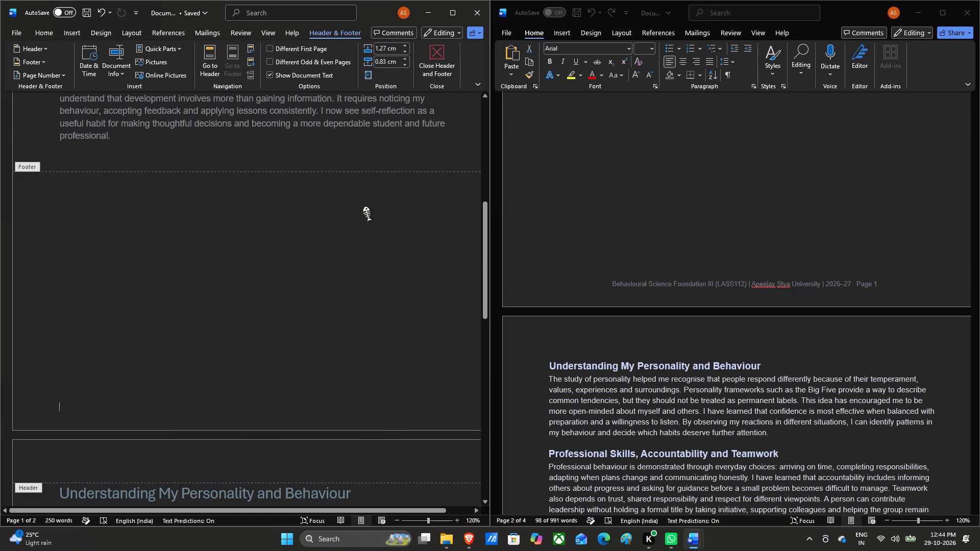
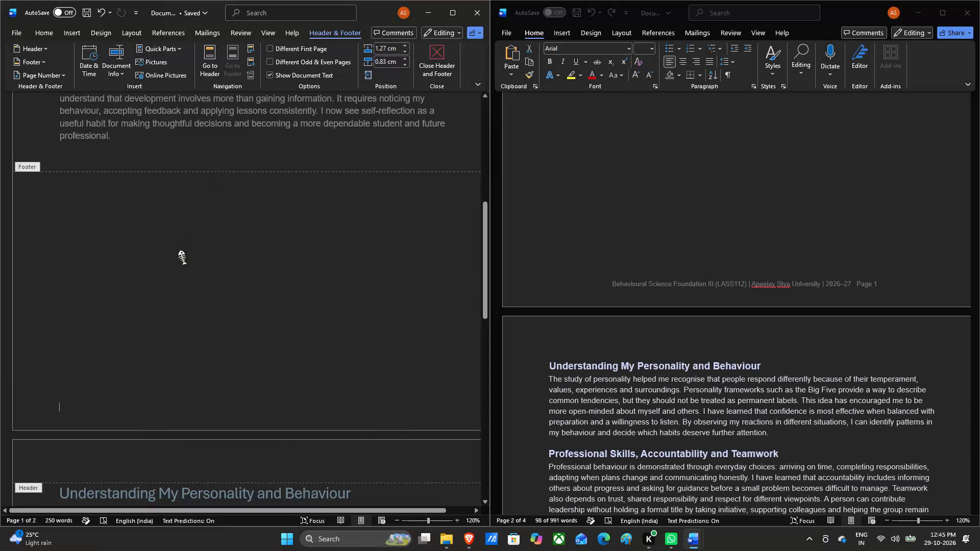
# Remove the footer from the document and return to the body text.
pyautogui.moveTo(33, 55); pyautogui.dragTo(36, 63)
pyautogui.click(36, 63)
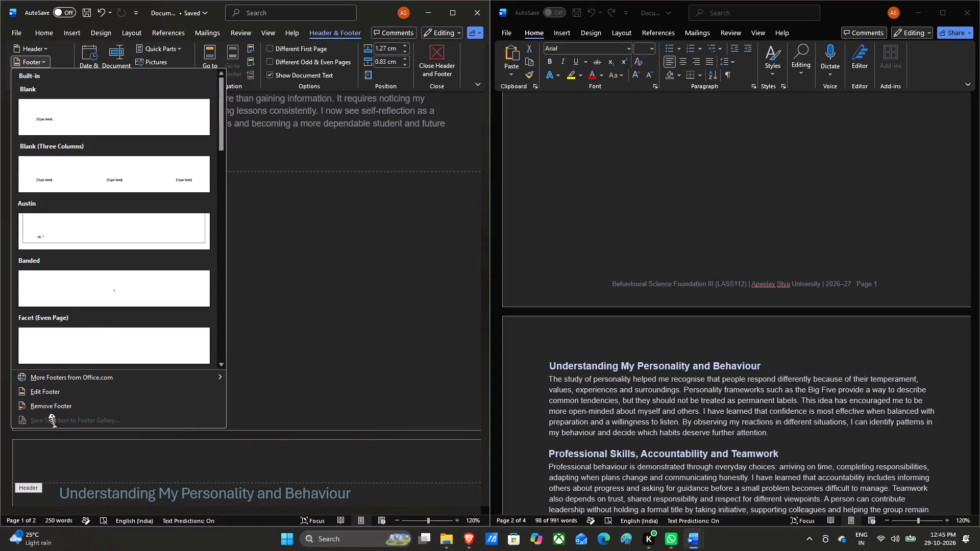
pyautogui.click(49, 407)
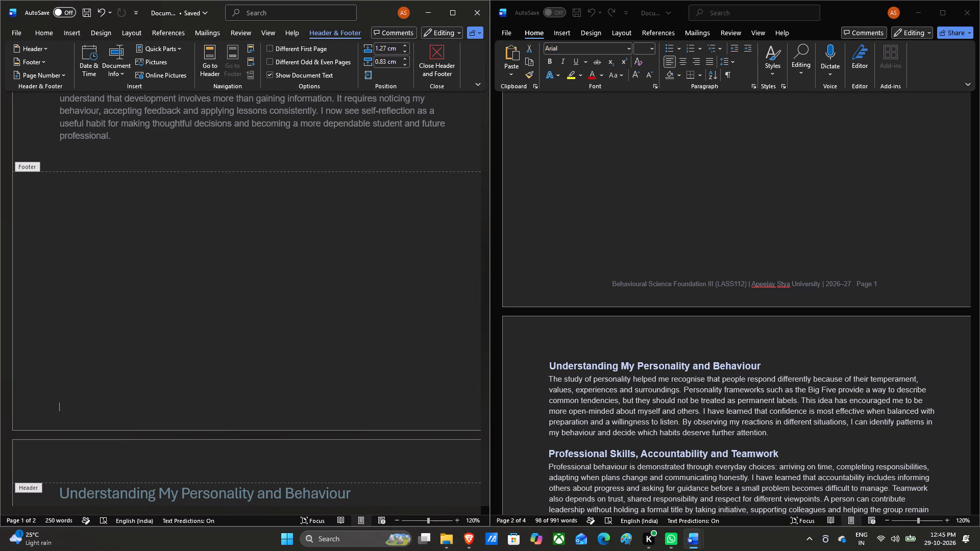
pyautogui.click(49, 407)
pyautogui.click(28, 60)
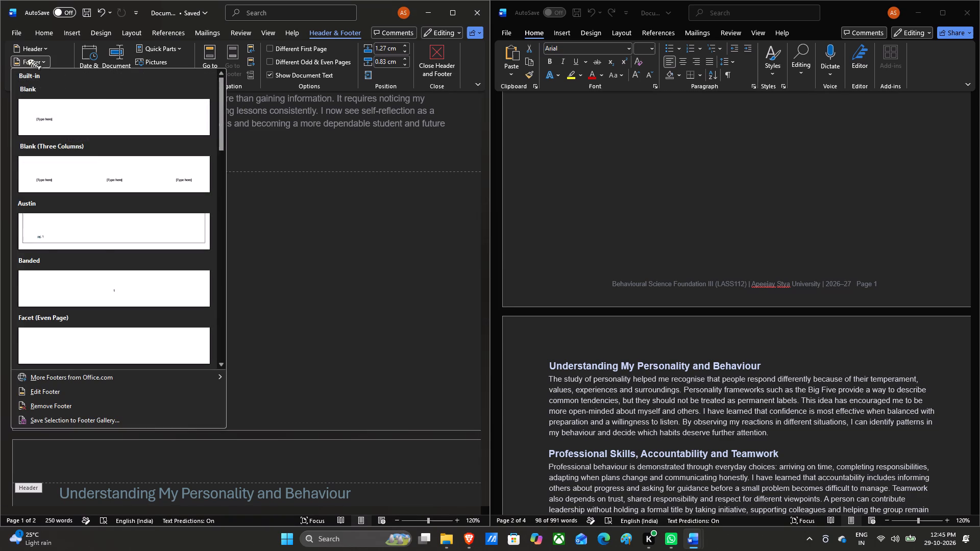
pyautogui.click(49, 402)
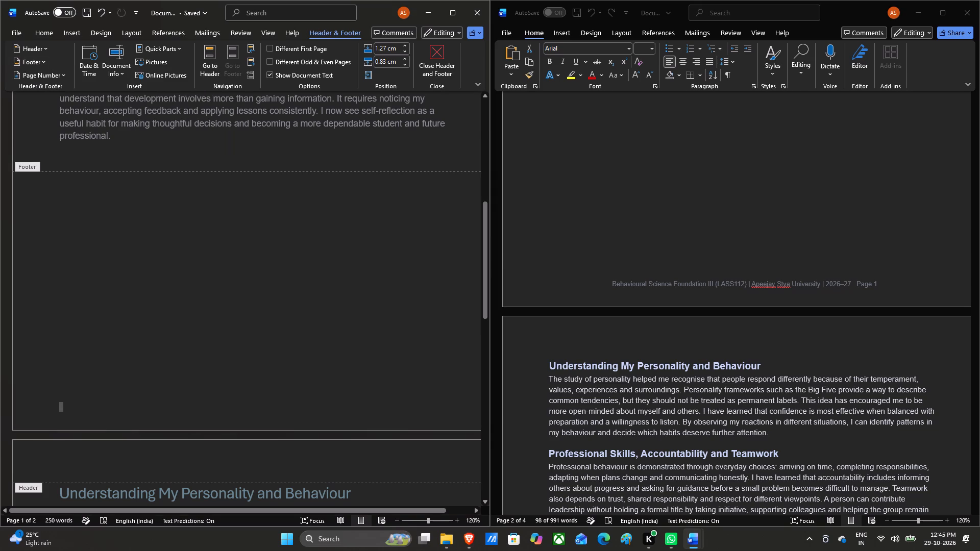
pyautogui.click(51, 372)
pyautogui.doubleClick(144, 148)
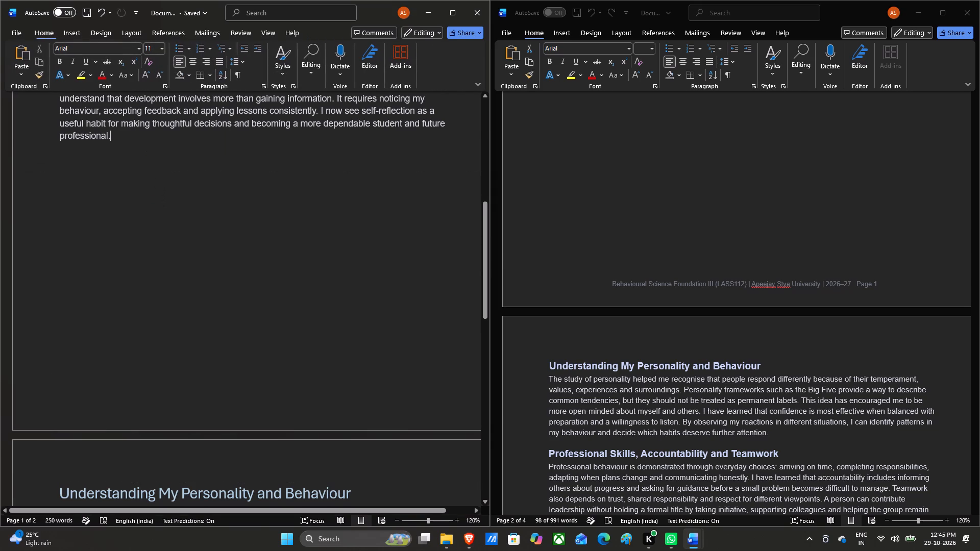
# Run the Editor writing check on the document.
pyautogui.click(138, 201)
pyautogui.click(138, 201)
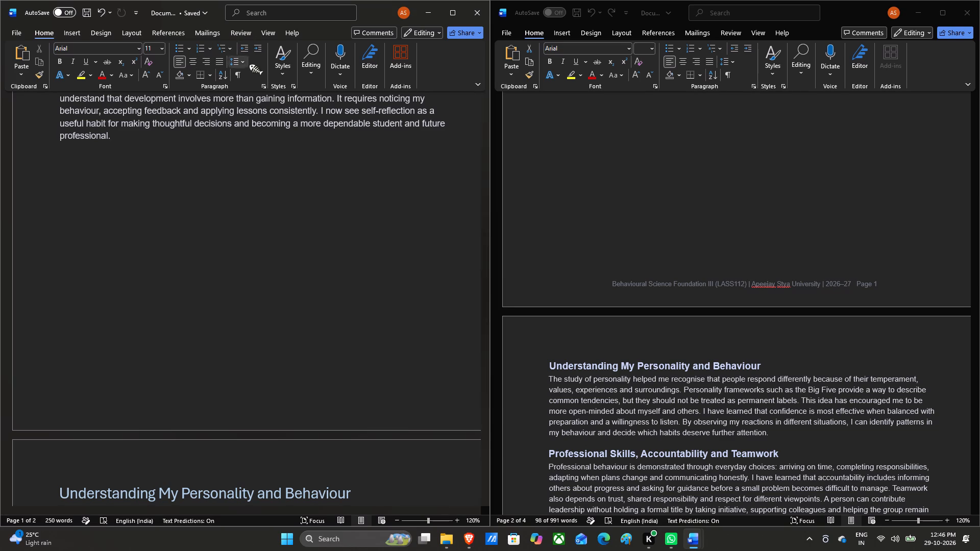
pyautogui.click(364, 72)
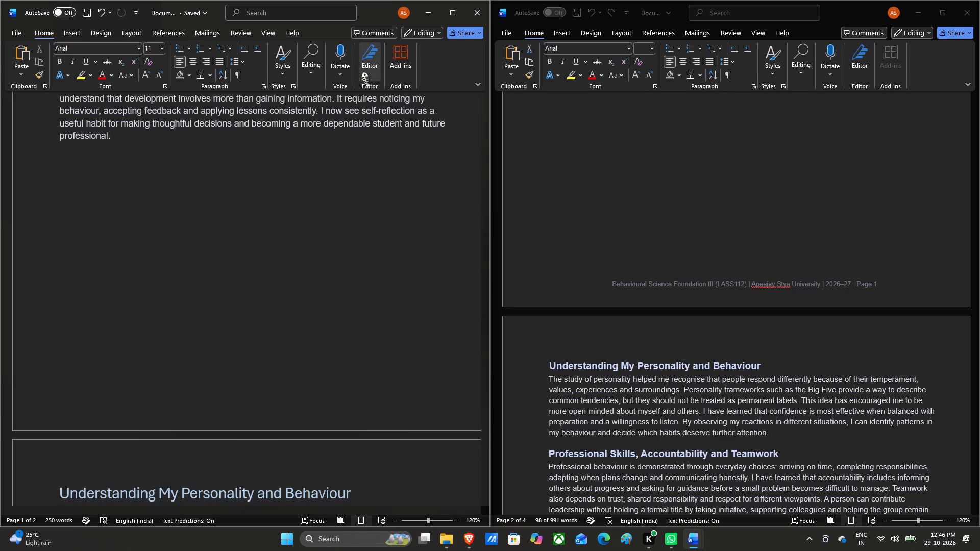
pyautogui.click(364, 72)
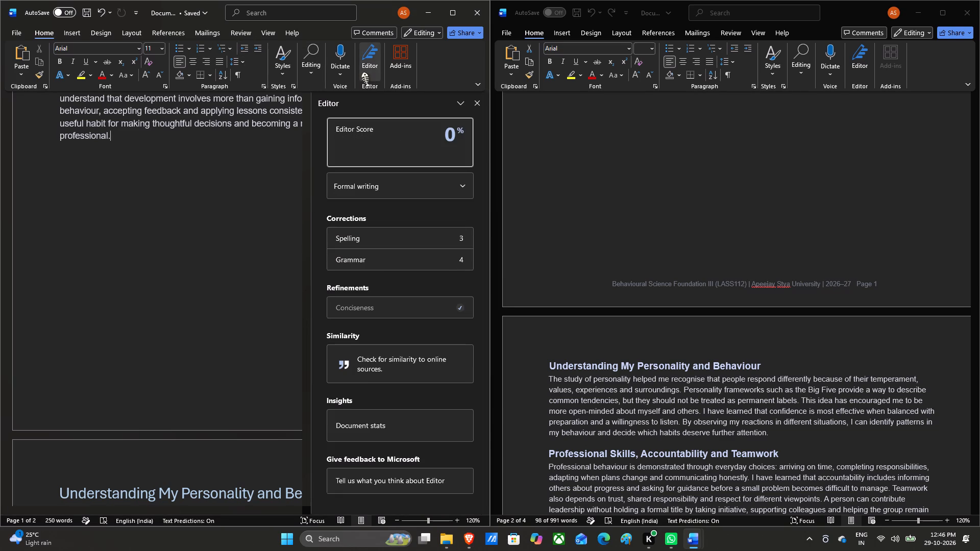
pyautogui.click(364, 72)
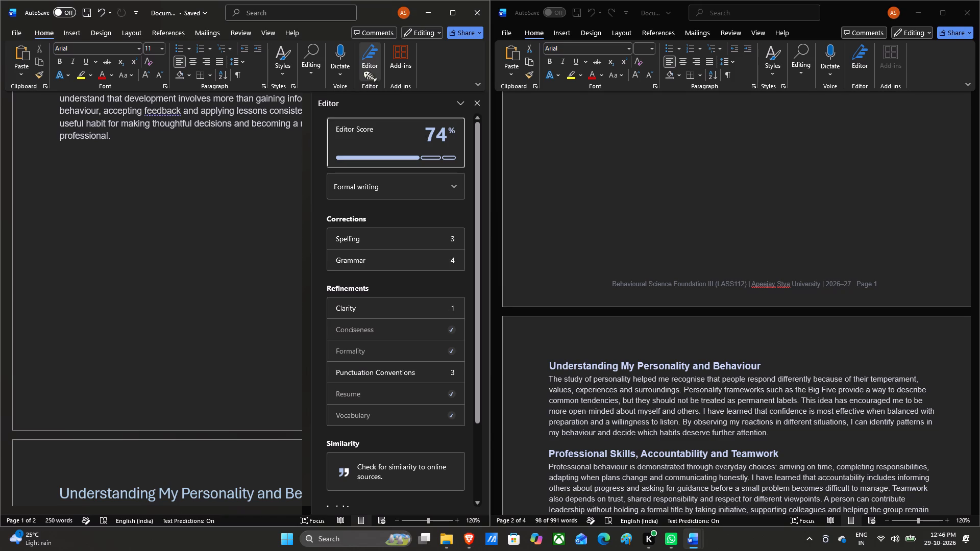
pyautogui.click(364, 72)
pyautogui.click(364, 72)
# Remove the footer once more and reopen the first page's footer area for editing.
pyautogui.click(70, 34)
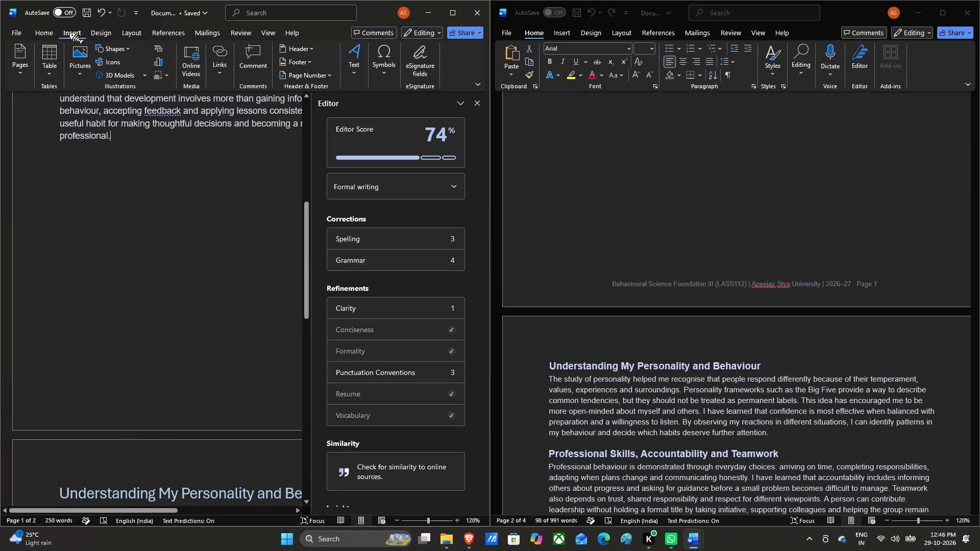
pyautogui.click(304, 61)
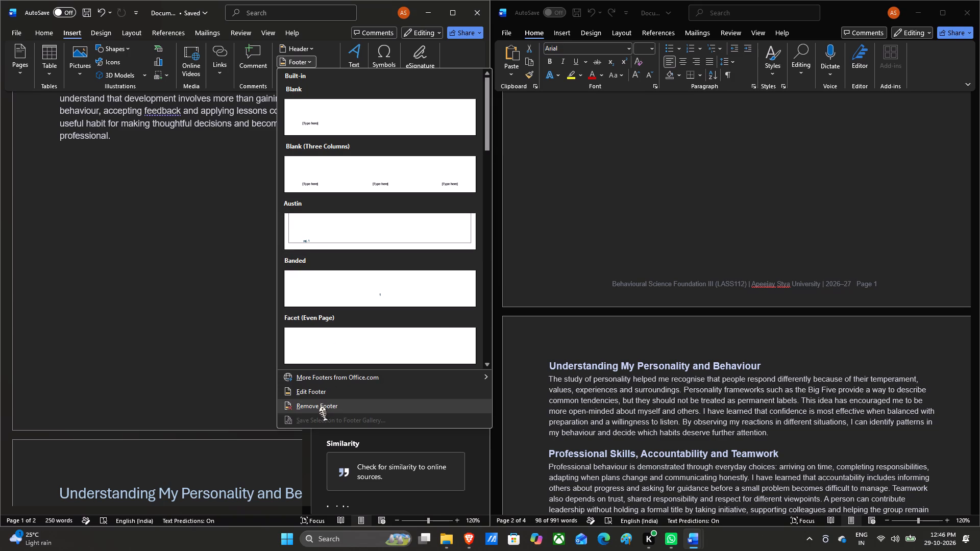
pyautogui.click(321, 407)
pyautogui.doubleClick(251, 393)
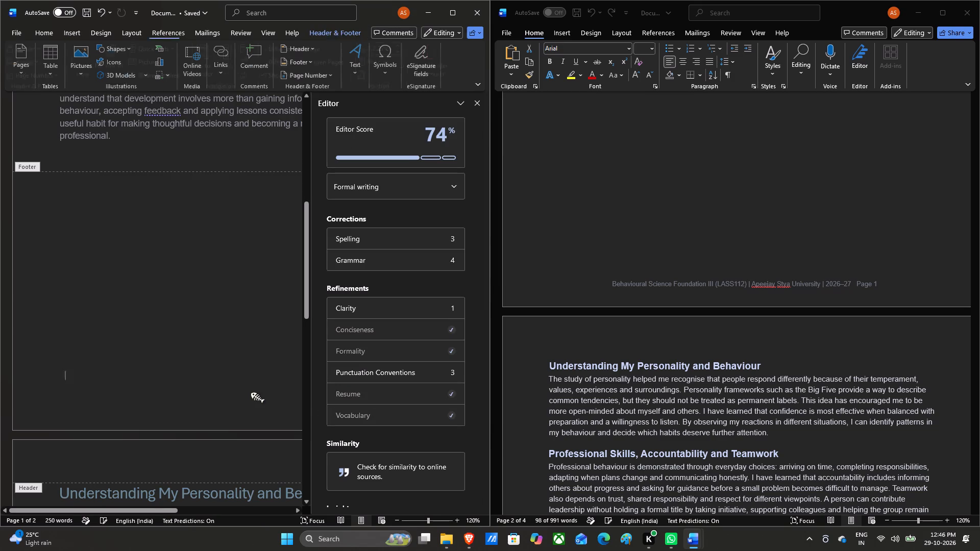
# Close the Editor pane.
pyautogui.doubleClick(327, 35)
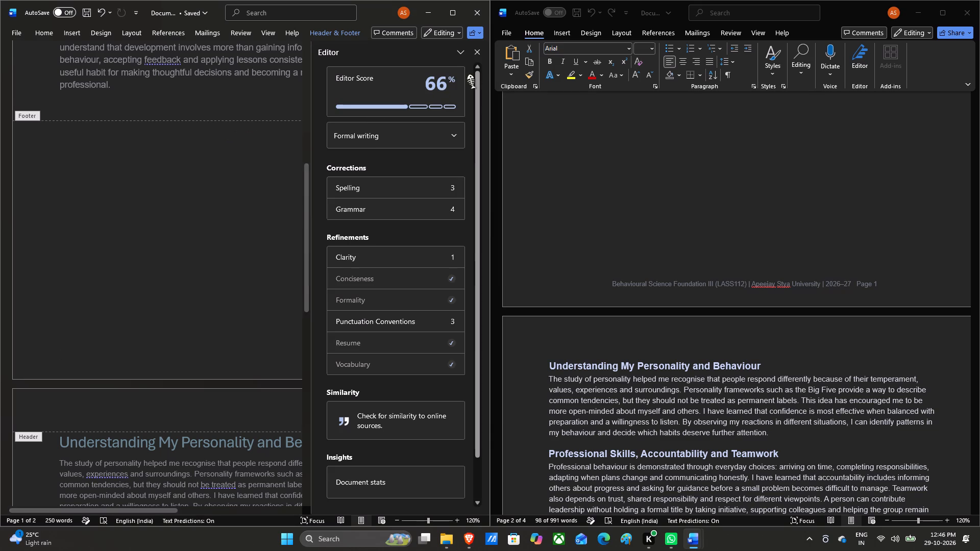
pyautogui.click(479, 51)
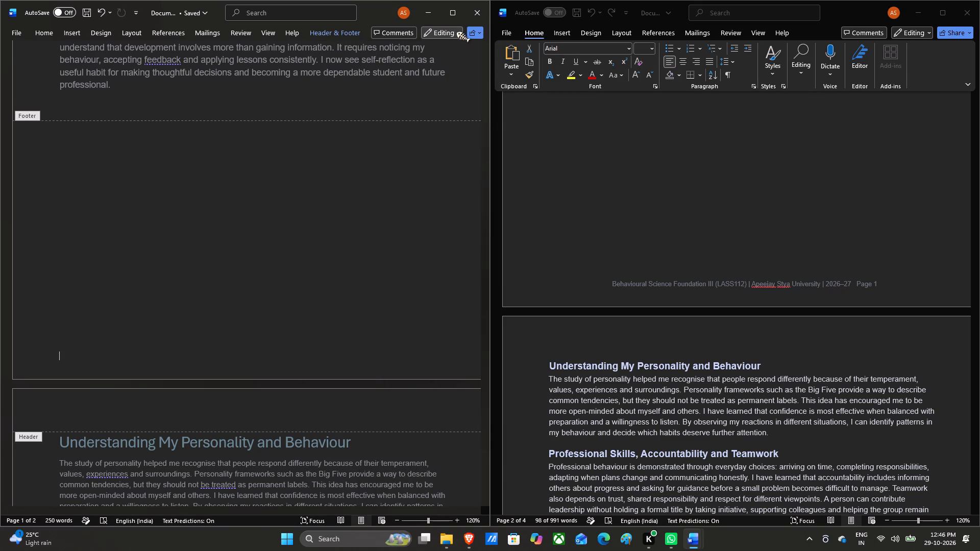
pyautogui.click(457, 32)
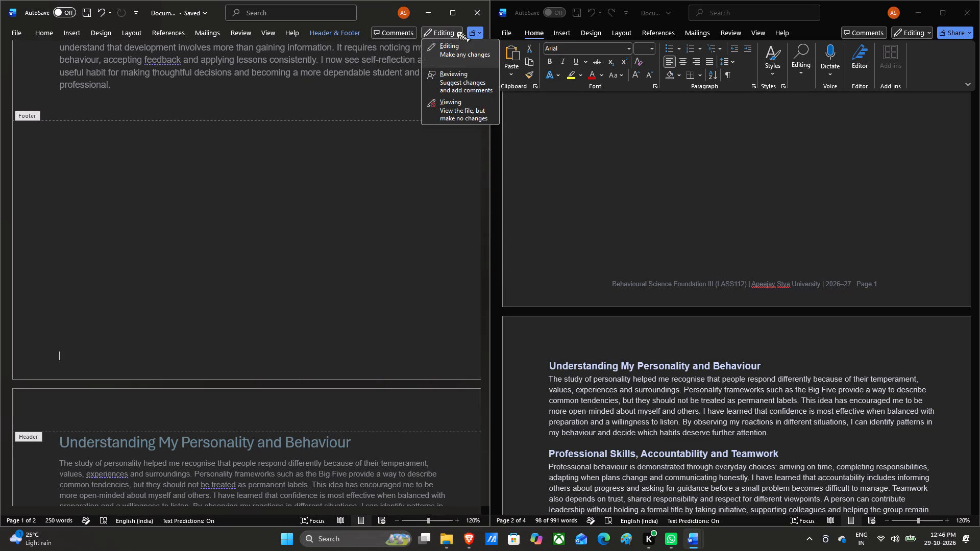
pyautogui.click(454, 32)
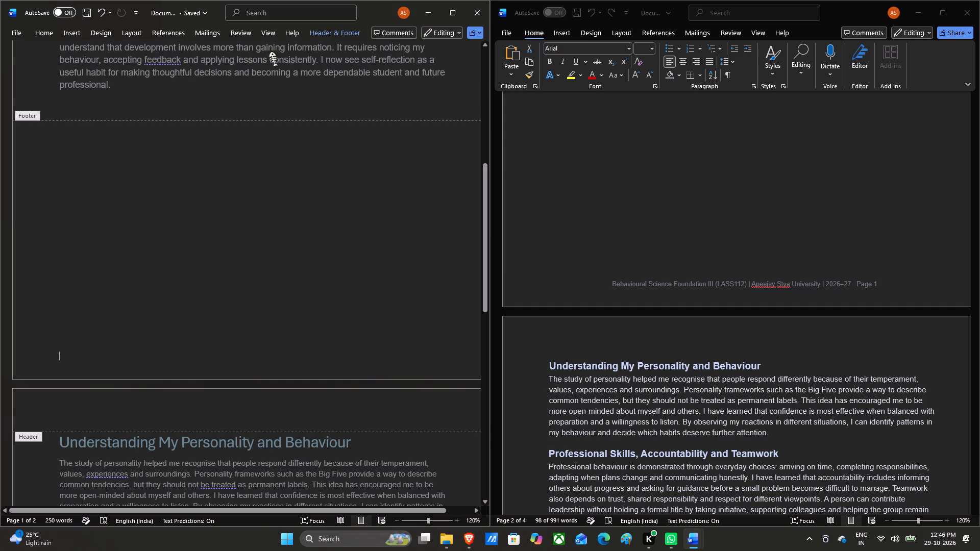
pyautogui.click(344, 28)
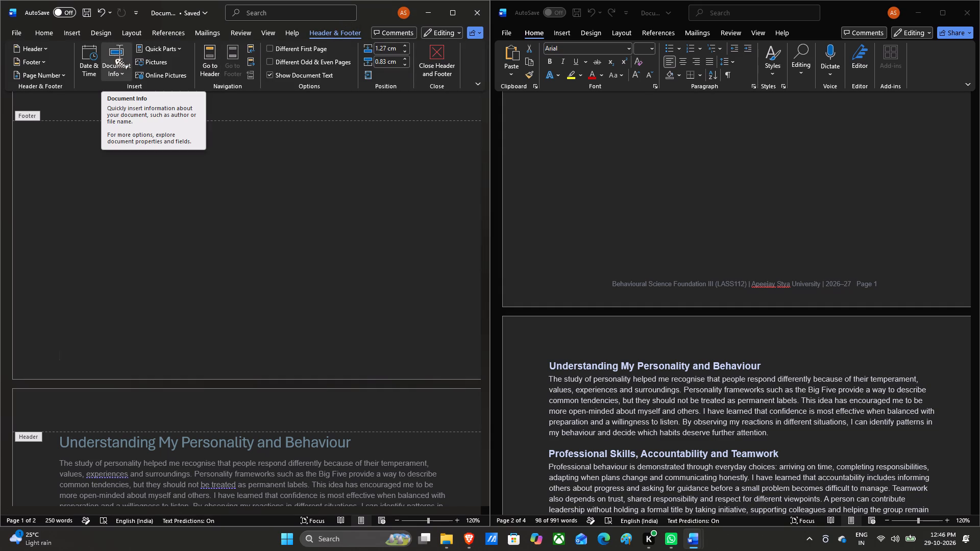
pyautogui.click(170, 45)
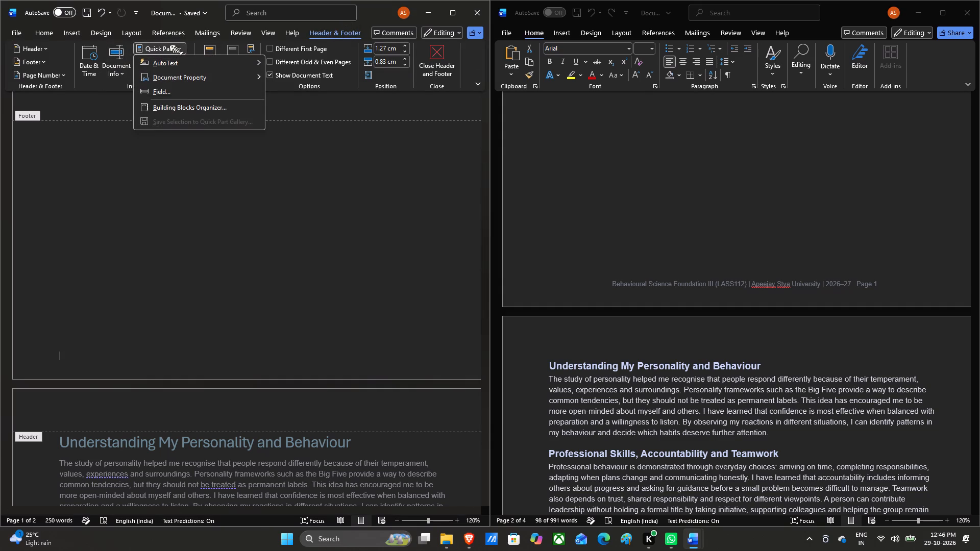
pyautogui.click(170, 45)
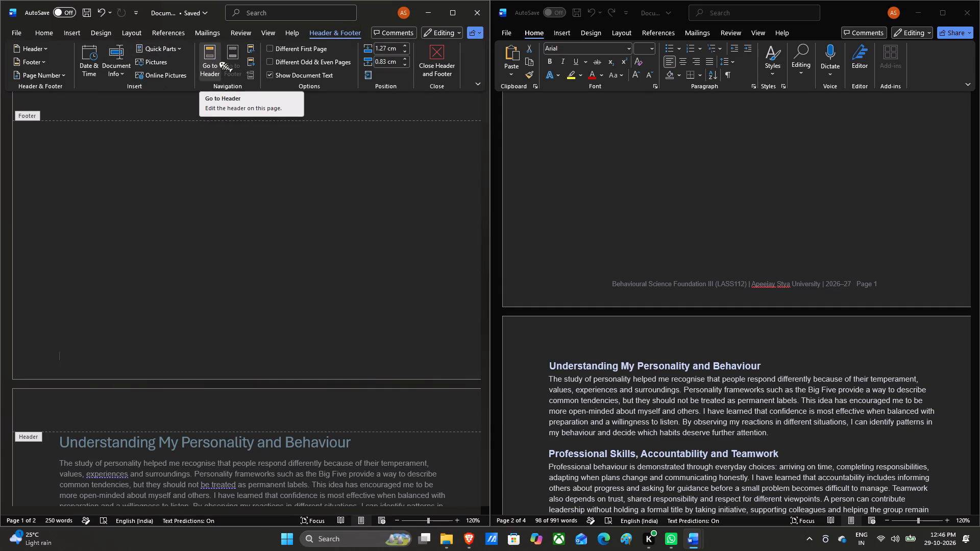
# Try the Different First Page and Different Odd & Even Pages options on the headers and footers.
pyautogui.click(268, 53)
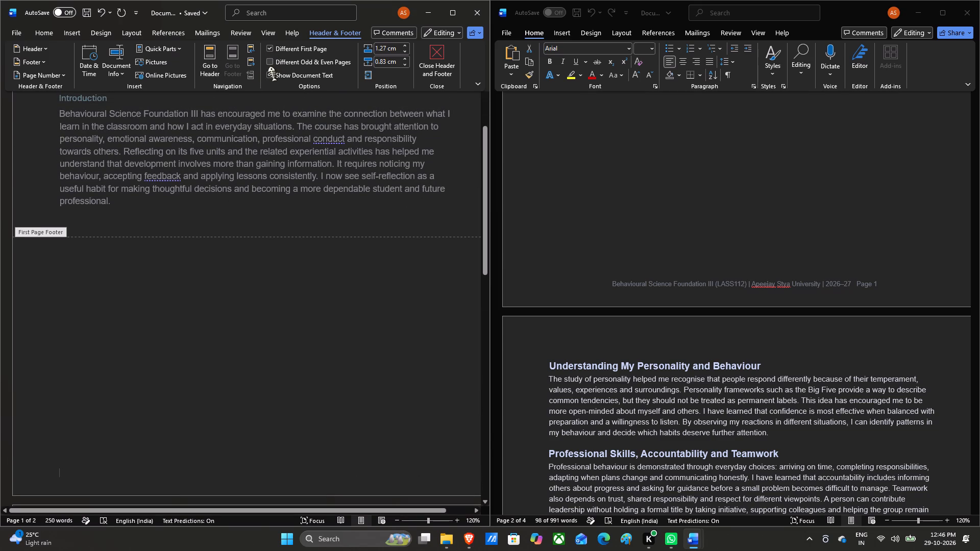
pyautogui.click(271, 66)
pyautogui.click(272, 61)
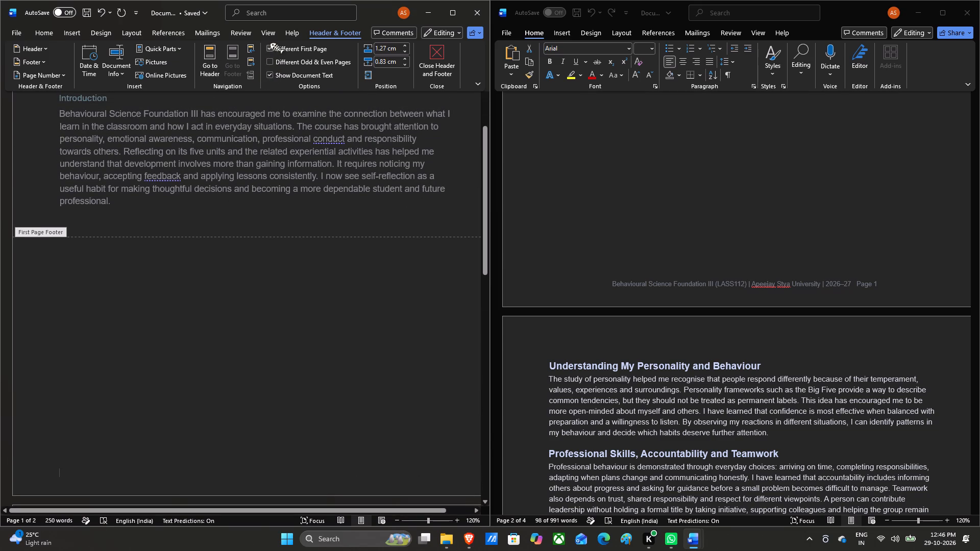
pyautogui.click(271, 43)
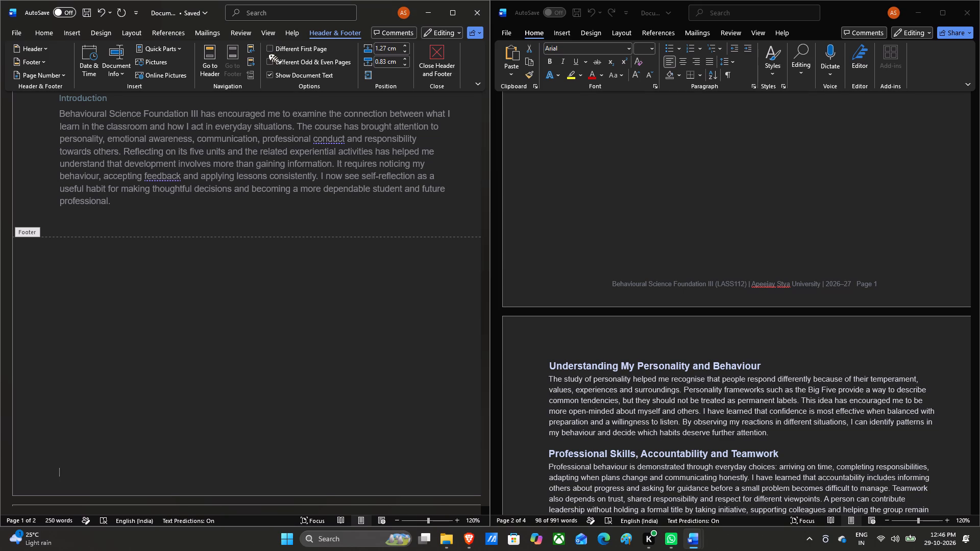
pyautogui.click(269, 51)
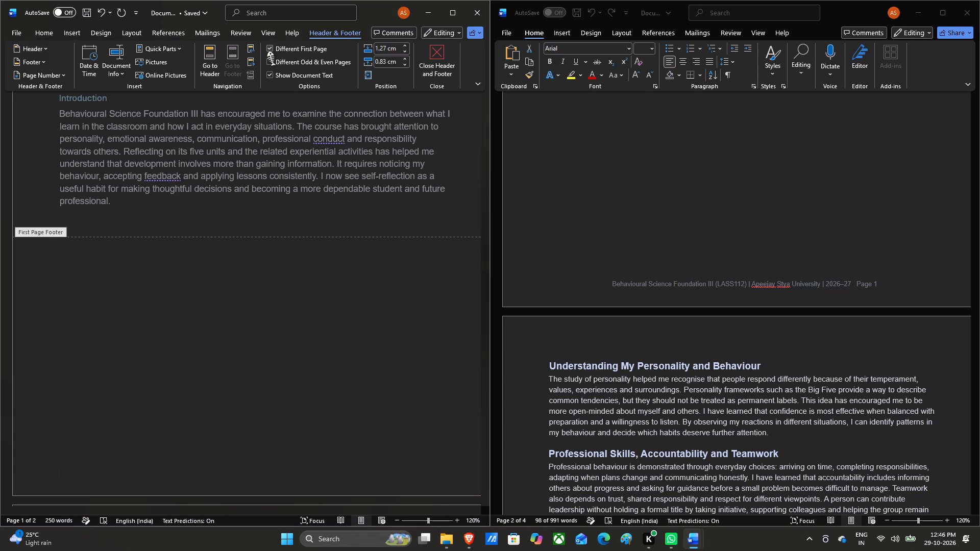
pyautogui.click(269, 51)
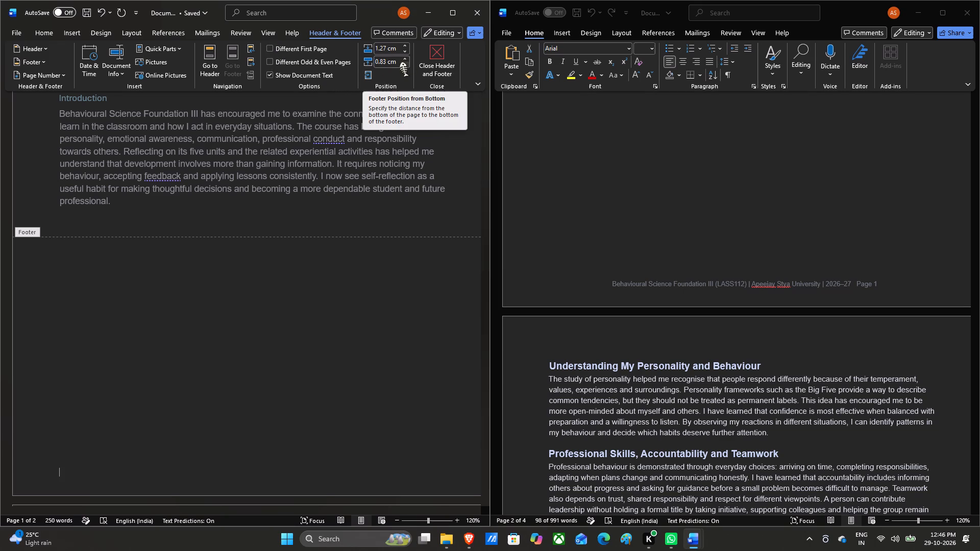
# Set the header position from the top of the page to 1 cm.
pyautogui.click(405, 47)
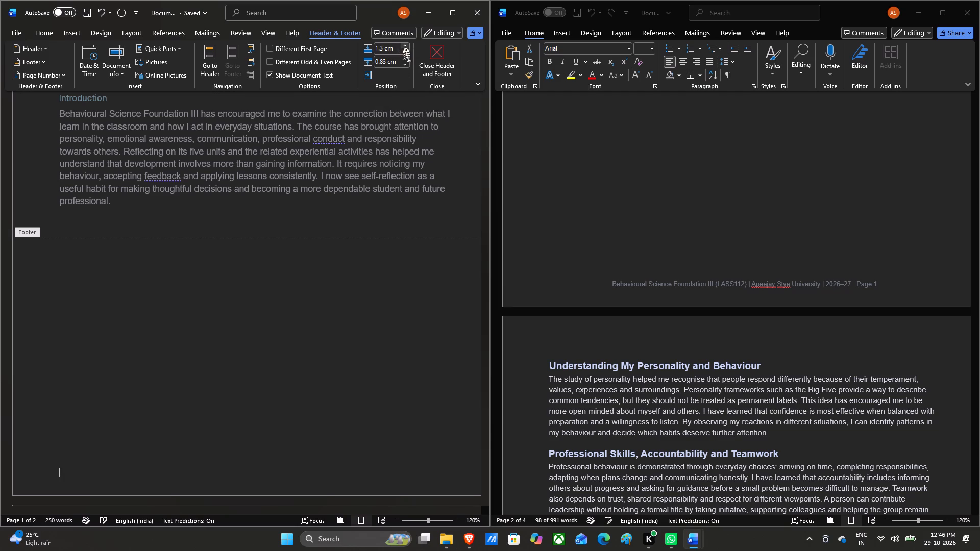
pyautogui.click(405, 47)
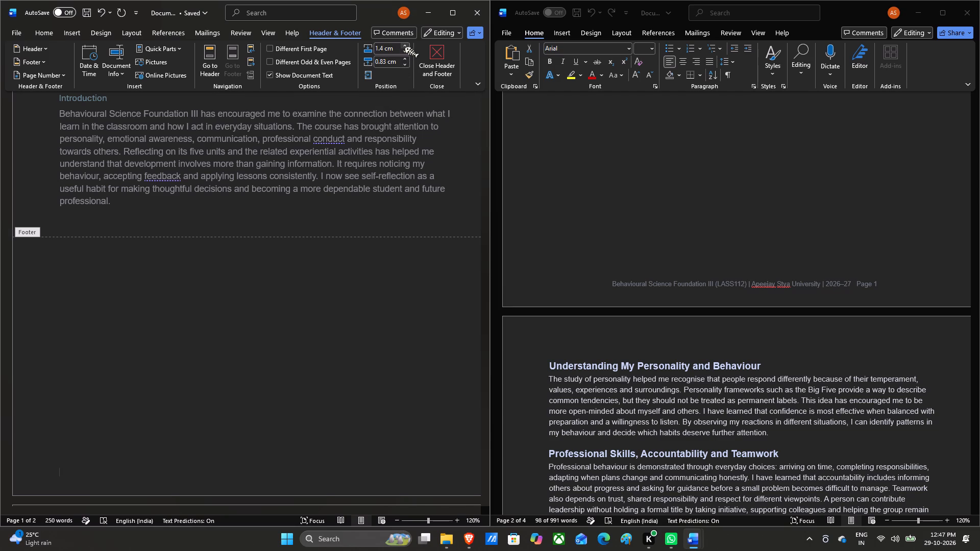
pyautogui.tripleClick(405, 47)
pyautogui.tripleClick(405, 47)
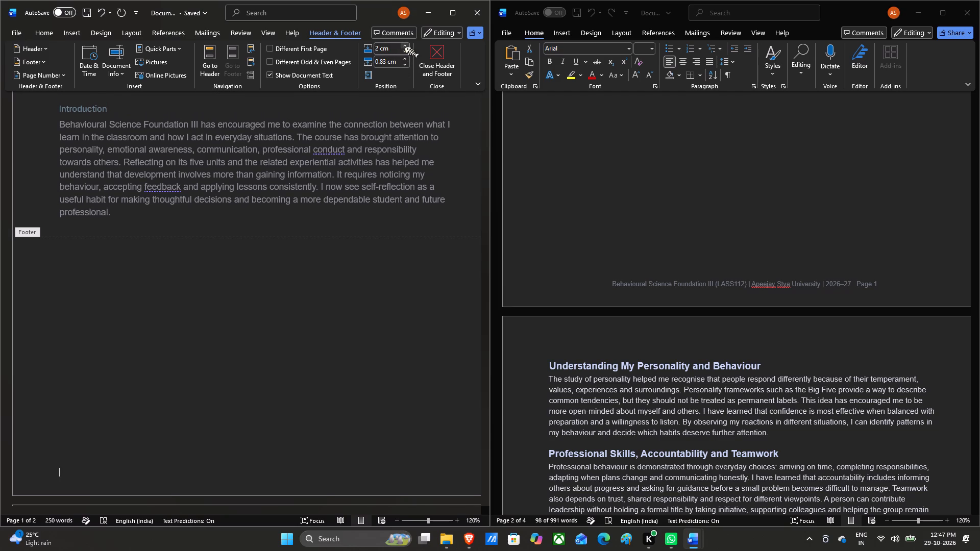
pyautogui.tripleClick(406, 53)
pyautogui.tripleClick(406, 53)
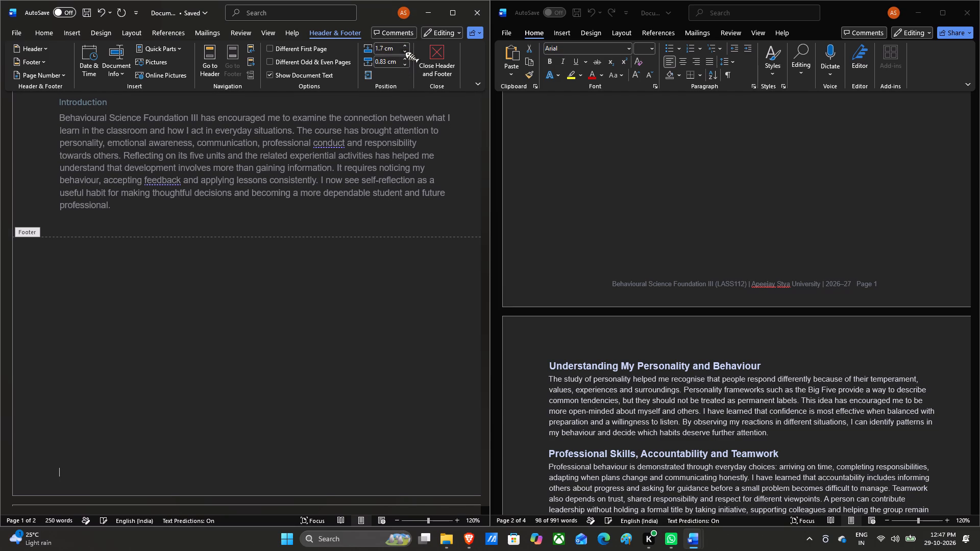
pyautogui.tripleClick(406, 53)
pyautogui.click(406, 53)
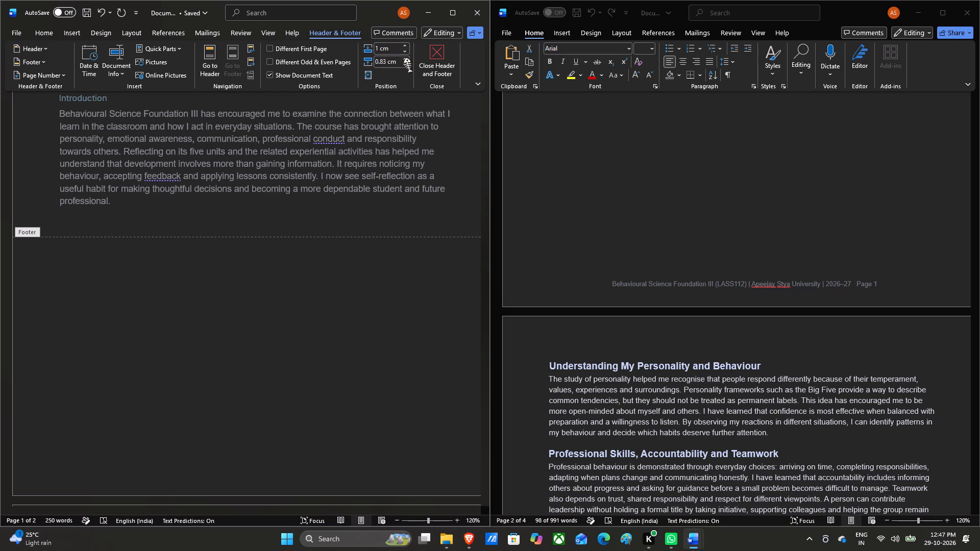
# Set the footer position from the bottom of the page to 0 cm.
pyautogui.click(405, 65)
pyautogui.tripleClick(405, 65)
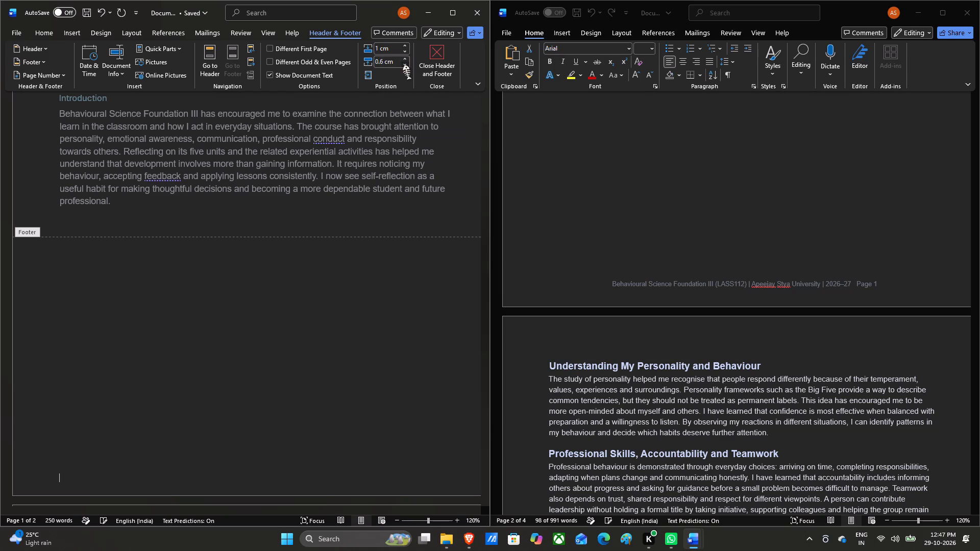
pyautogui.tripleClick(405, 65)
pyautogui.tripleClick(405, 65)
pyautogui.doubleClick(405, 65)
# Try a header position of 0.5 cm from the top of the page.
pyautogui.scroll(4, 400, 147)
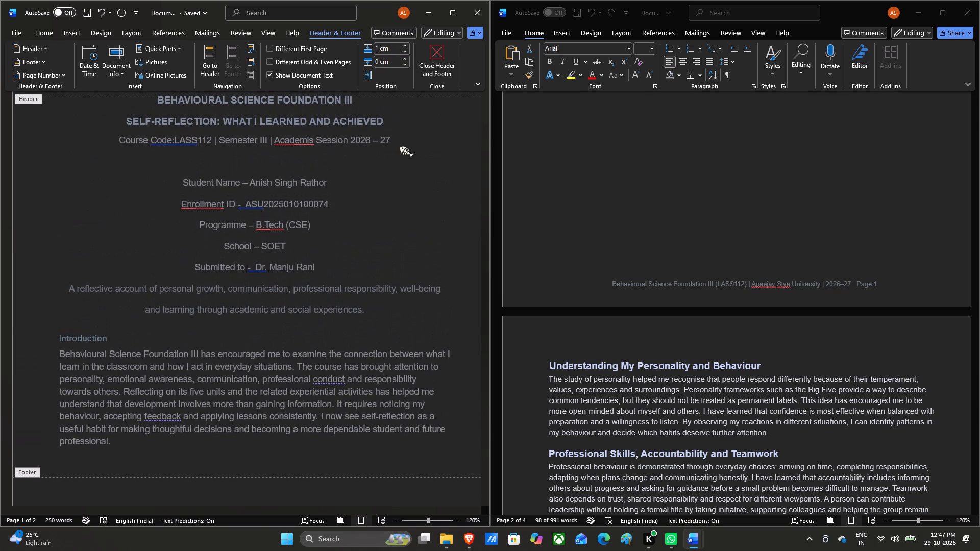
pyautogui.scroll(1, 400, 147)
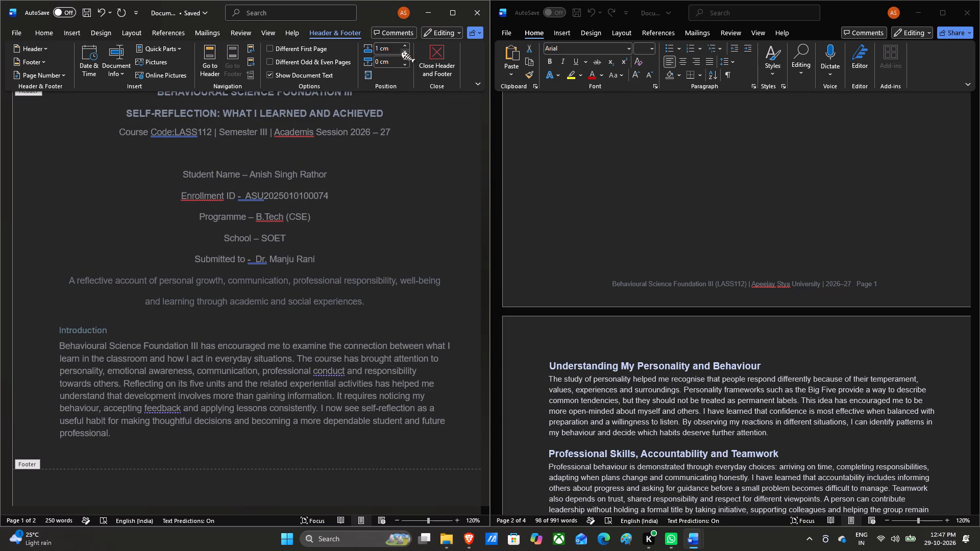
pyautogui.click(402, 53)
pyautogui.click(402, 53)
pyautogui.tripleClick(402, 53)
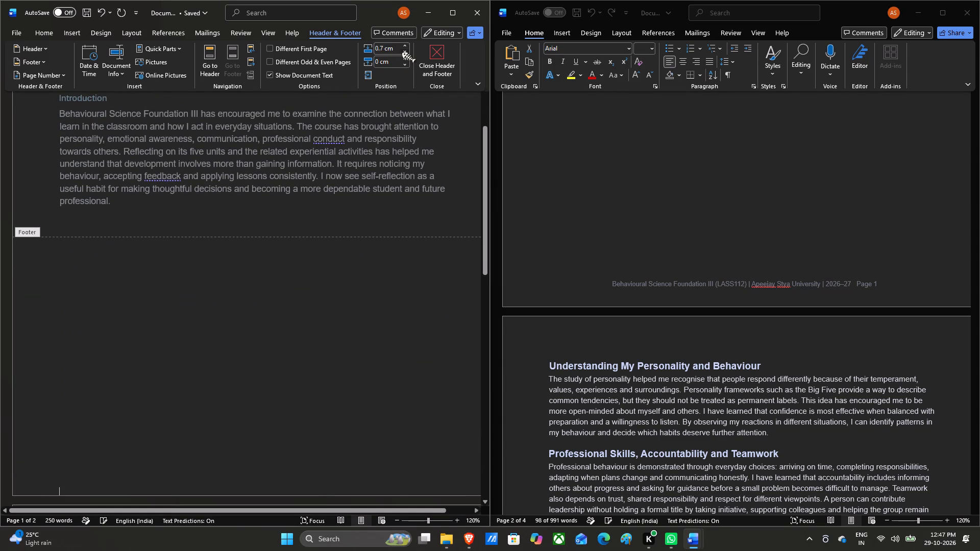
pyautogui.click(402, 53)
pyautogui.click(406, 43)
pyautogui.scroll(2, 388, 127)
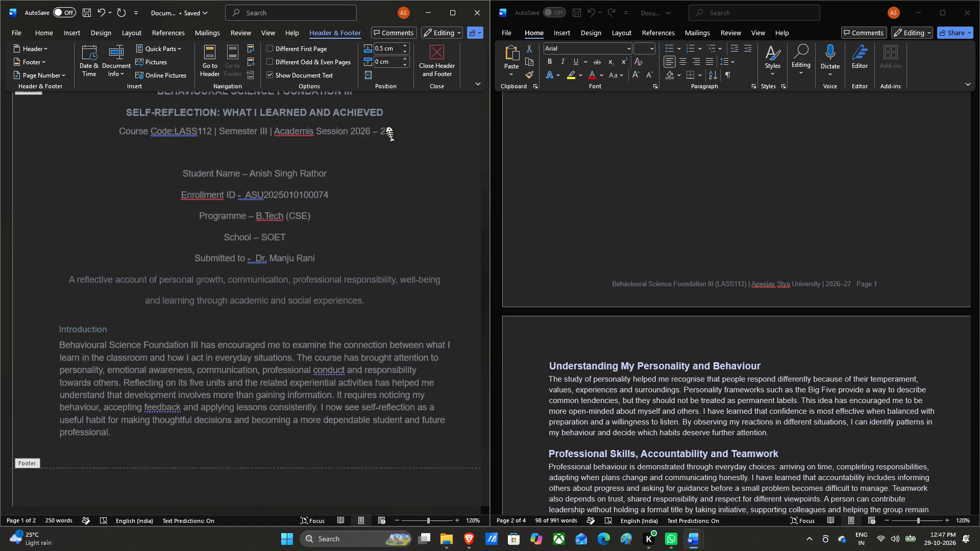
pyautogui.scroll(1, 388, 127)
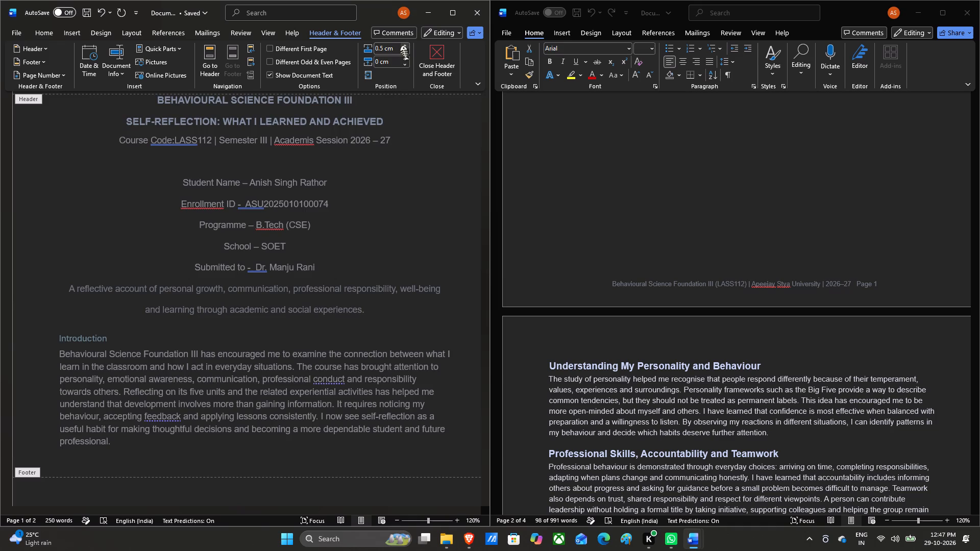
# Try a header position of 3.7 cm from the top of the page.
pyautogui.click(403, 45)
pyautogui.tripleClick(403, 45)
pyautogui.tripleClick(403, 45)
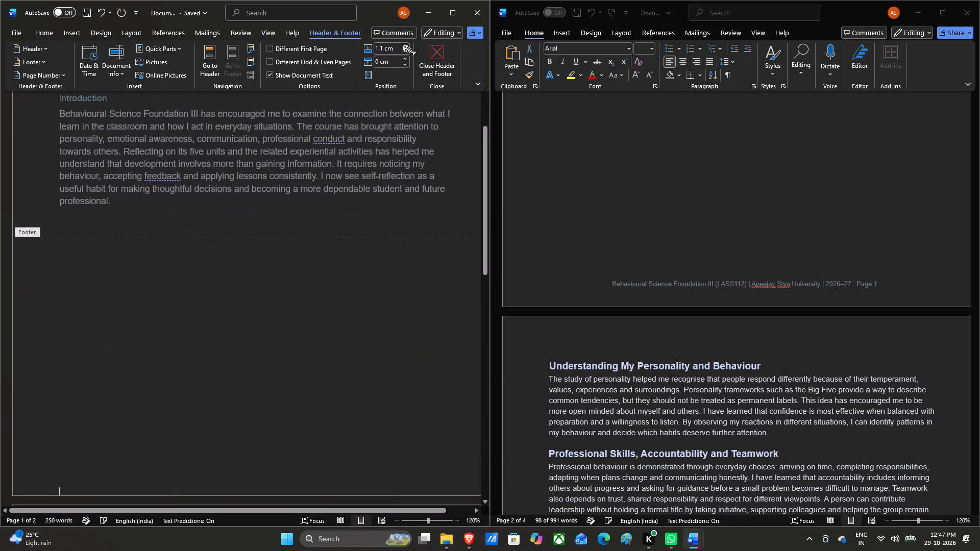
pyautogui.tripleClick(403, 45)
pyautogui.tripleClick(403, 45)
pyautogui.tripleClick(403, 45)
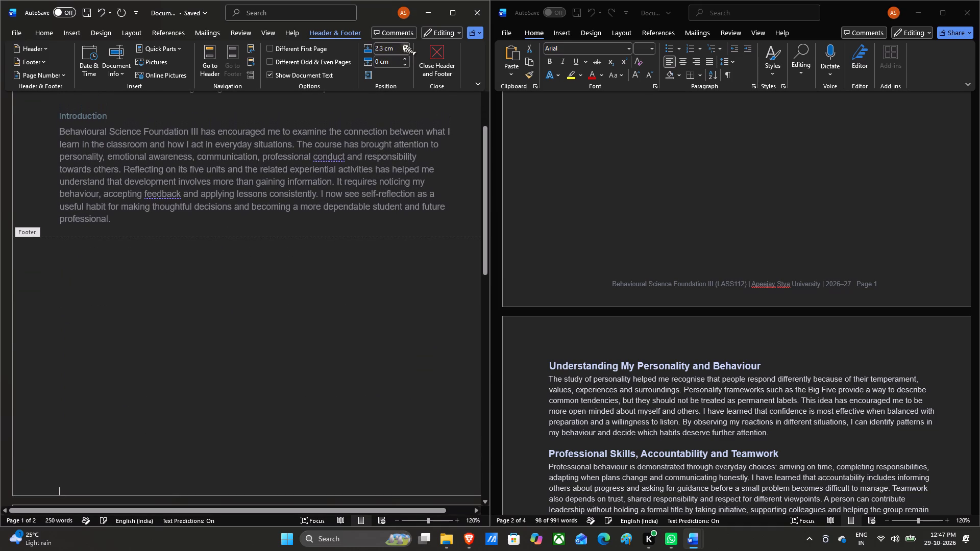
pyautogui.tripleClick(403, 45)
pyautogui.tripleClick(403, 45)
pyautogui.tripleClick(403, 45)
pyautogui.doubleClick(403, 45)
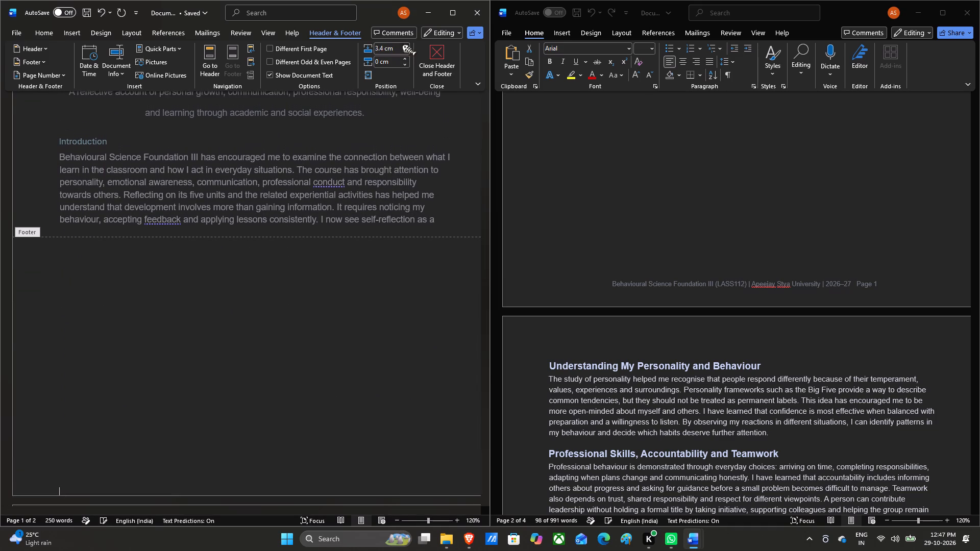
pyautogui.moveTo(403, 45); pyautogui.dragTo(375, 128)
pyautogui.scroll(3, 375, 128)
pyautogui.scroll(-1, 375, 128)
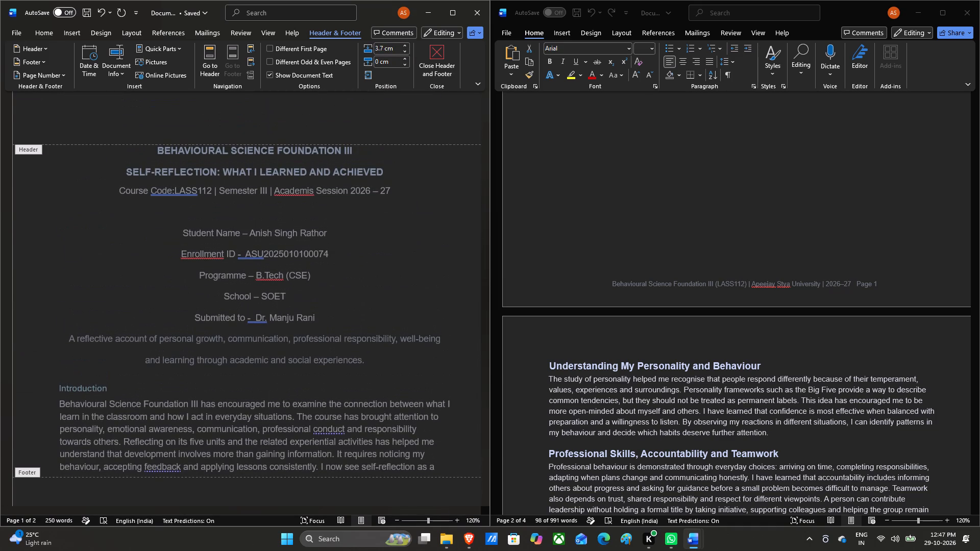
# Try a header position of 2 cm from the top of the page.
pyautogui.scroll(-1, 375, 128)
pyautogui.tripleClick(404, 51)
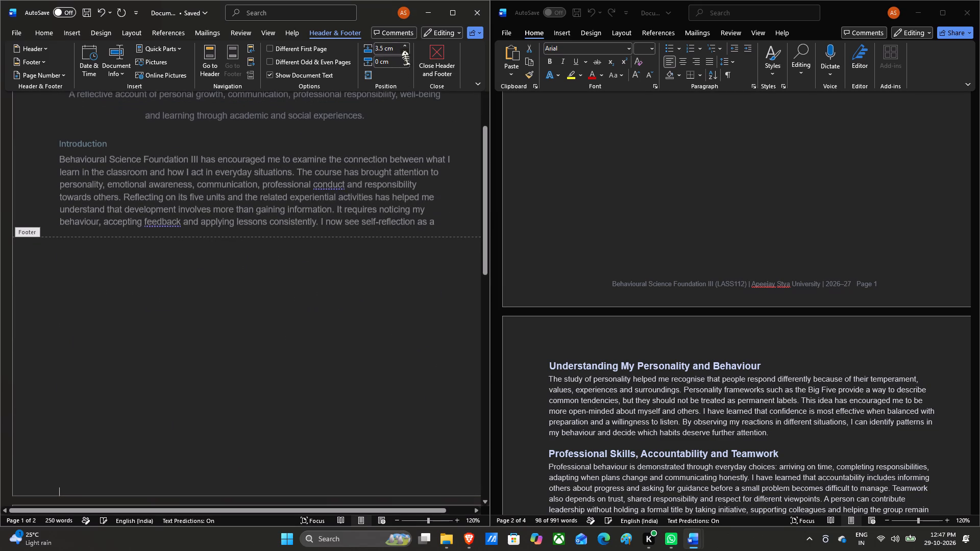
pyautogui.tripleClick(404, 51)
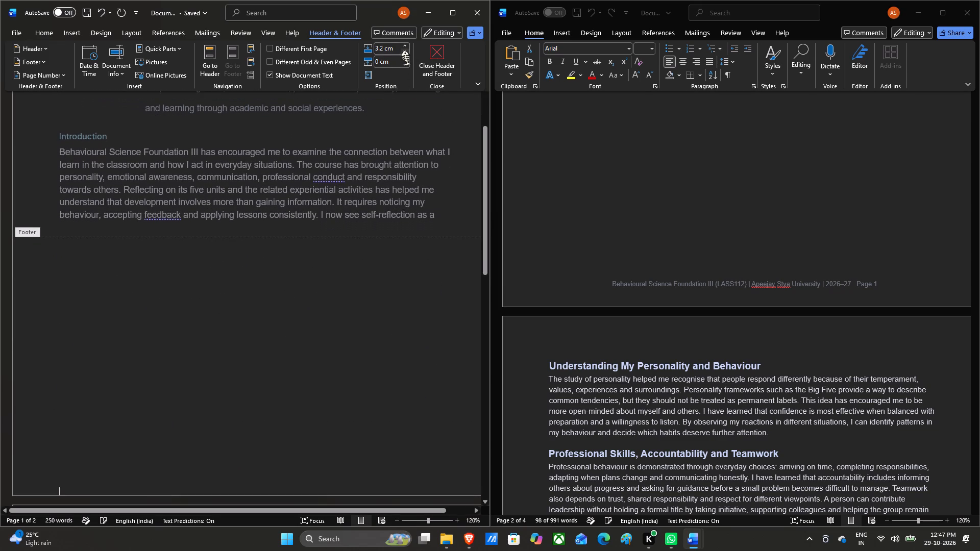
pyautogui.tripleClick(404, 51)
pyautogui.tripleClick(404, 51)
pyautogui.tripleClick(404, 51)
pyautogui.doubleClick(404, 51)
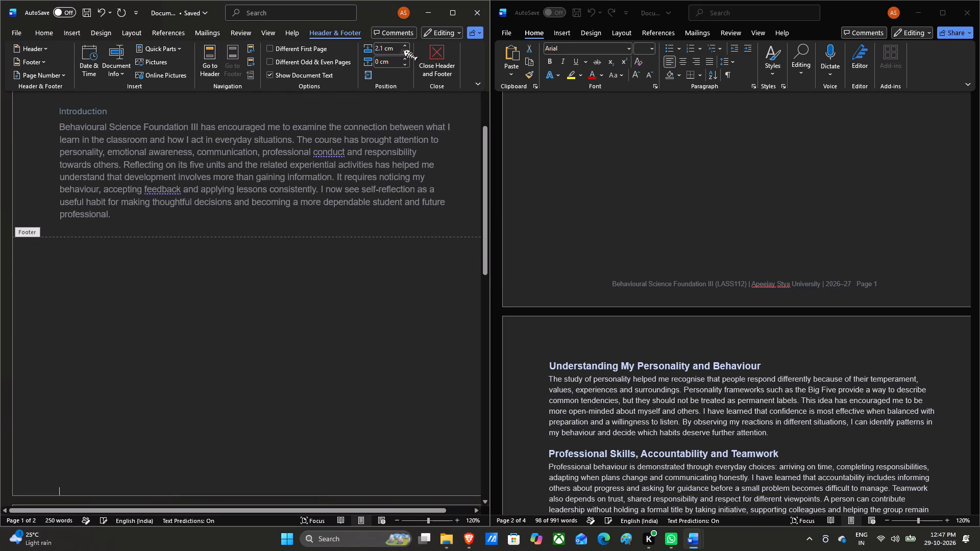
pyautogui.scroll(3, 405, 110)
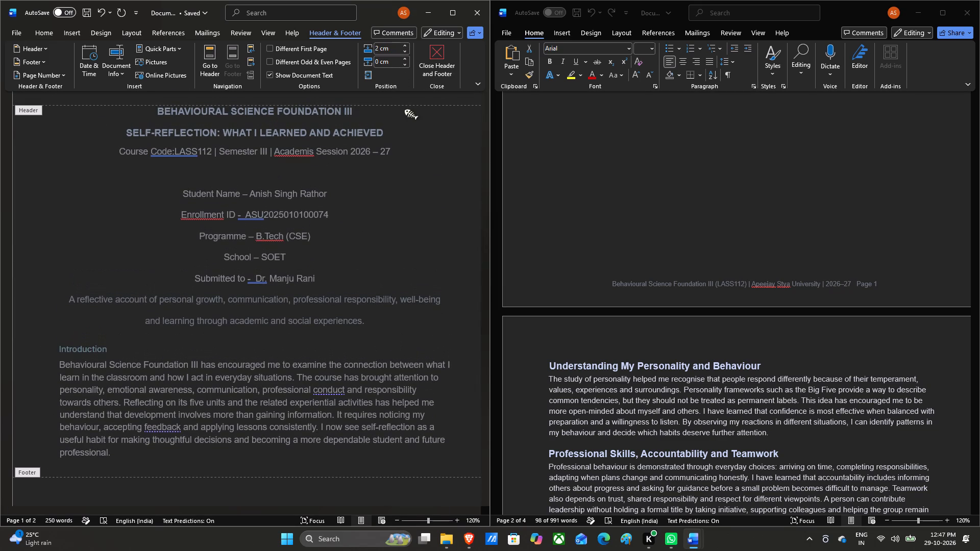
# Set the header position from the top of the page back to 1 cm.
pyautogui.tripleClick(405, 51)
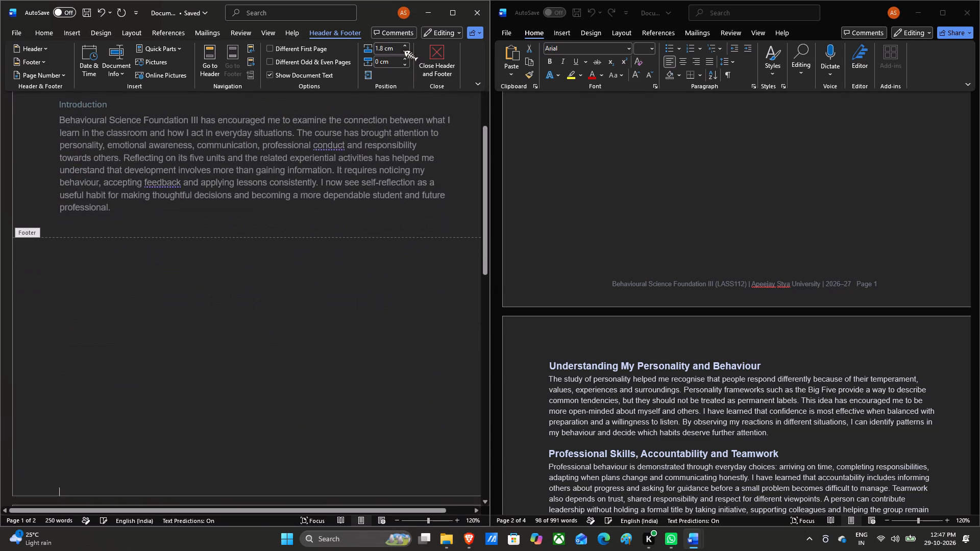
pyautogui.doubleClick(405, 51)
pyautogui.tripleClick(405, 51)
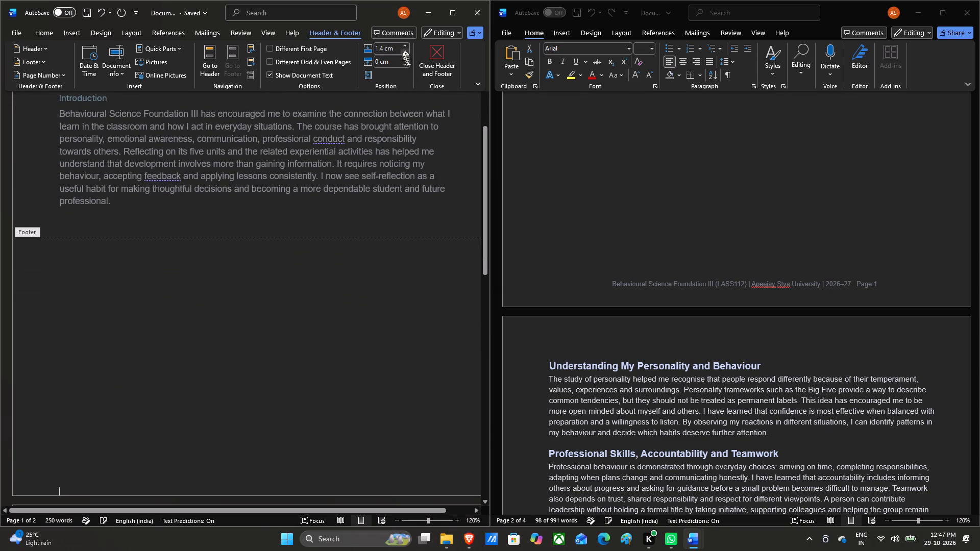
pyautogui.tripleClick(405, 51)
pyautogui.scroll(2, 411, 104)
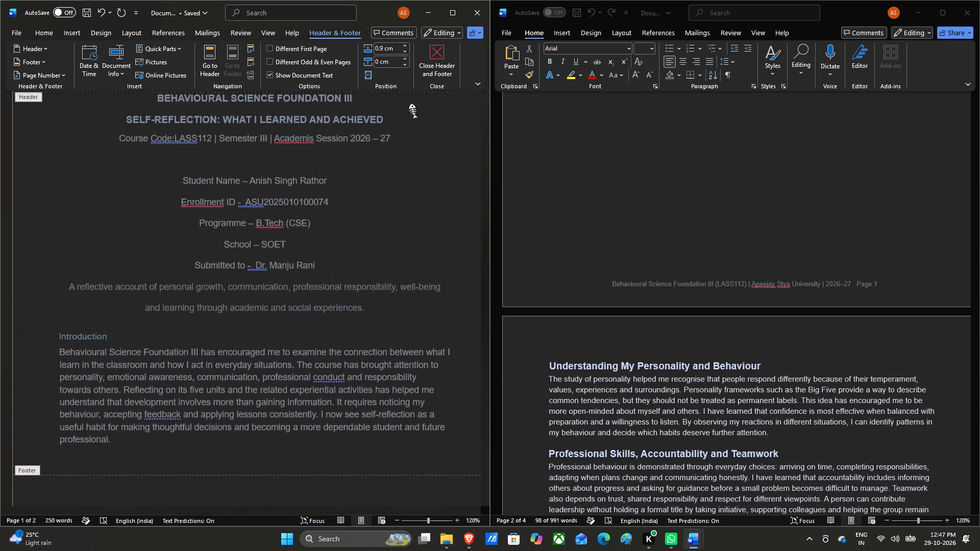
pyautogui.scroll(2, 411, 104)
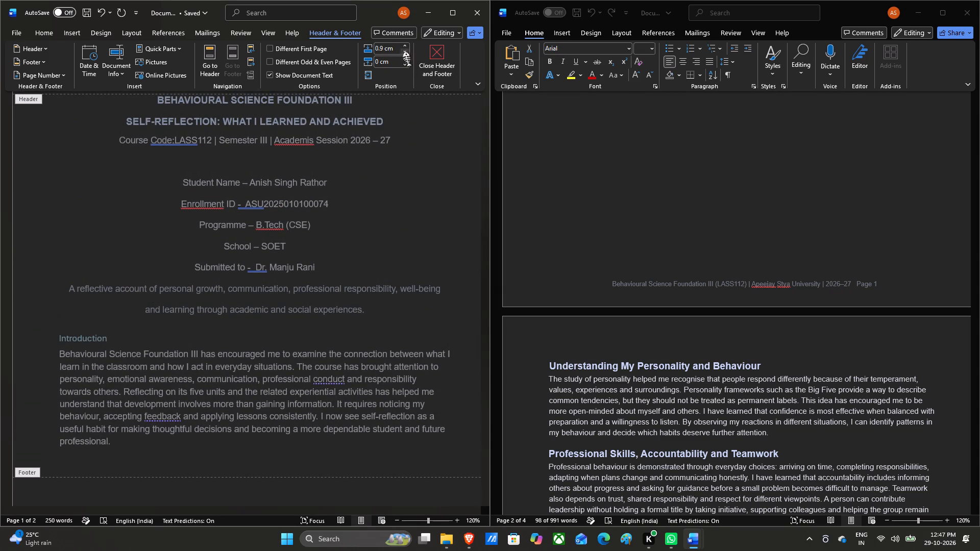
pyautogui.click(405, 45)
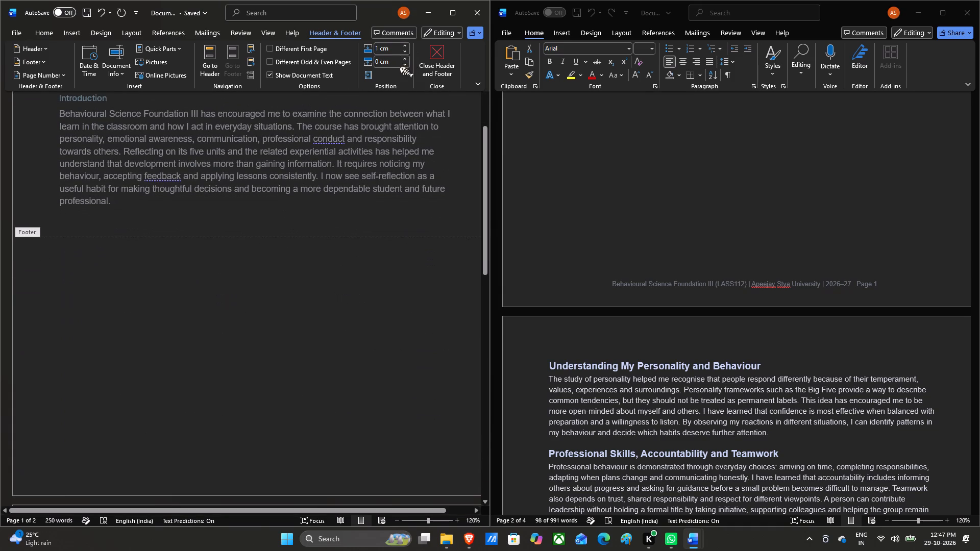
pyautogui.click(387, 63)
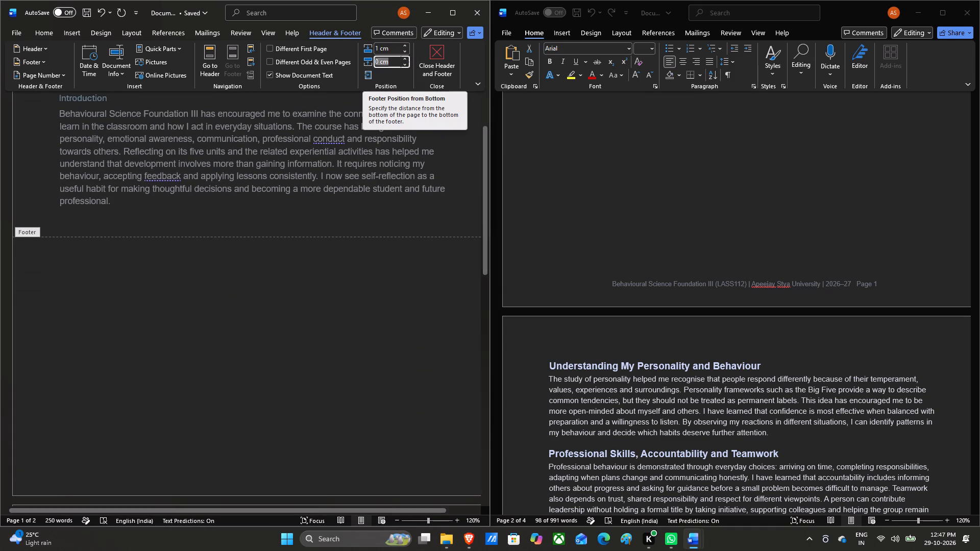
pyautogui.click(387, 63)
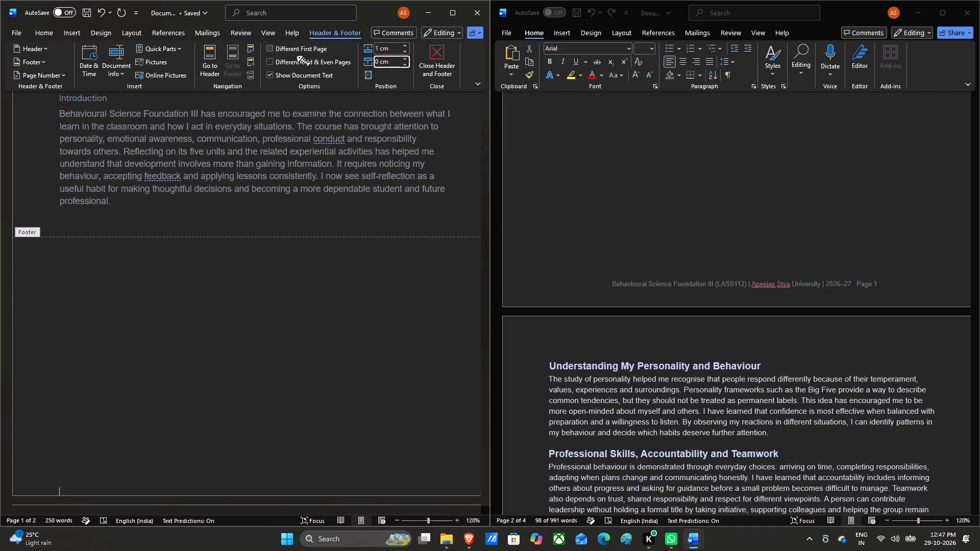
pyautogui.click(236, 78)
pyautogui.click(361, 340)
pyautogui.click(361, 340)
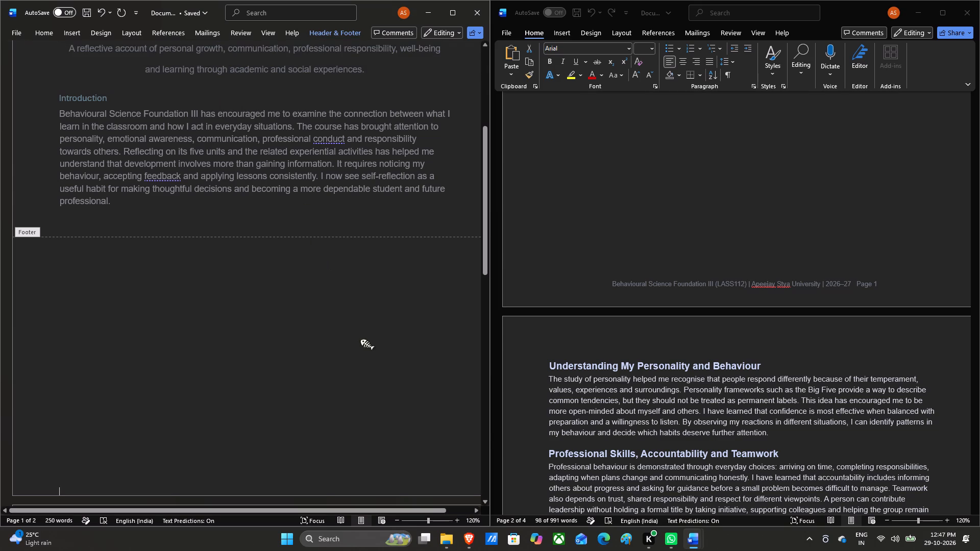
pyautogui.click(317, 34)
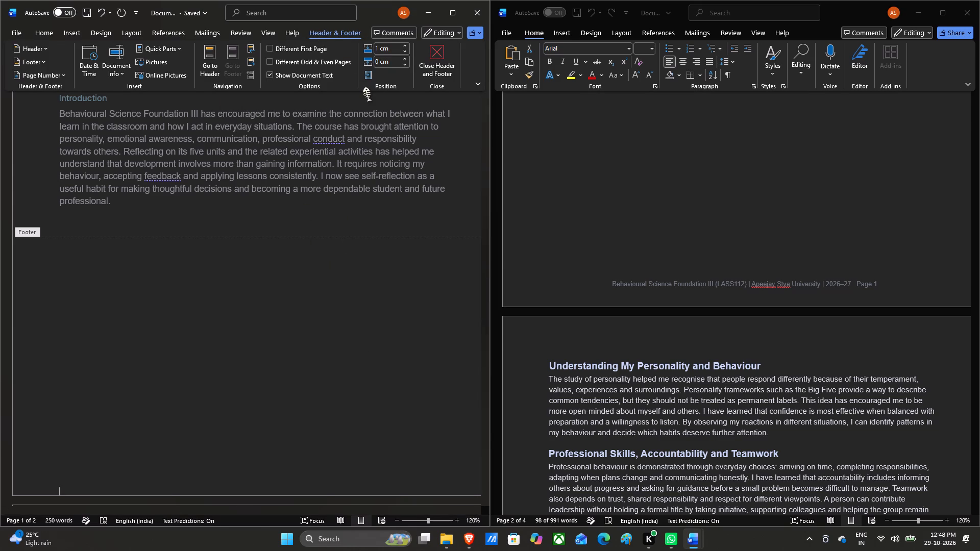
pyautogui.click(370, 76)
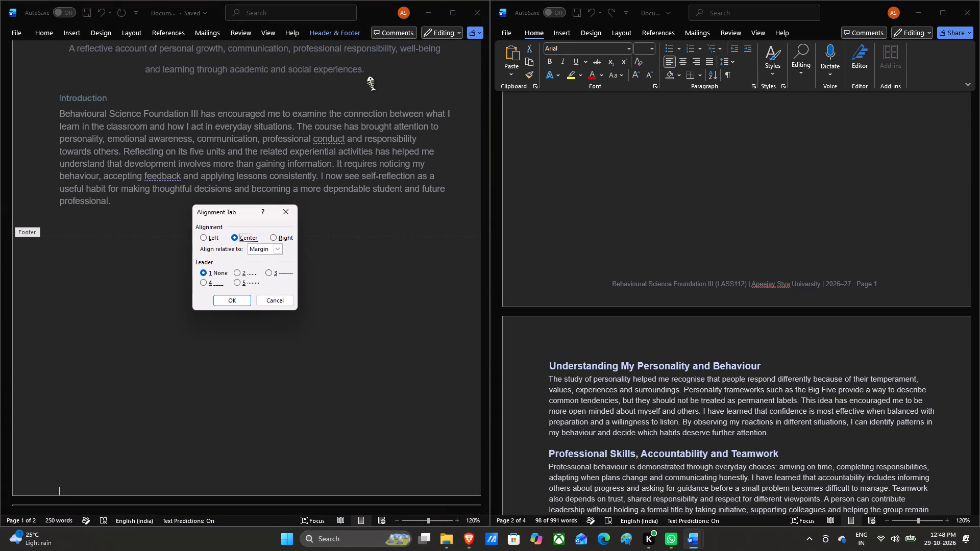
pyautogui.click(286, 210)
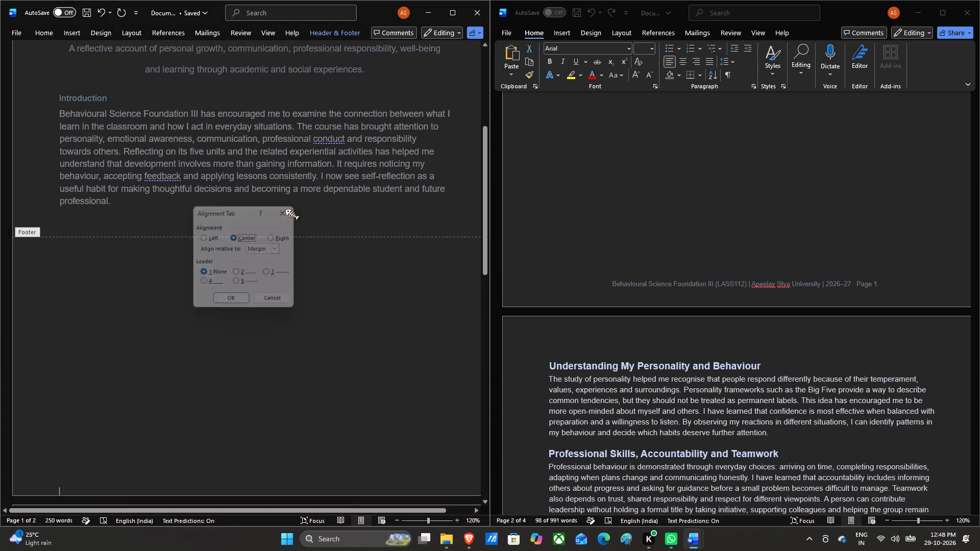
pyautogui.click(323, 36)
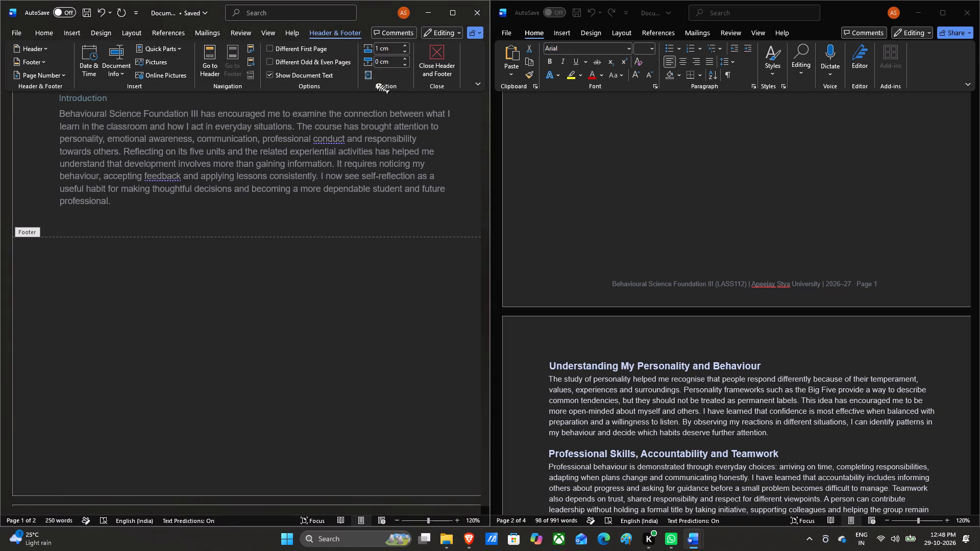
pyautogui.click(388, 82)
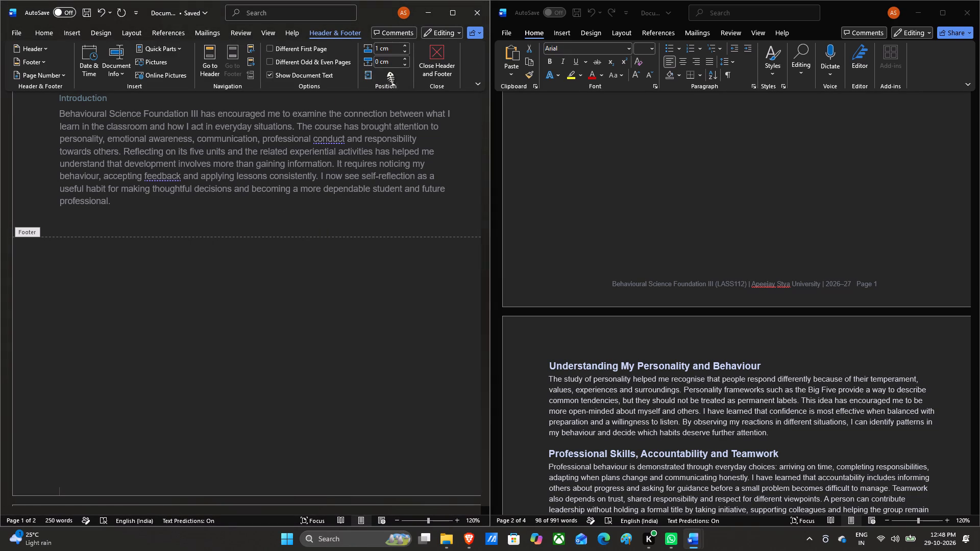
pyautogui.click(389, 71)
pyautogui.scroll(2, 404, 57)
# Go to the first page's header and back to its footer to compare them.
pyautogui.click(200, 63)
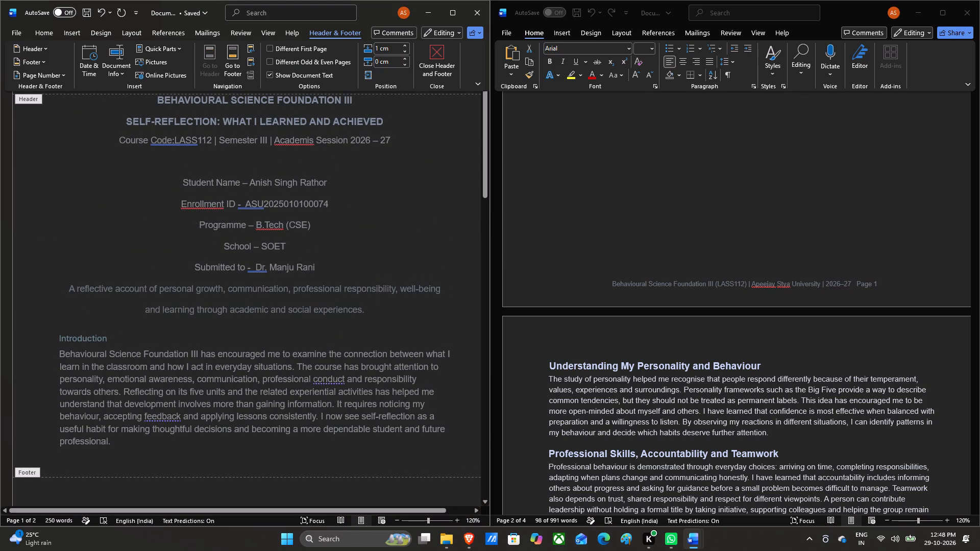
pyautogui.click(229, 59)
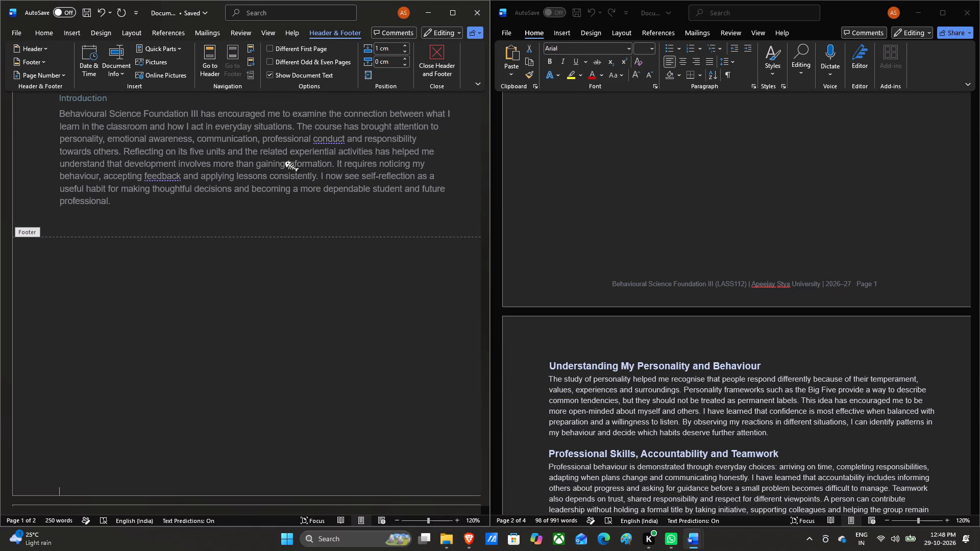
# Leave footer editing and place the cursor in the last sentence of the Introduction paragraph.
pyautogui.click(236, 186)
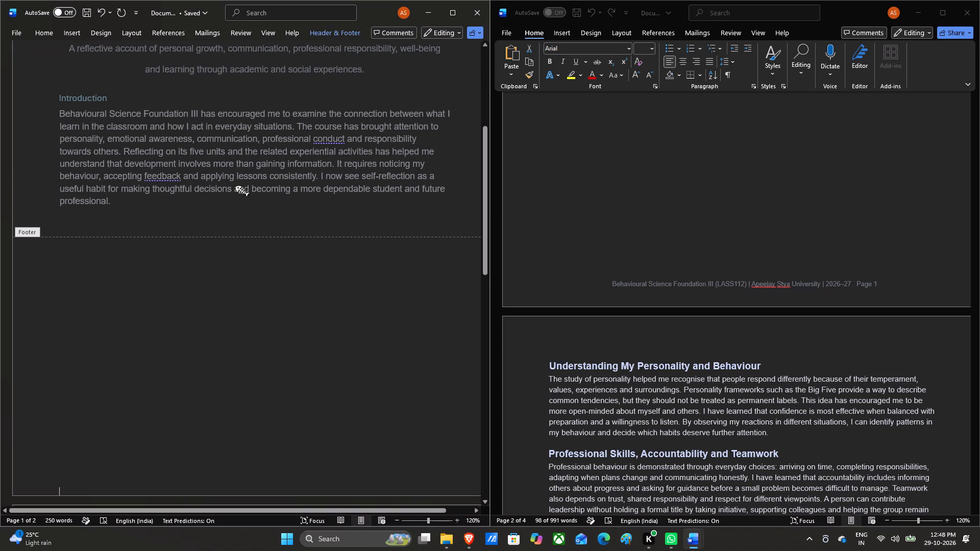
pyautogui.doubleClick(236, 186)
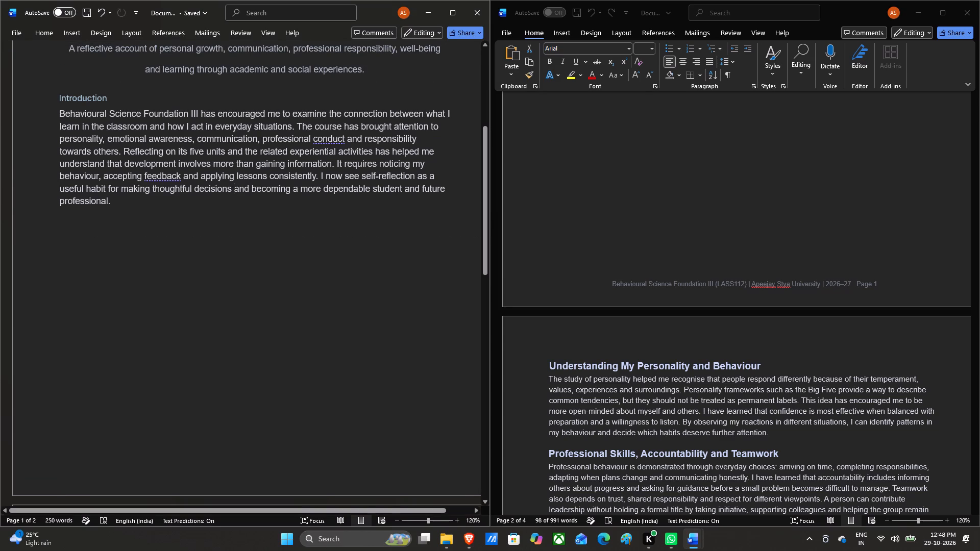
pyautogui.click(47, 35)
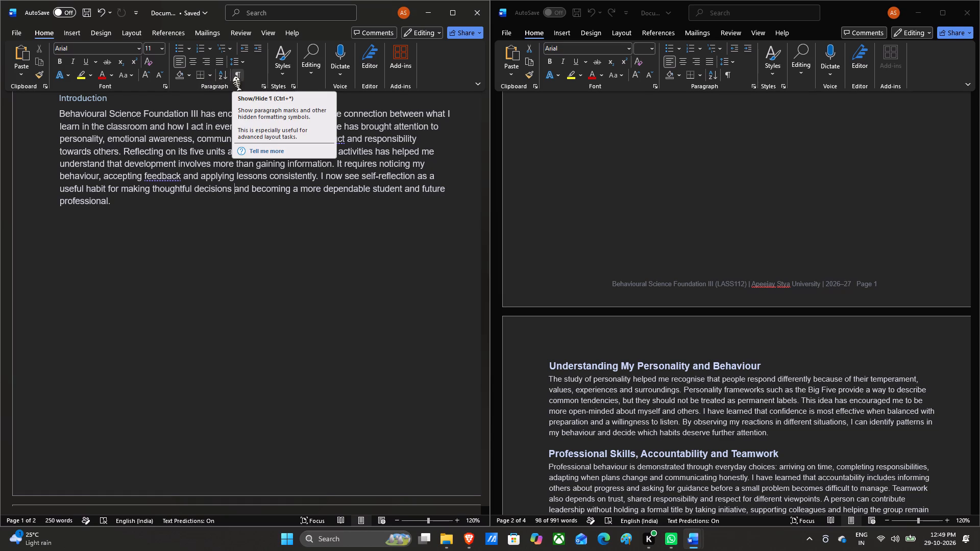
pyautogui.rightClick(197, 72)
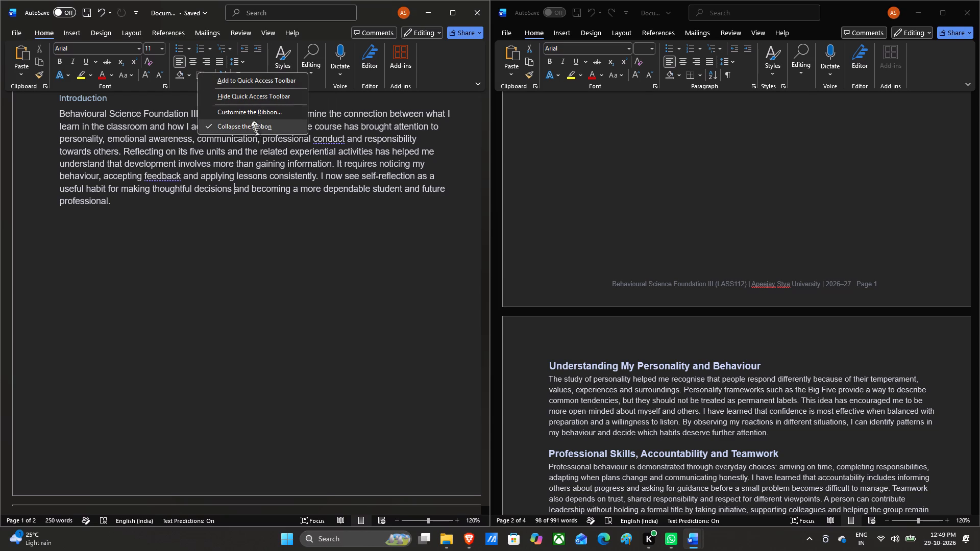
# Show the formatting marks to examine the empty area between the Introduction paragraph and the second page, and hide them again.
pyautogui.moveTo(222, 207); pyautogui.dragTo(237, 73)
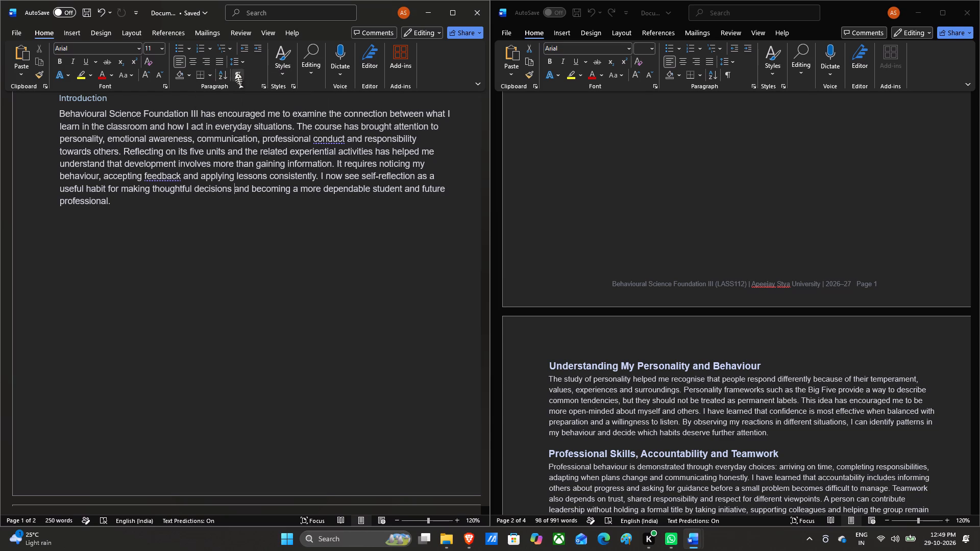
pyautogui.click(237, 73)
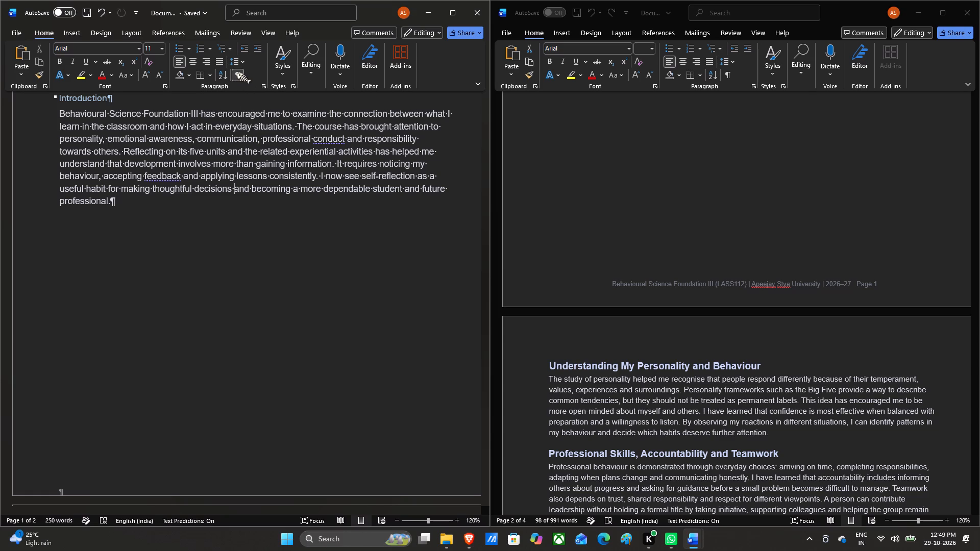
pyautogui.click(237, 73)
pyautogui.click(237, 73)
pyautogui.scroll(-1, 241, 133)
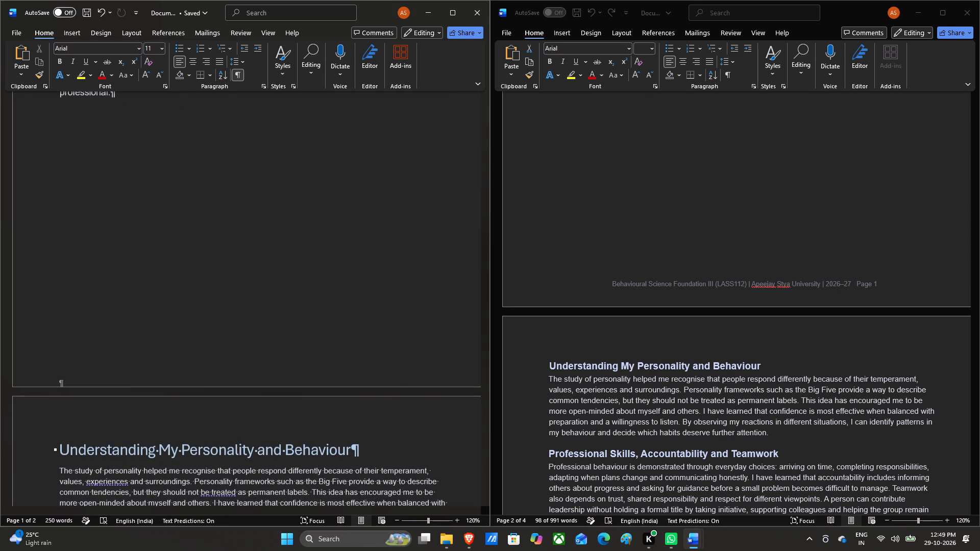
pyautogui.scroll(1, 229, 176)
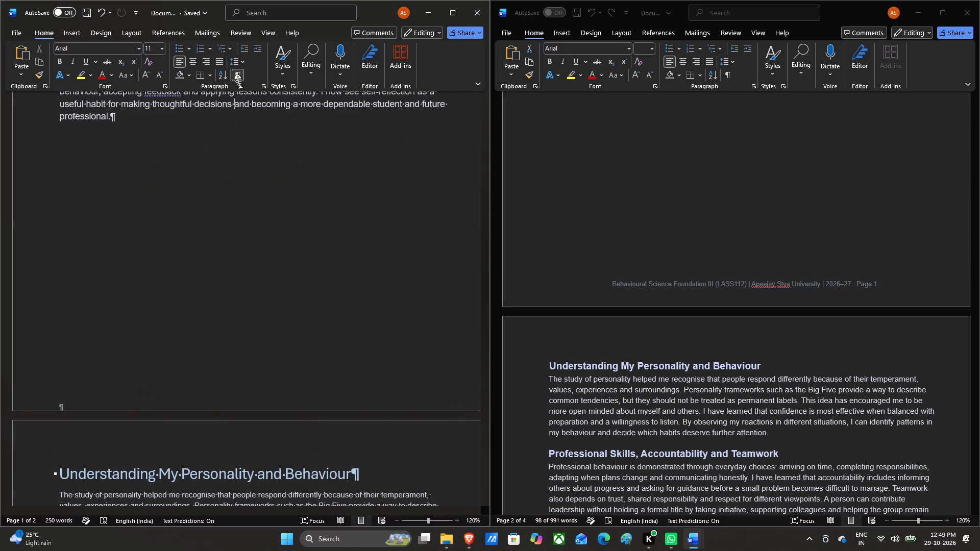
pyautogui.click(237, 74)
# Open the first page's footer for editing and turn off the Show Document Text option.
pyautogui.doubleClick(228, 240)
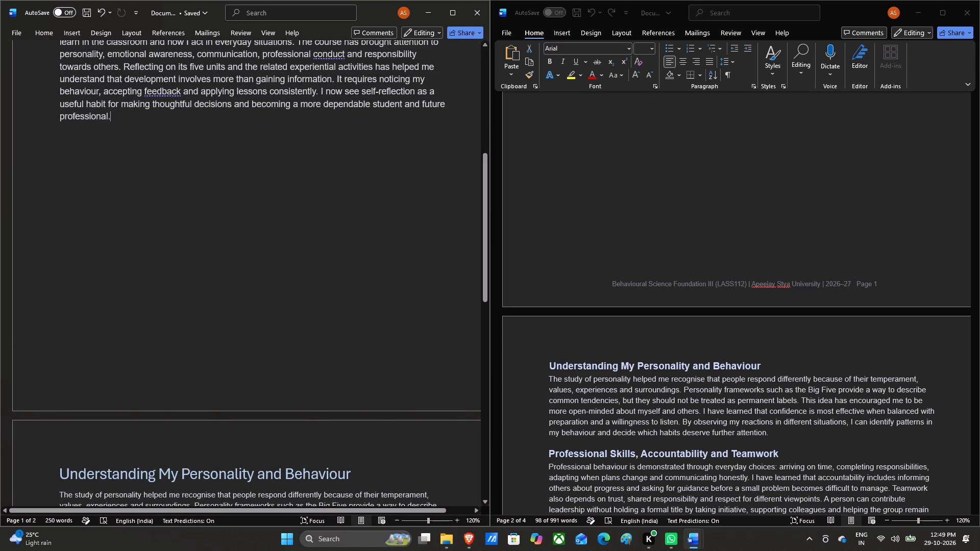
pyautogui.doubleClick(226, 302)
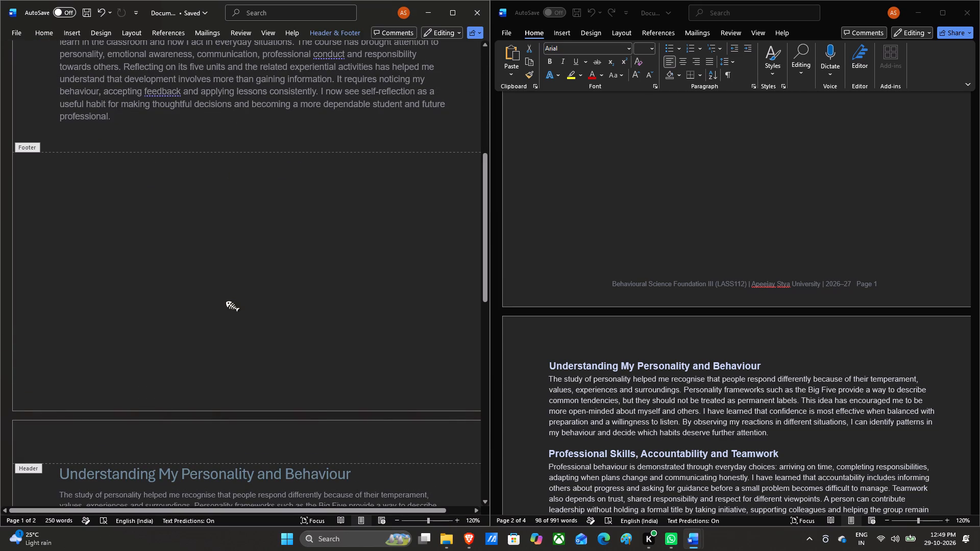
pyautogui.click(322, 31)
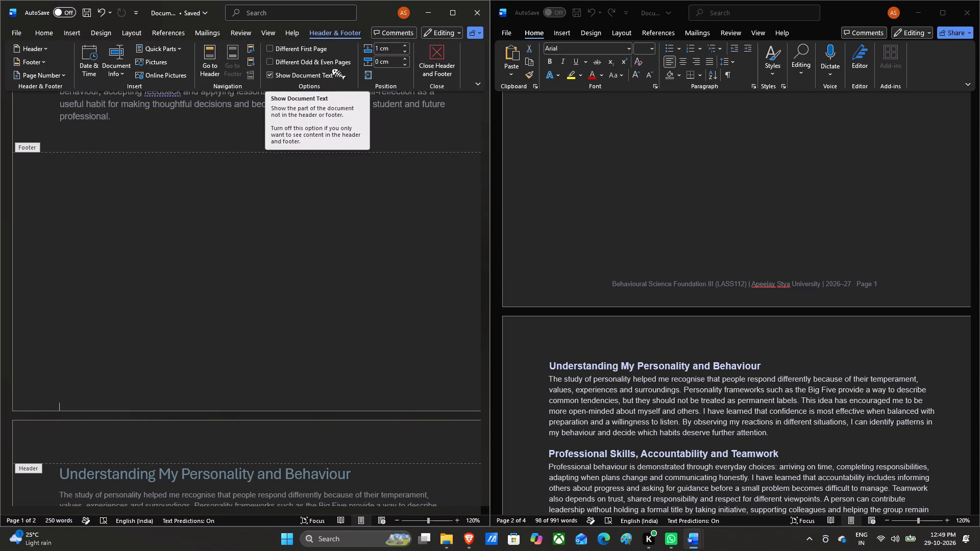
pyautogui.click(332, 69)
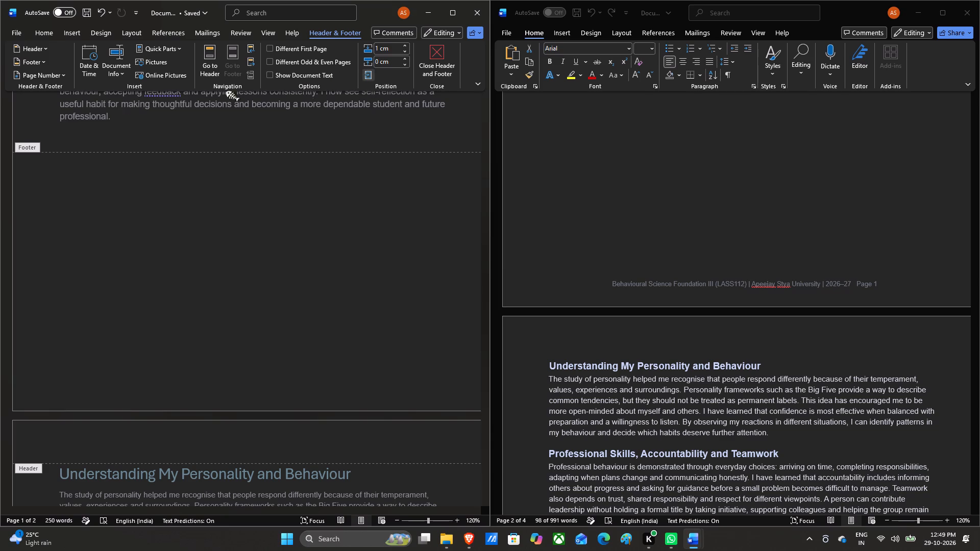
# Open the footer gallery and look through its options, including More Footers from Office.com.
pyautogui.click(47, 60)
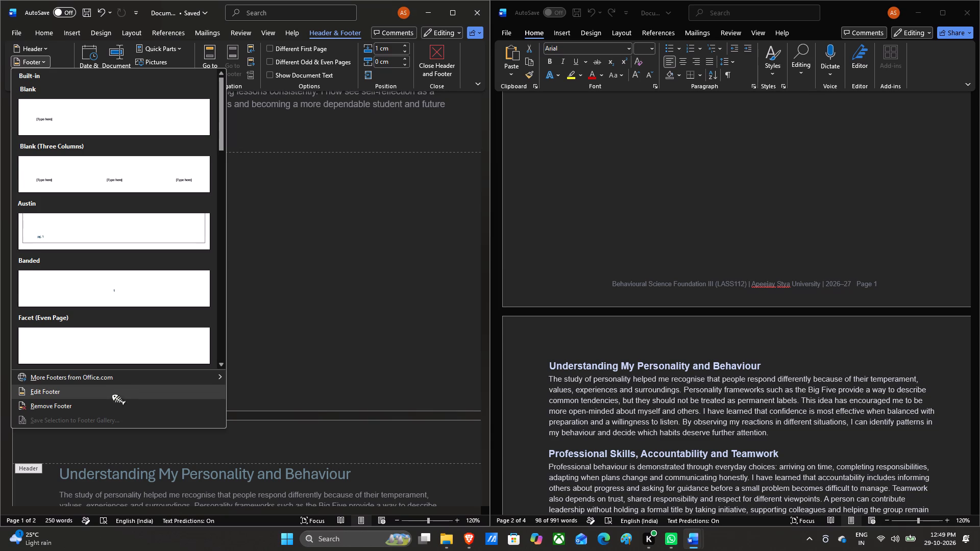
pyautogui.click(110, 379)
# Dismiss the footer gallery and close the new self-reflection report document without saving its changes.
pyautogui.click(281, 331)
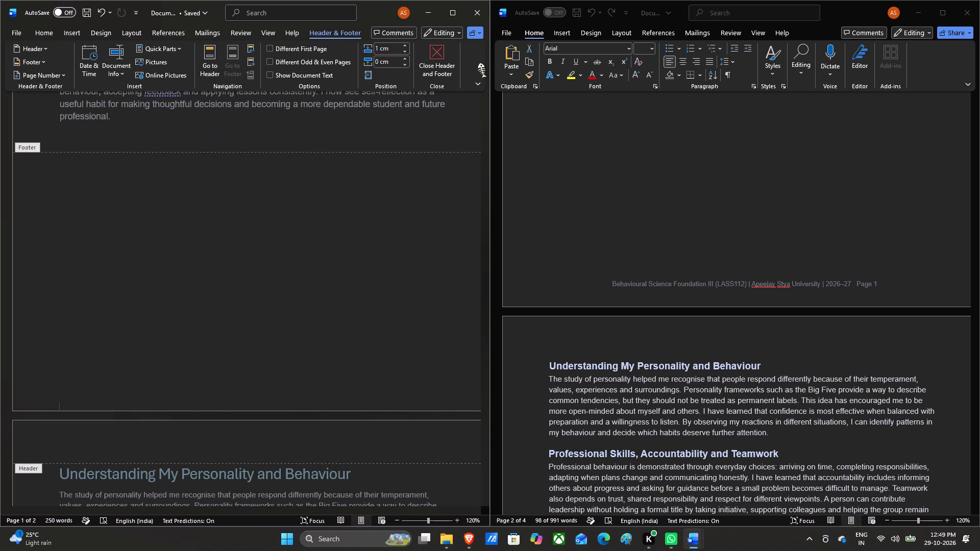
pyautogui.click(482, 11)
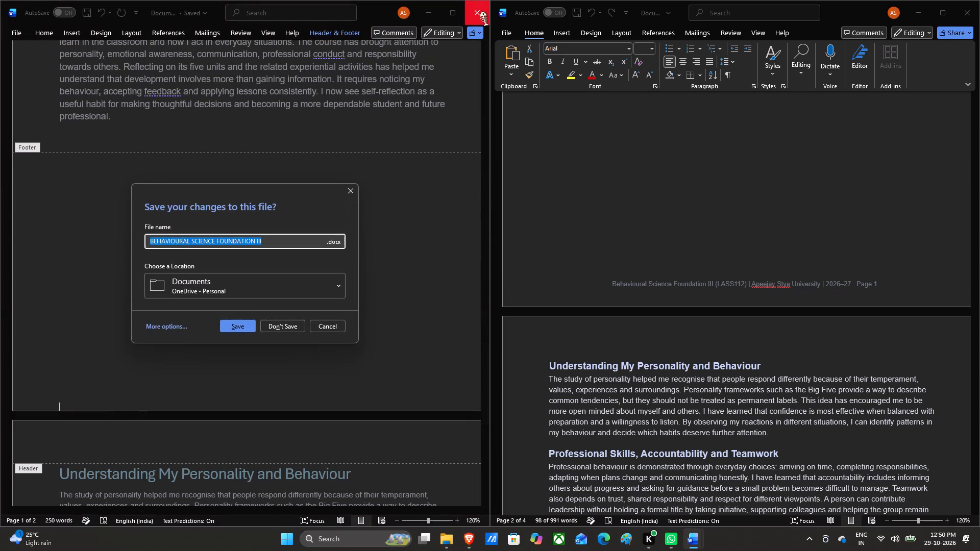
pyautogui.click(286, 325)
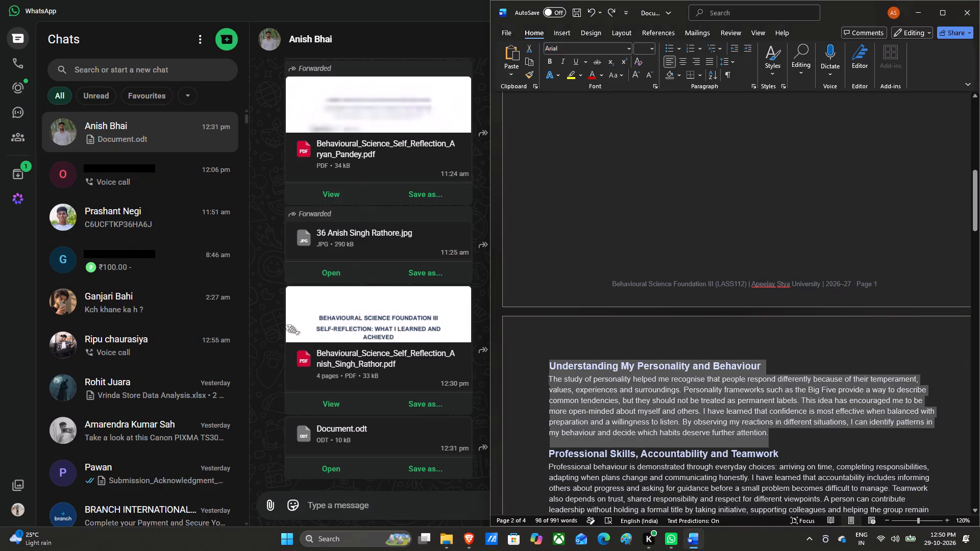
# Close the reference self-reflection document.
pyautogui.click(961, 9)
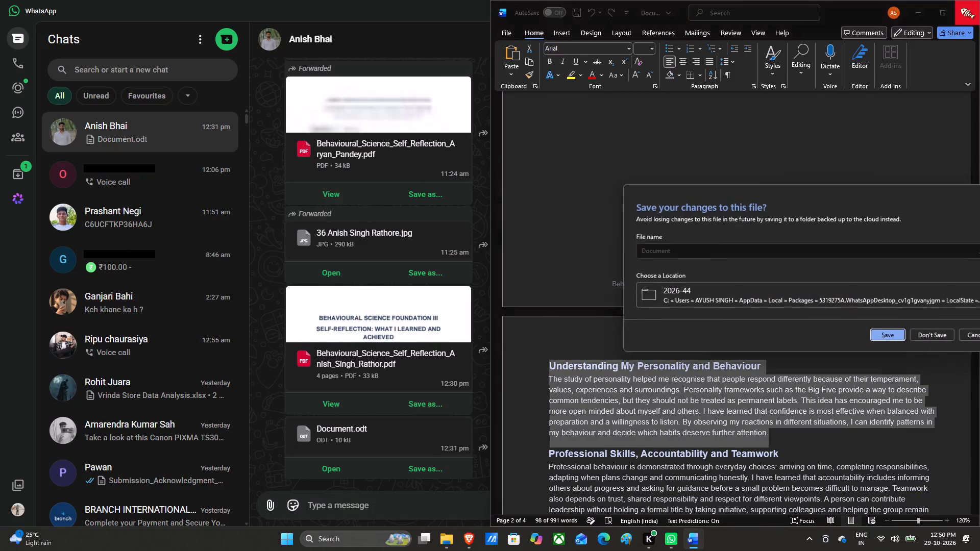
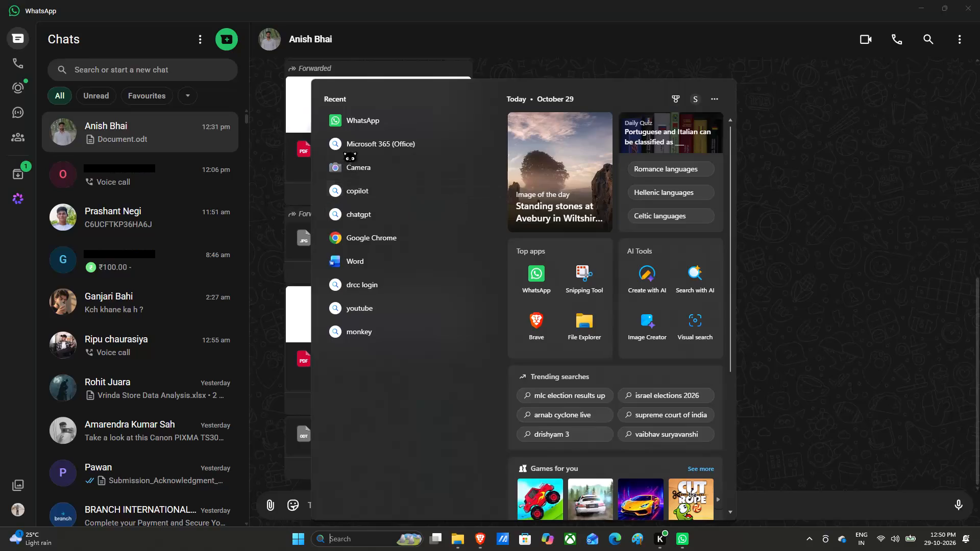
# Switch to Word and create a new blank document.
pyautogui.click(370, 261)
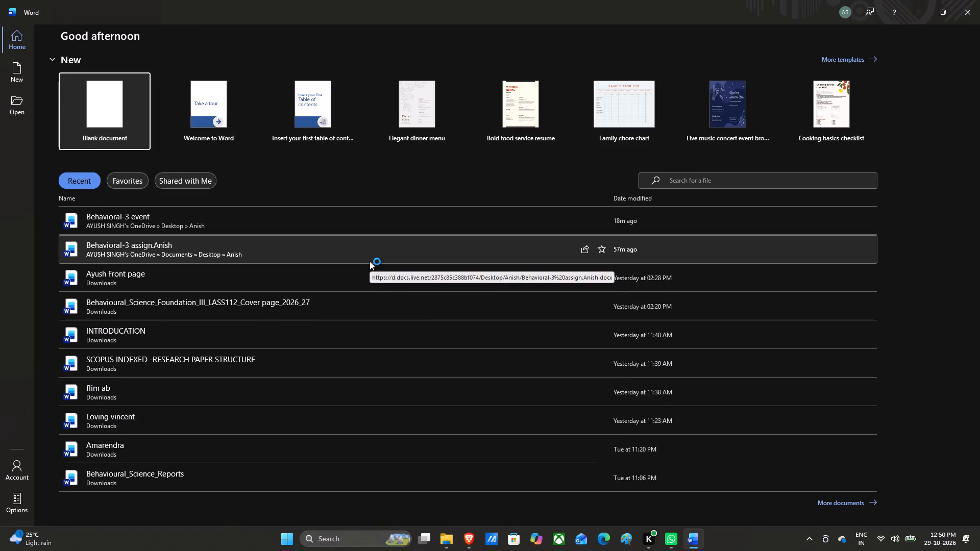
pyautogui.doubleClick(100, 105)
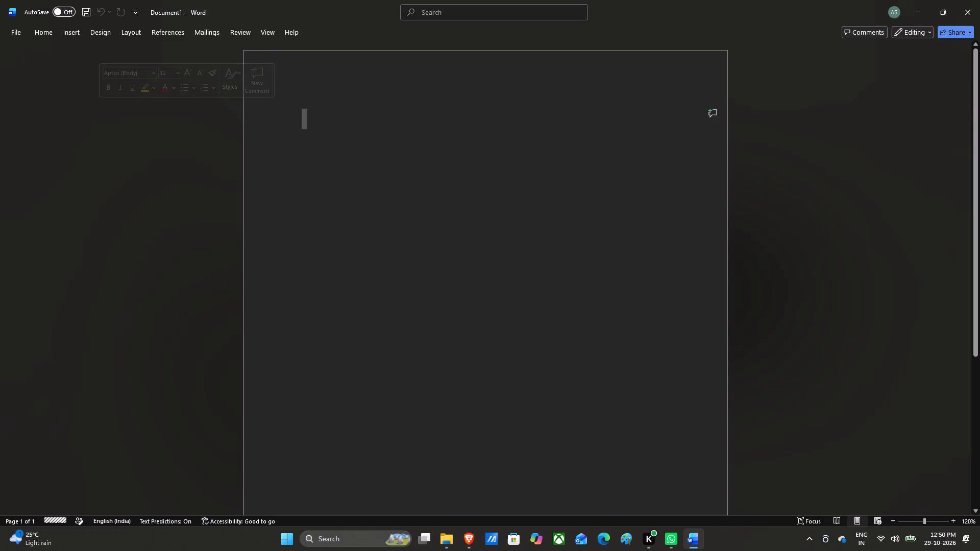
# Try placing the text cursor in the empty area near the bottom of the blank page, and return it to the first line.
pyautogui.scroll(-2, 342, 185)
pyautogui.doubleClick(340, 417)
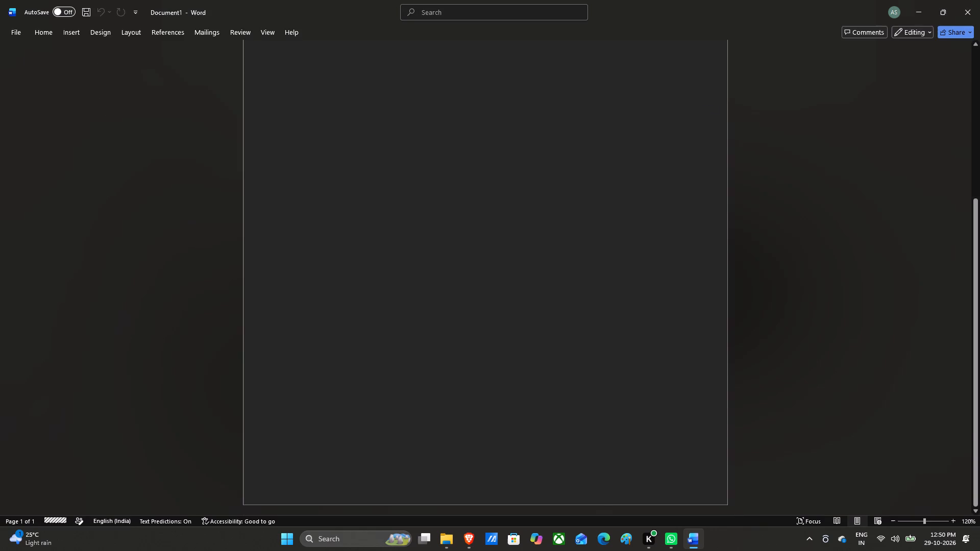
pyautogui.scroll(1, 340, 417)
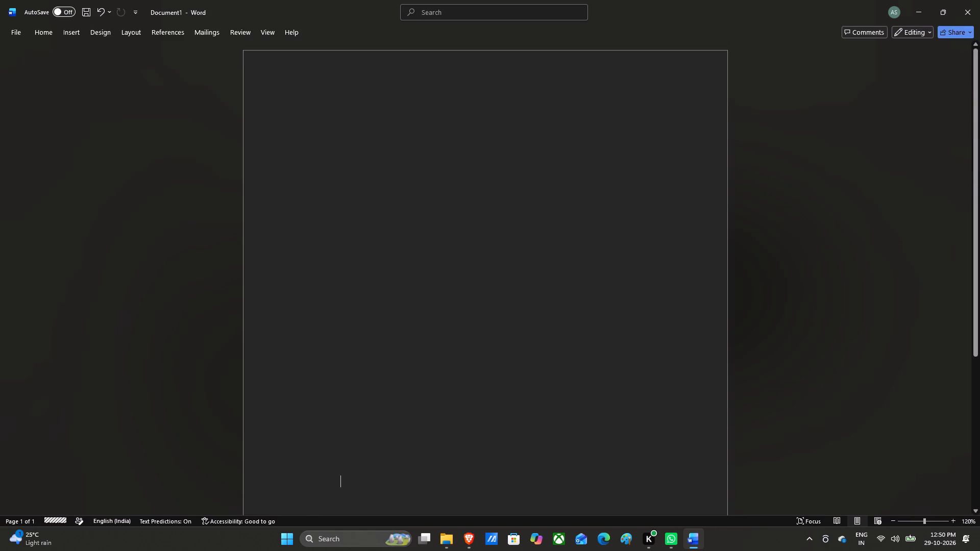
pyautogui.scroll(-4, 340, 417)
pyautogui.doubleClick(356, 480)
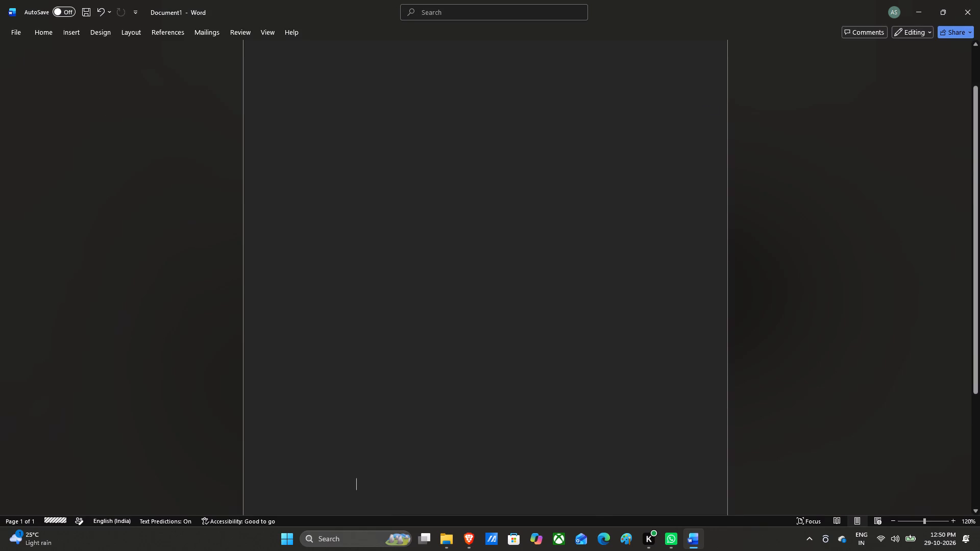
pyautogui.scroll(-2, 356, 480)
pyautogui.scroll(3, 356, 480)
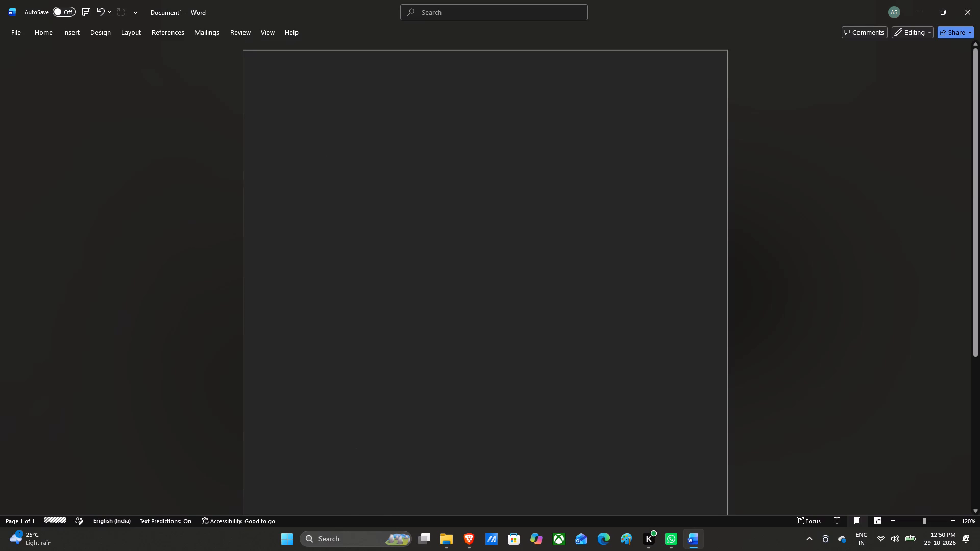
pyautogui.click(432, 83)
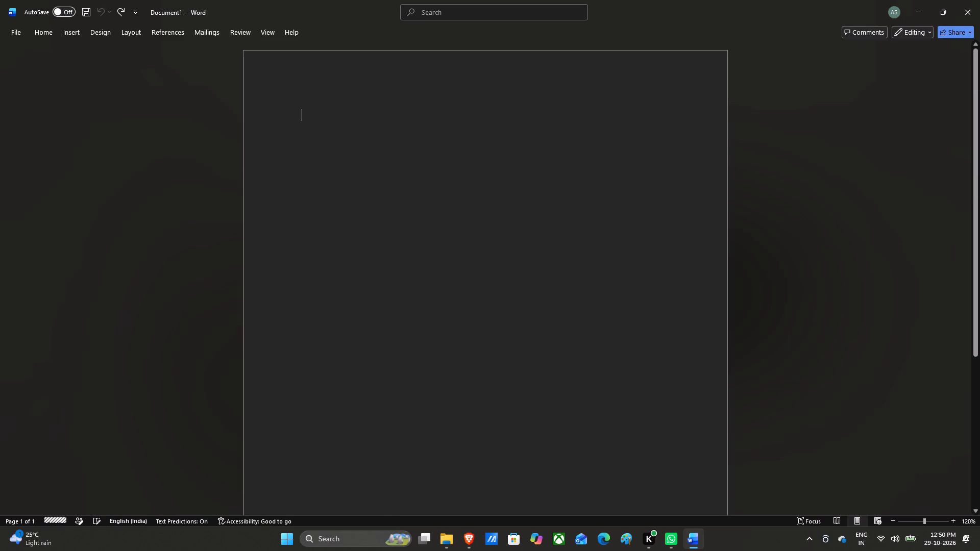
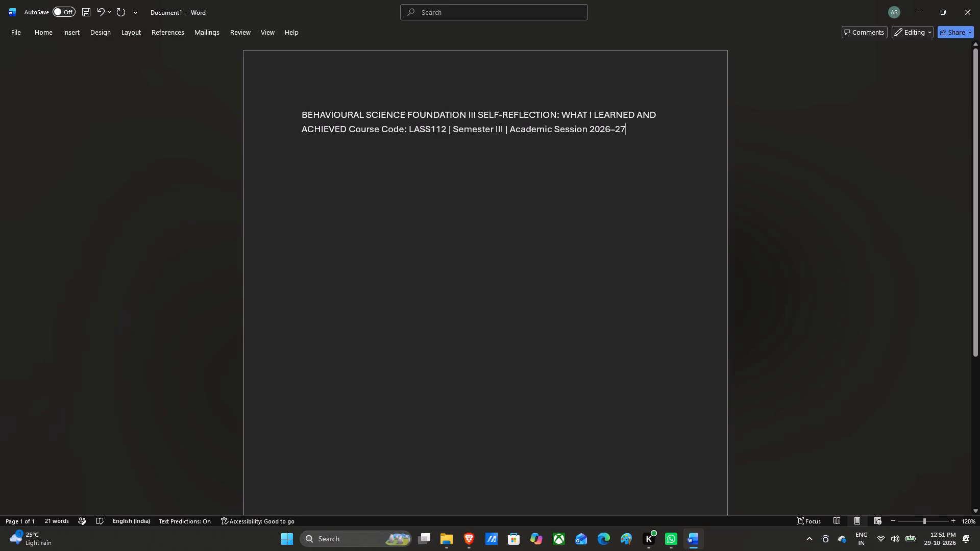
pyautogui.moveTo(301, 113); pyautogui.dragTo(645, 116)
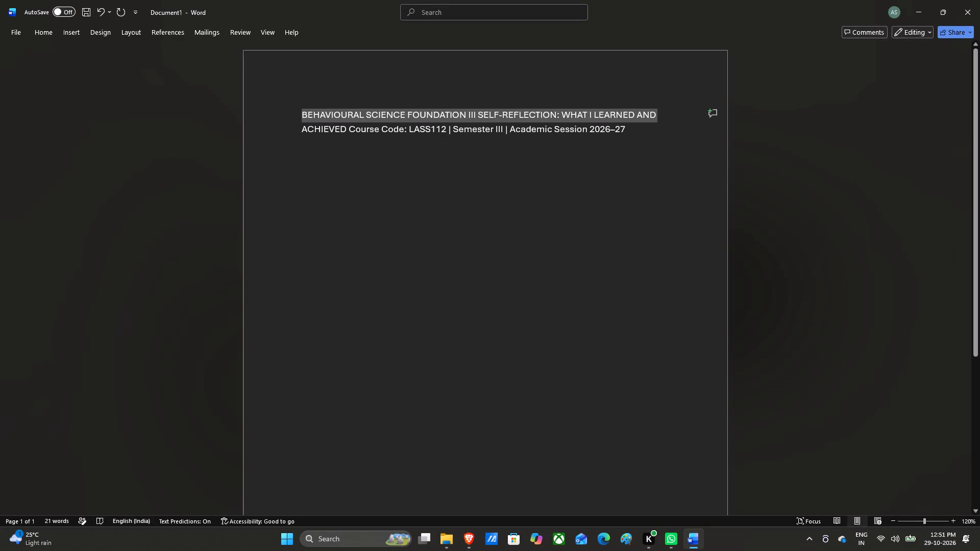
pyautogui.moveTo(645, 116); pyautogui.dragTo(550, 105)
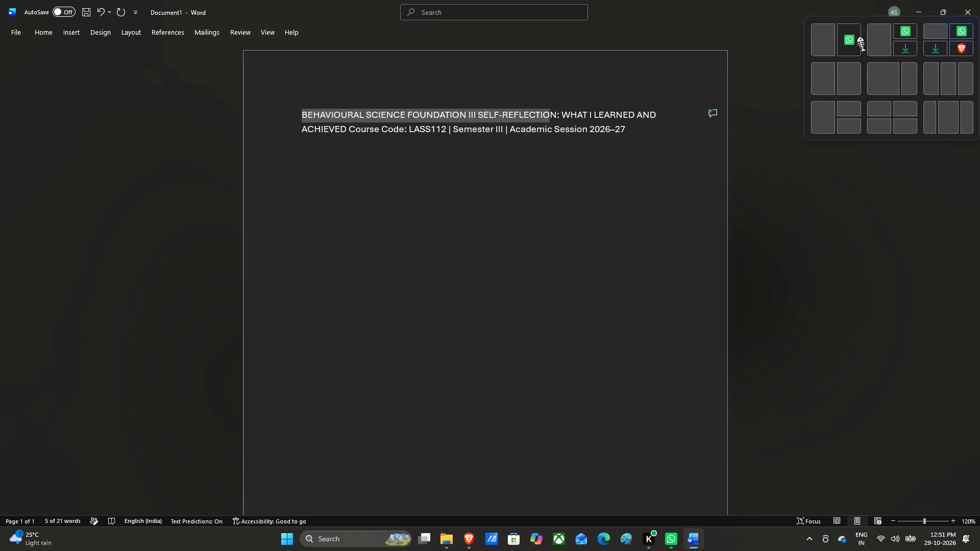
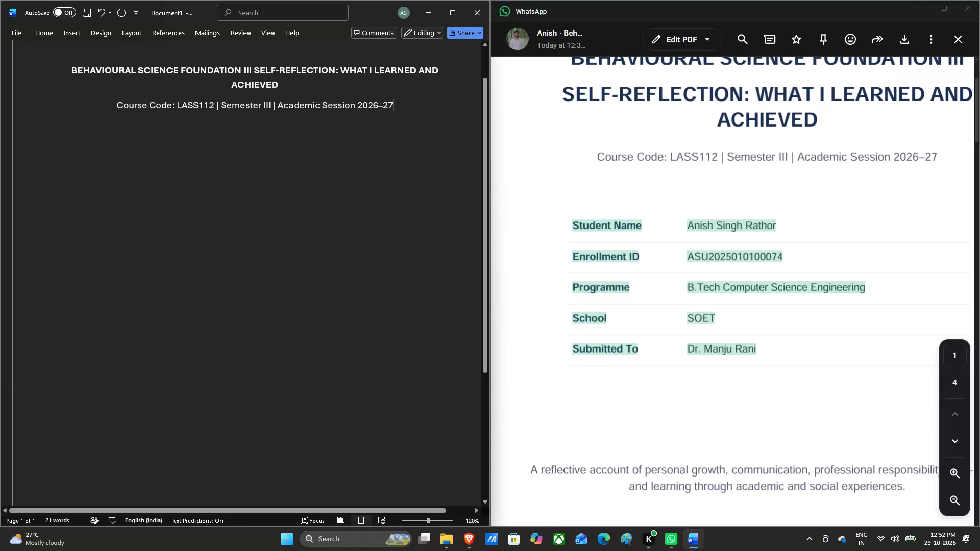
# Paste the copied student details block, from Student Name through Submitted To, on a new line below the course code line.
pyautogui.press('Return')
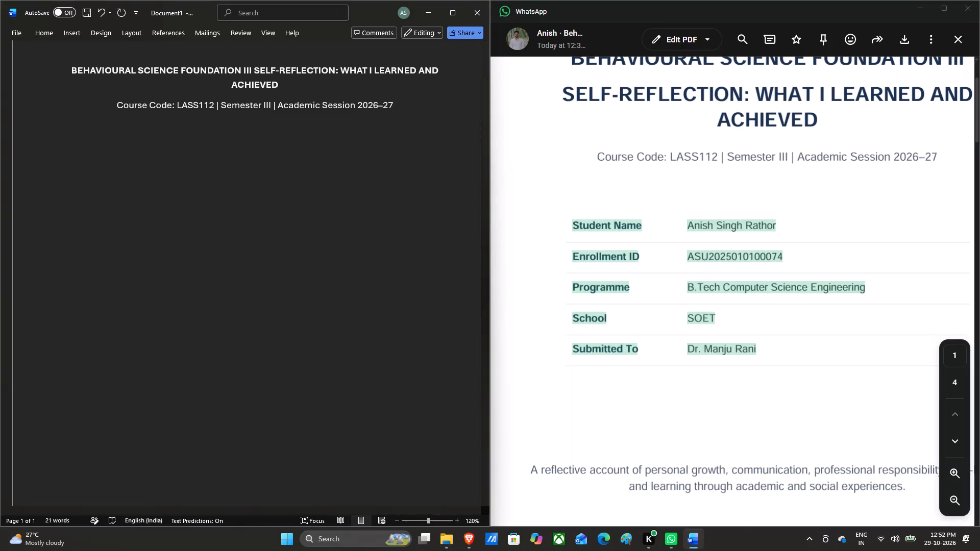
pyautogui.hotkey('ctrl', 'v')
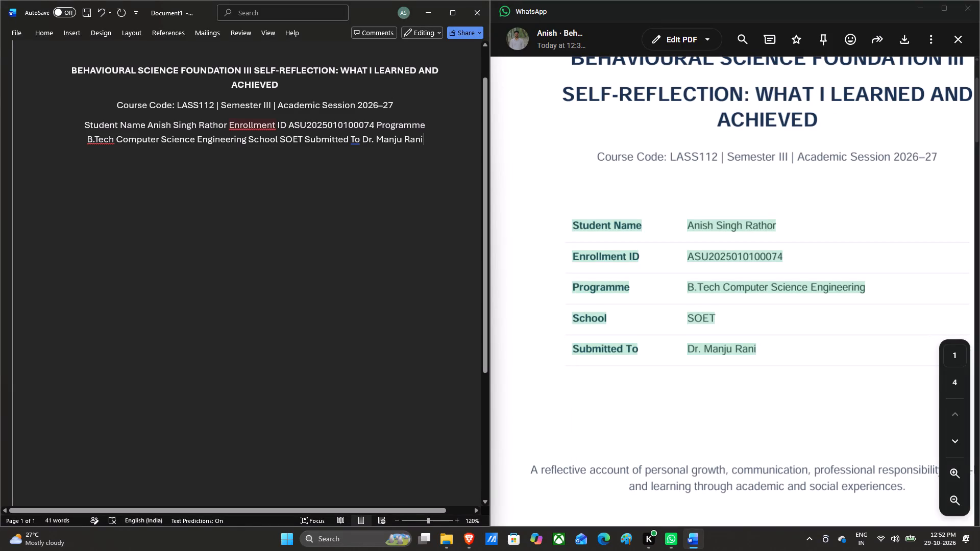
# Split the pasted student details into separate lines, starting new paragraphs before Enrollment ID and before Programme.
pyautogui.click(226, 122)
pyautogui.press('Return')
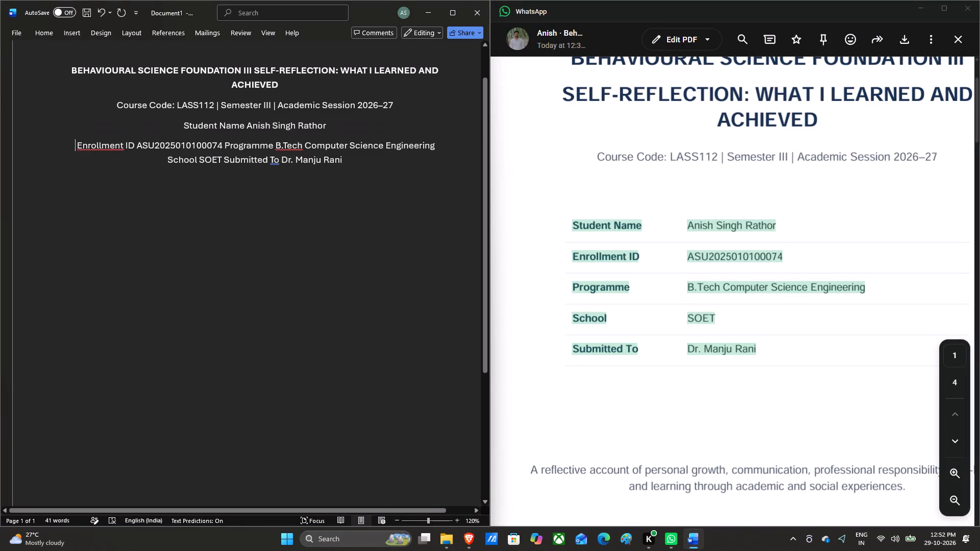
pyautogui.click(225, 145)
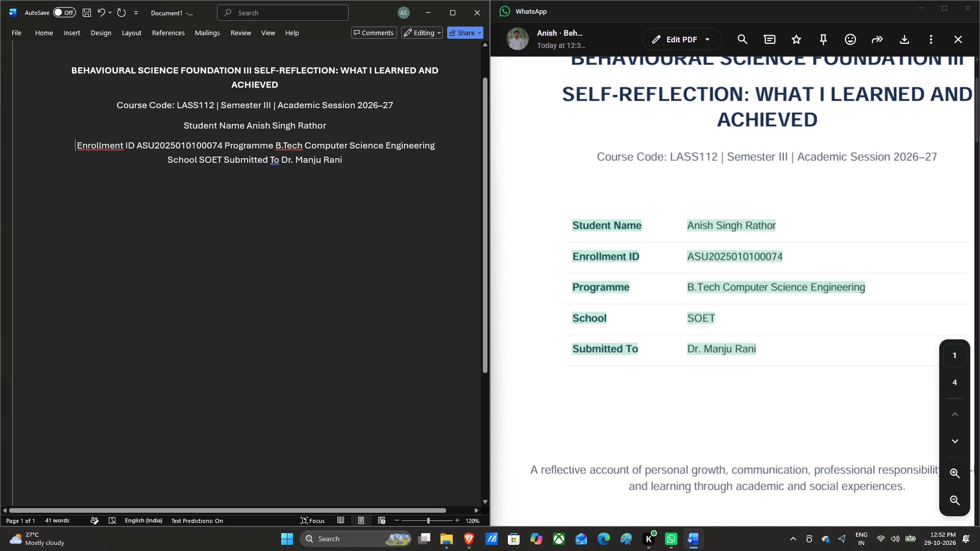
pyautogui.press('Return')
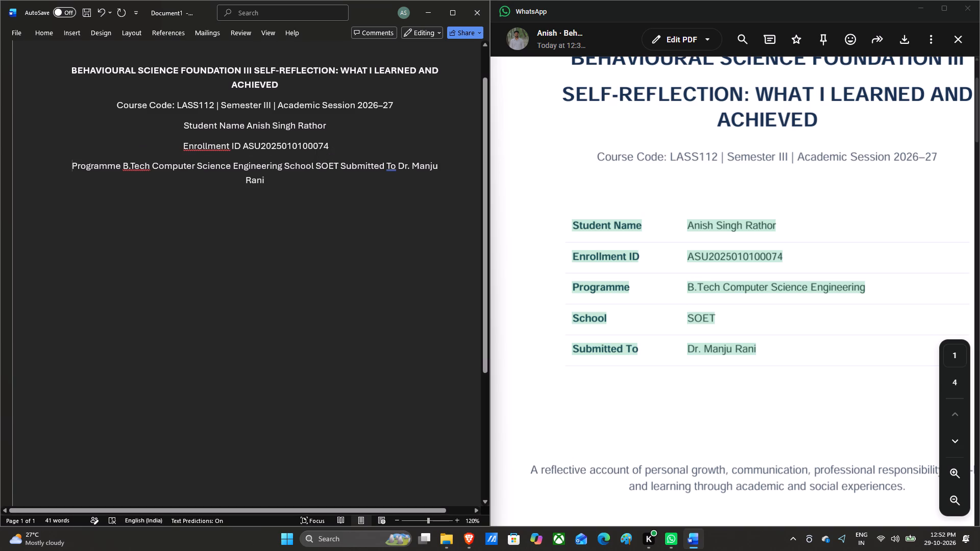
# Split the combined cover details line so that Programme, School and Submitted To each stand on their own line.
pyautogui.click(284, 167)
pyautogui.press('Return')
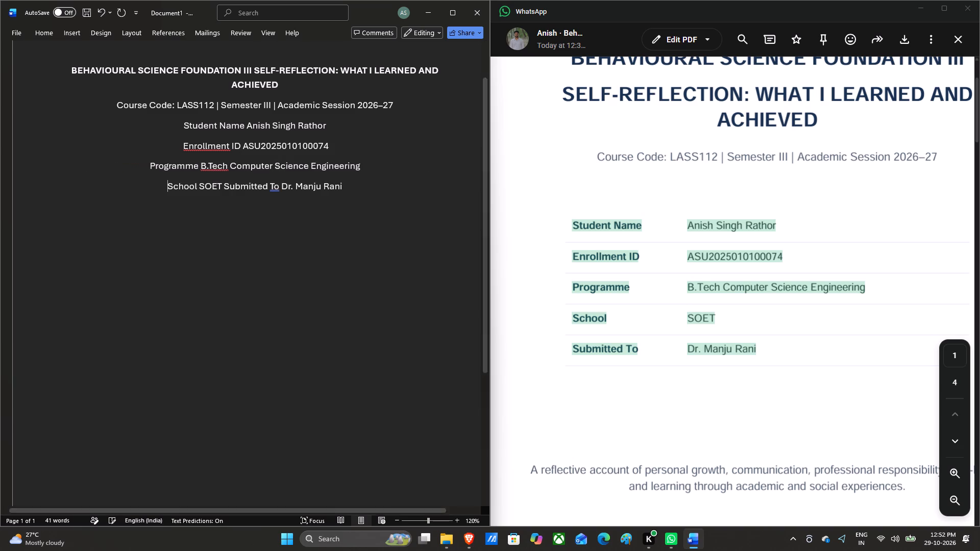
pyautogui.click(269, 185)
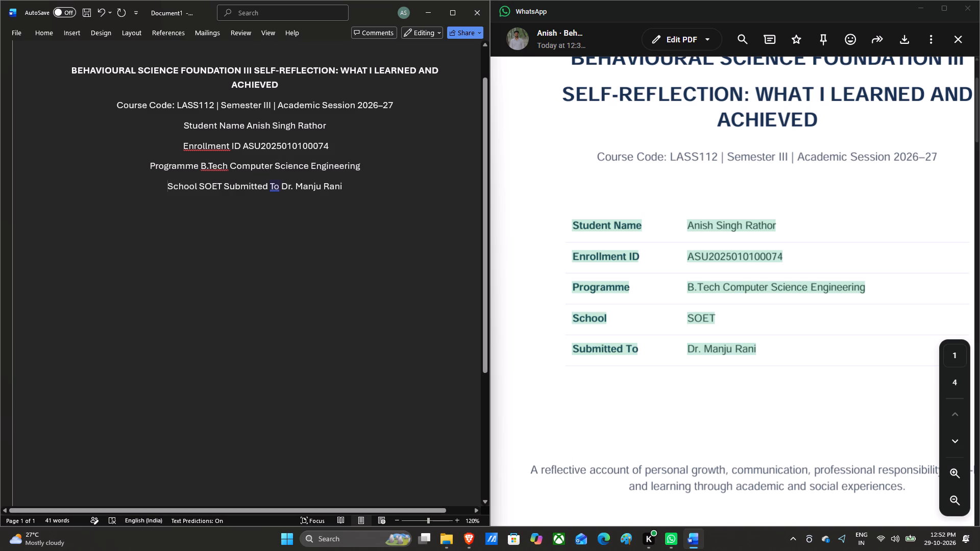
pyautogui.click(223, 185)
pyautogui.press('Return')
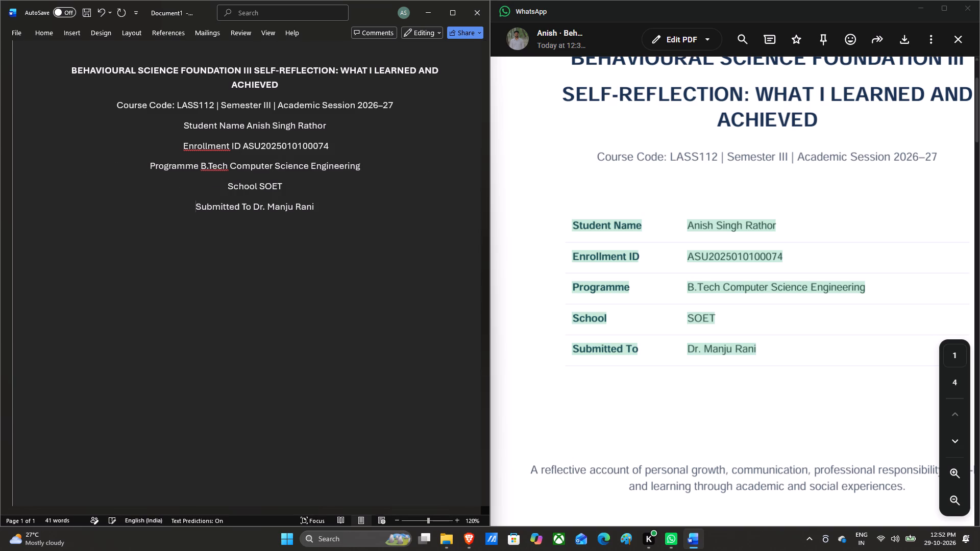
pyautogui.click(363, 232)
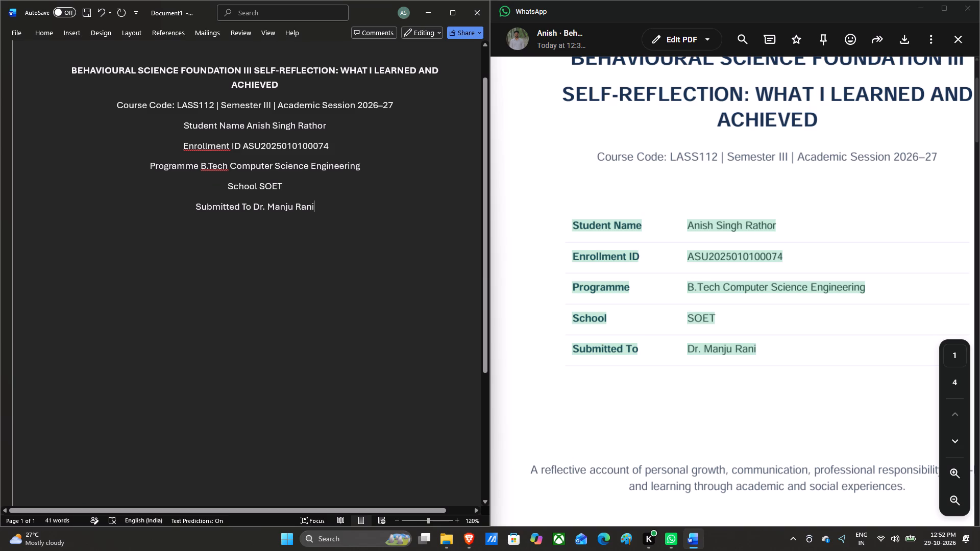
# Insert a hyphen between label and value in the cover details, working down from the Student Name and Enrollment ID lines to Programme.
pyautogui.click(243, 126)
pyautogui.press('space')
pyautogui.press('-')
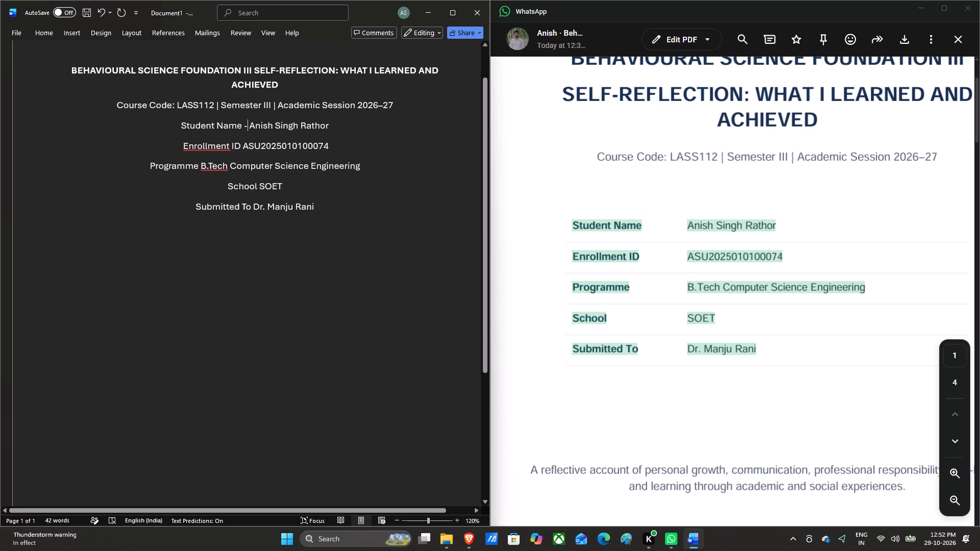
pyautogui.click(241, 144)
pyautogui.press('space')
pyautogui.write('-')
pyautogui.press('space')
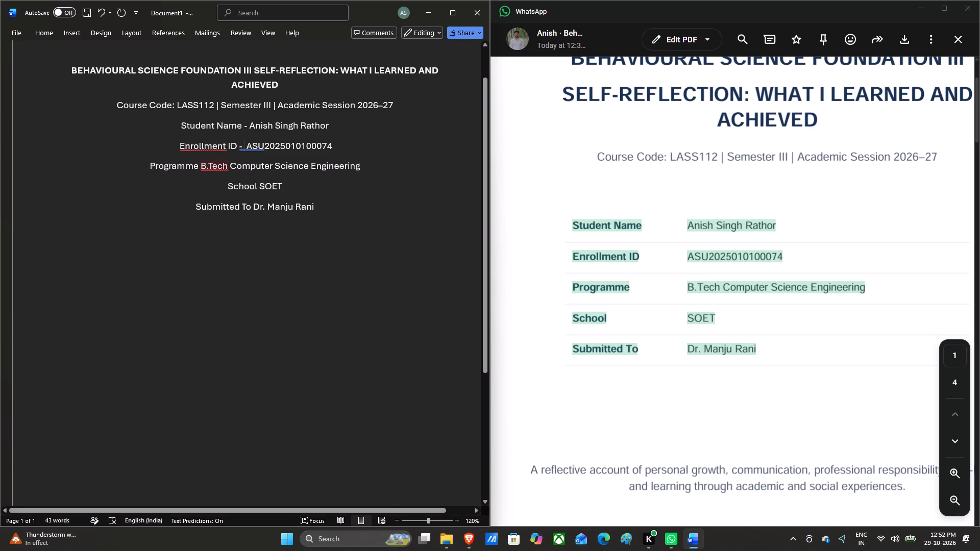
pyautogui.click(198, 166)
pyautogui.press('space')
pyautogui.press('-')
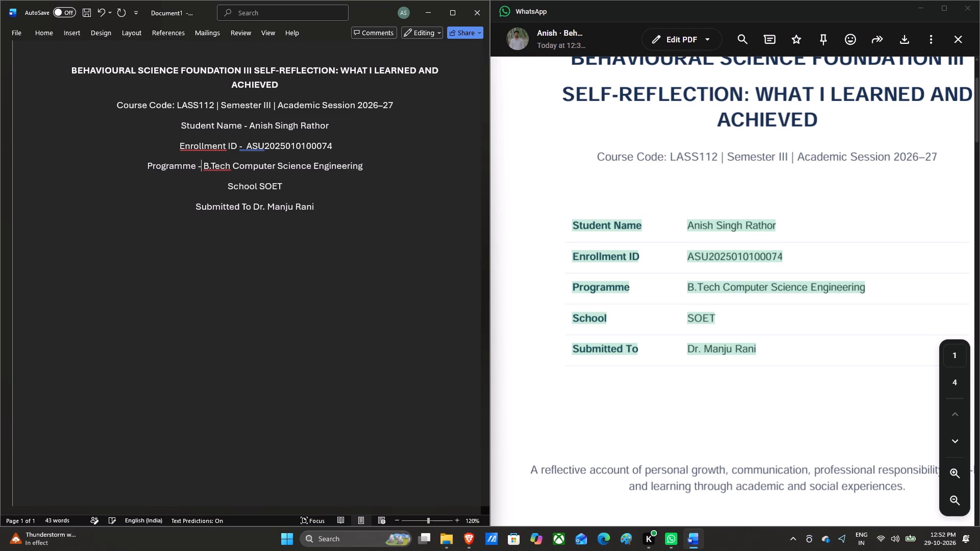
pyautogui.click(258, 185)
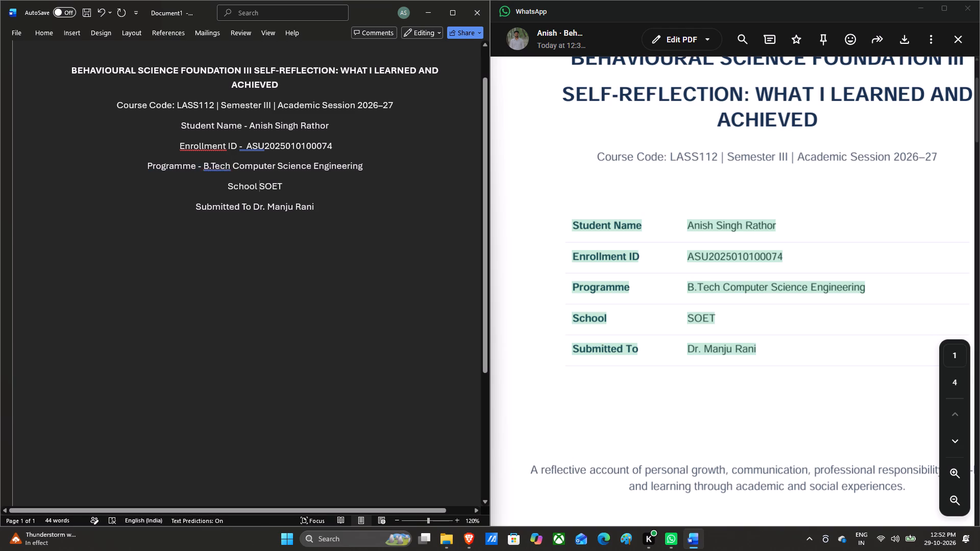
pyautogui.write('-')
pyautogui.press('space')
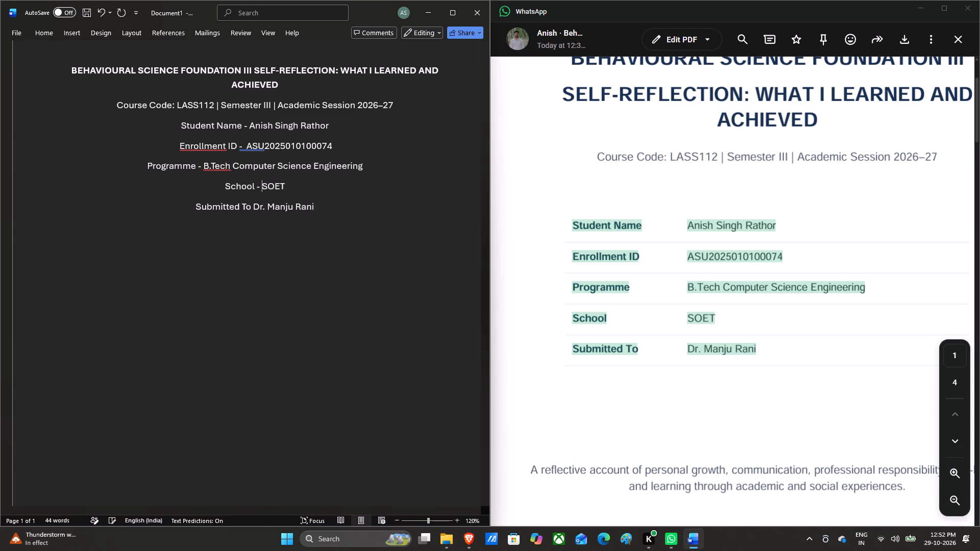
pyautogui.click(252, 205)
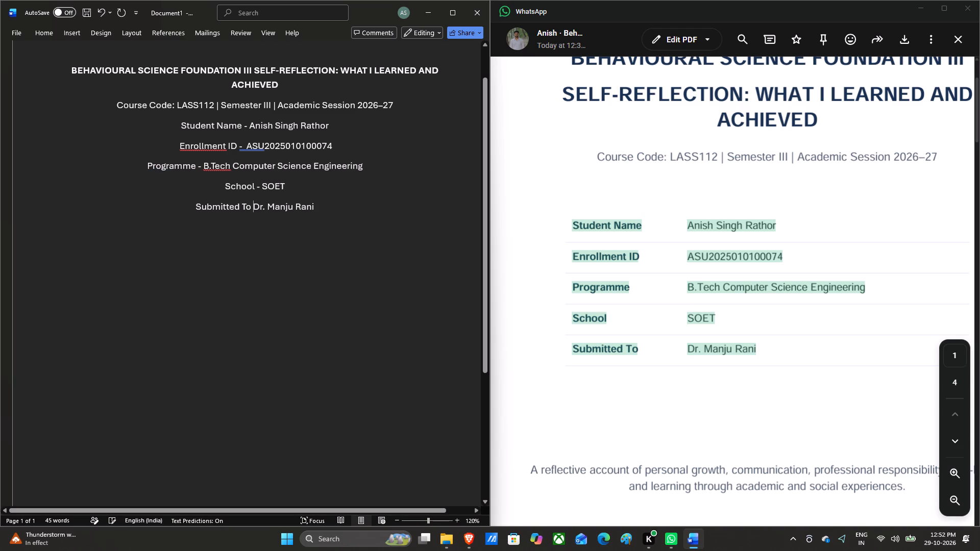
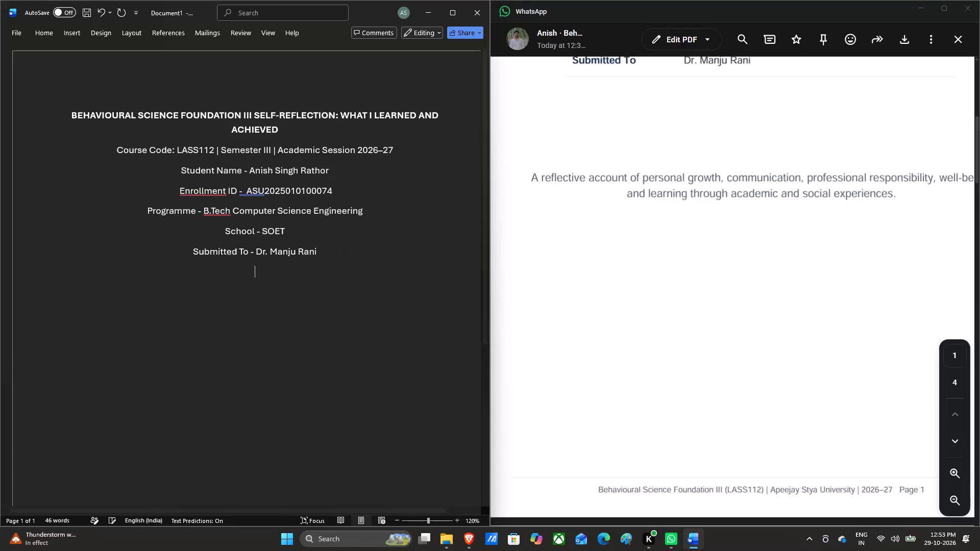
# Paste the copied "A reflective account of personal growth…" statement beneath the Submitted To line, leaving two blank lines between them.
pyautogui.press('Return')
pyautogui.press('Return')
pyautogui.hotkey('ctrl', 'v')
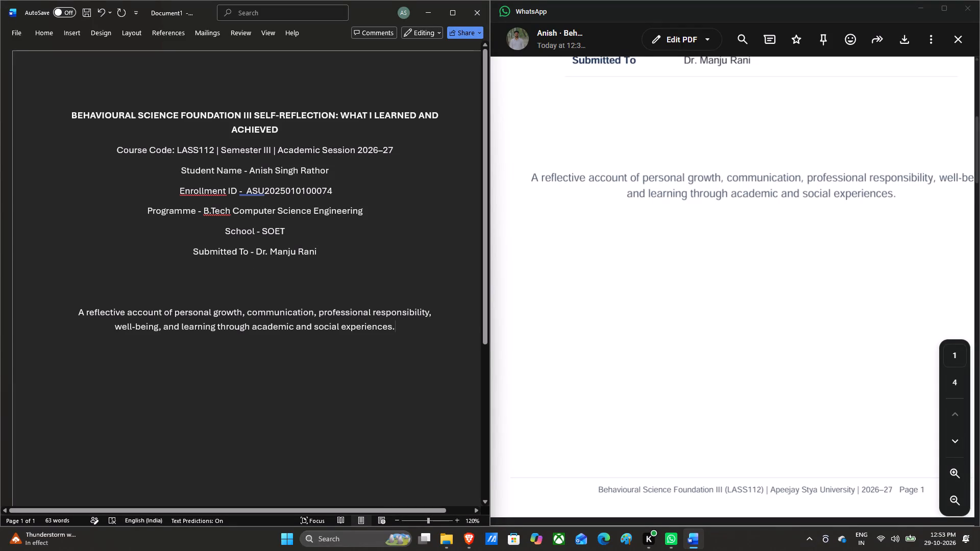
pyautogui.moveTo(78, 312); pyautogui.dragTo(362, 339)
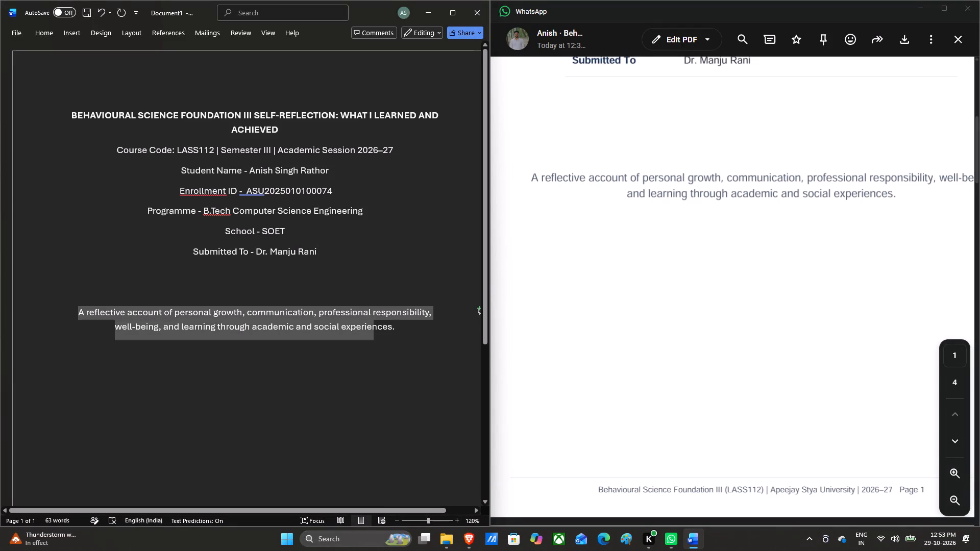
pyautogui.moveTo(362, 339); pyautogui.dragTo(399, 341)
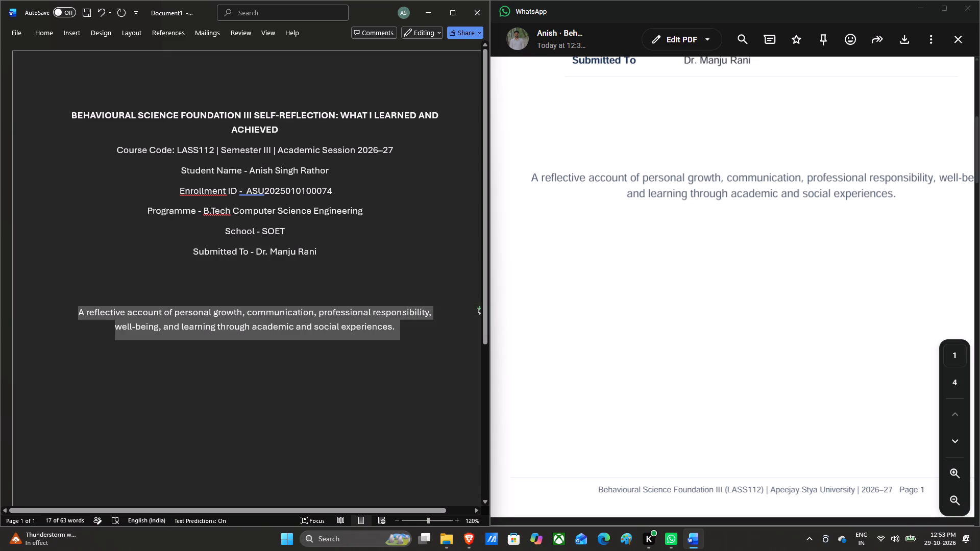
pyautogui.click(377, 381)
# Check what follows the cover page in the reference PDF, starting at the Introduction on page 2.
pyautogui.scroll(-4, 377, 381)
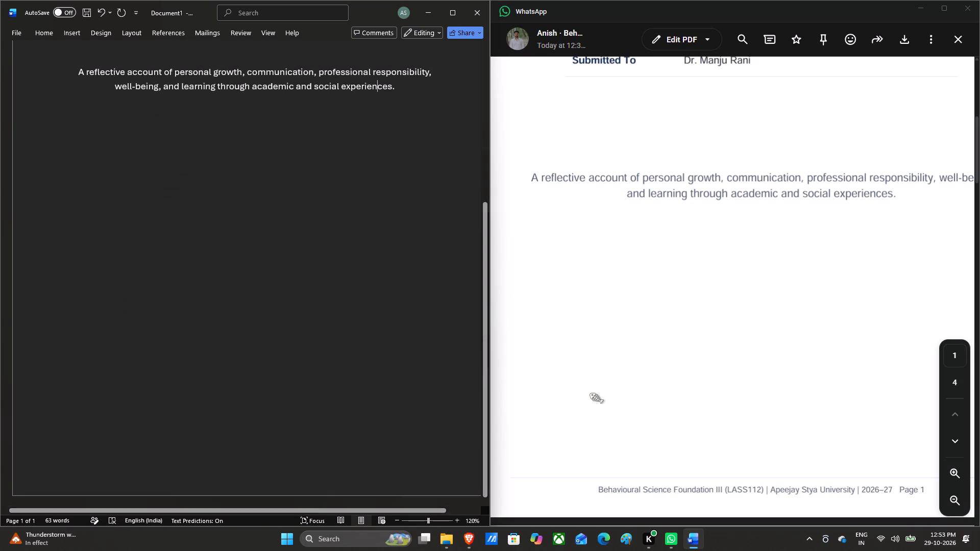
pyautogui.scroll(-3, 646, 408)
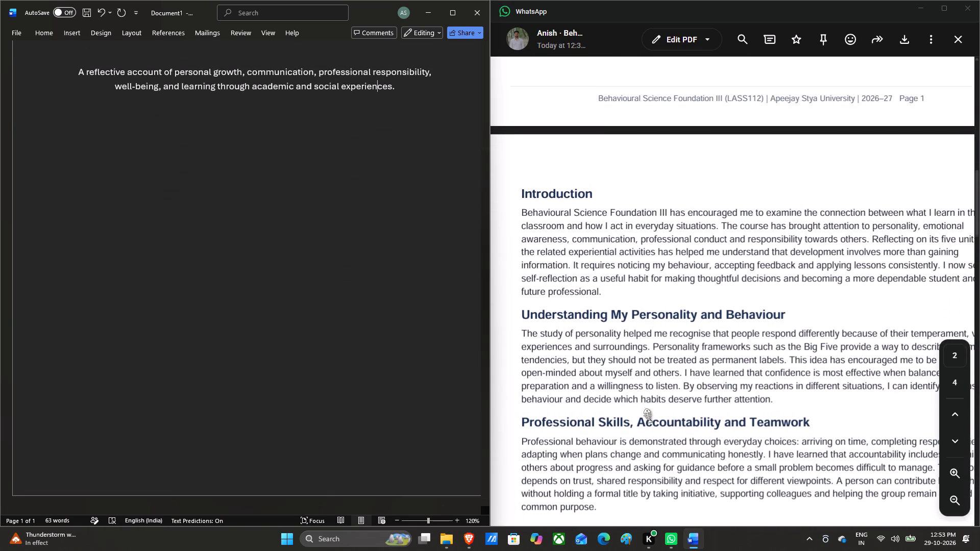
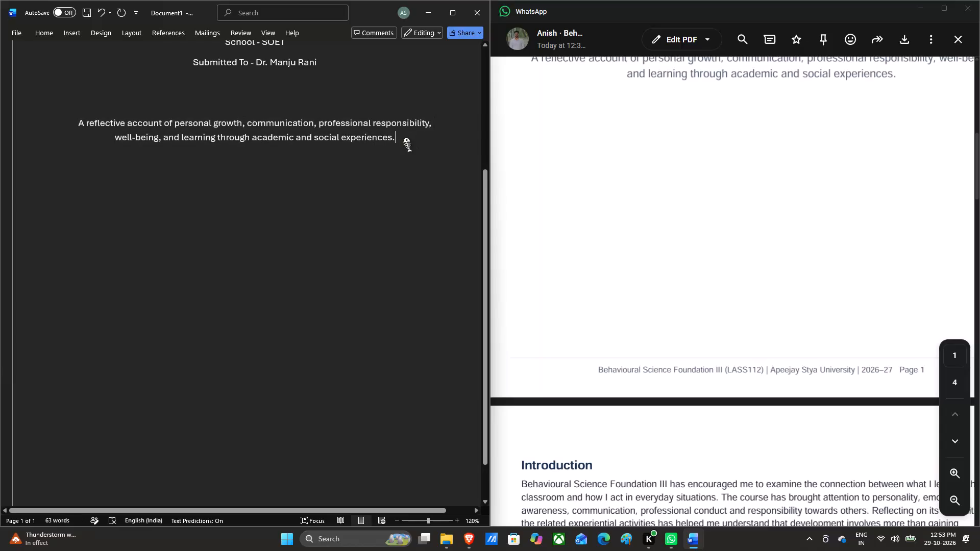
# Start a new left-aligned paragraph below the reflective account subtitle, leaving one blank line between them.
pyautogui.press('Return')
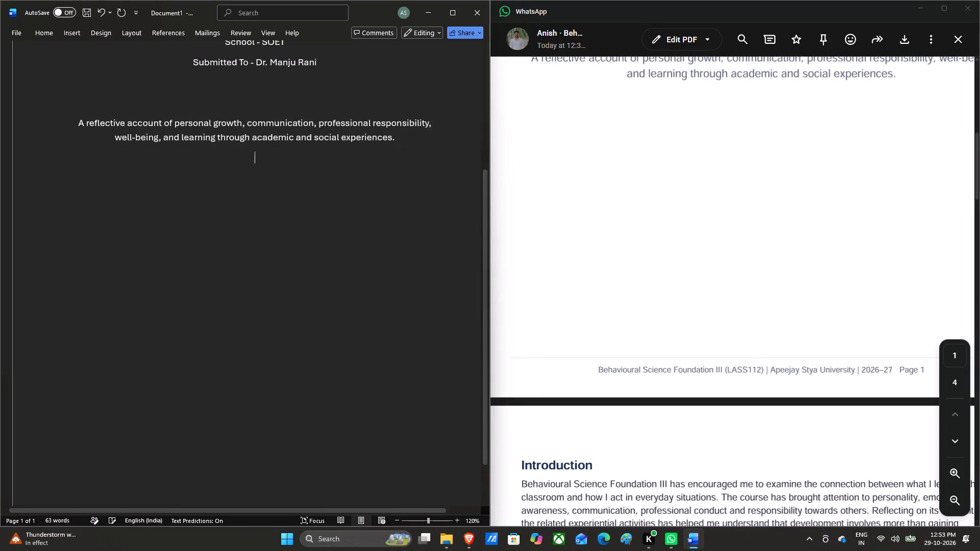
pyautogui.press('Return')
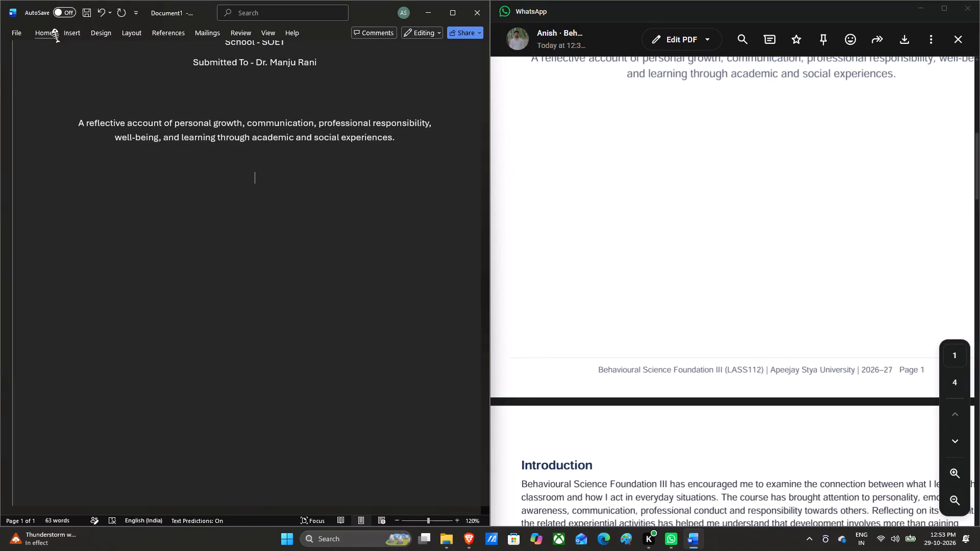
pyautogui.click(42, 31)
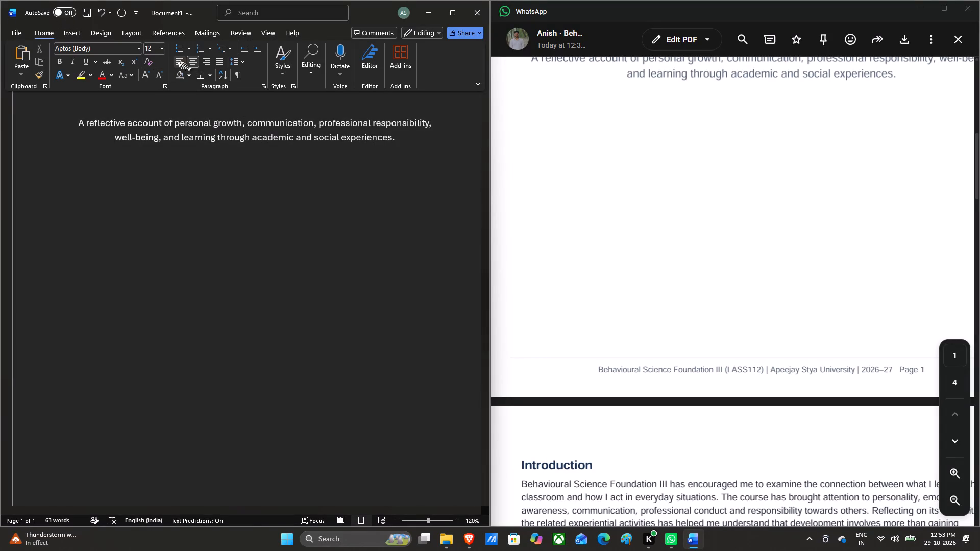
pyautogui.click(181, 59)
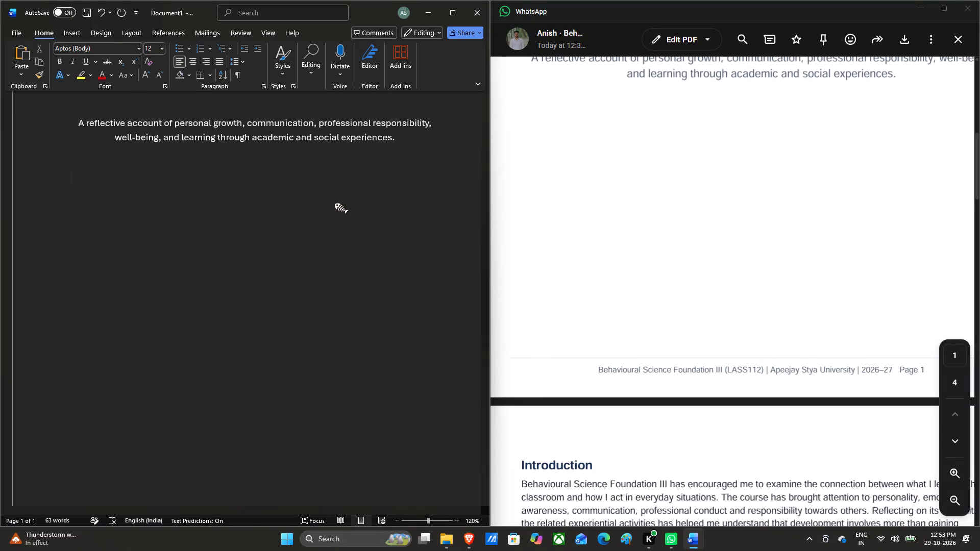
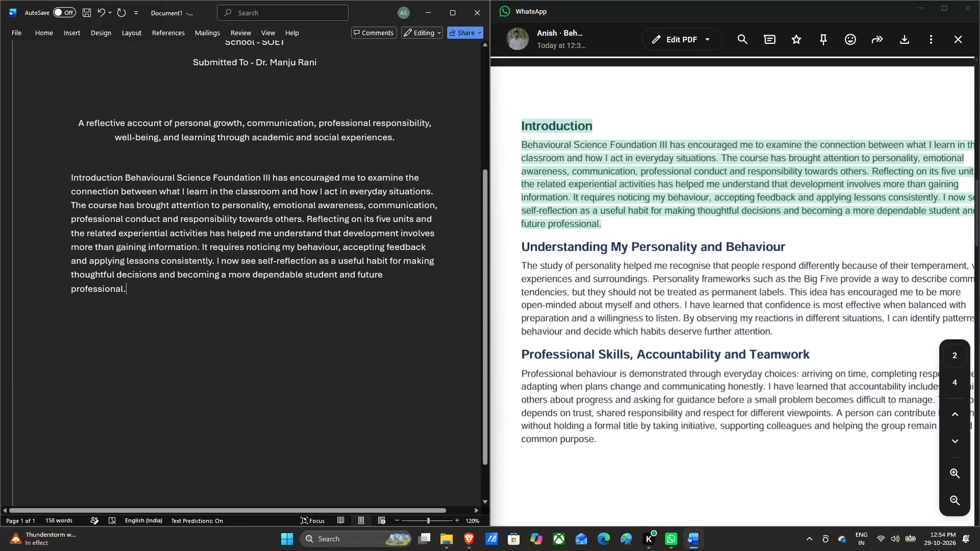
# Split the word "Introduction" onto its own line above the paragraph text and make that heading bold.
pyautogui.click(124, 177)
pyautogui.press('Return')
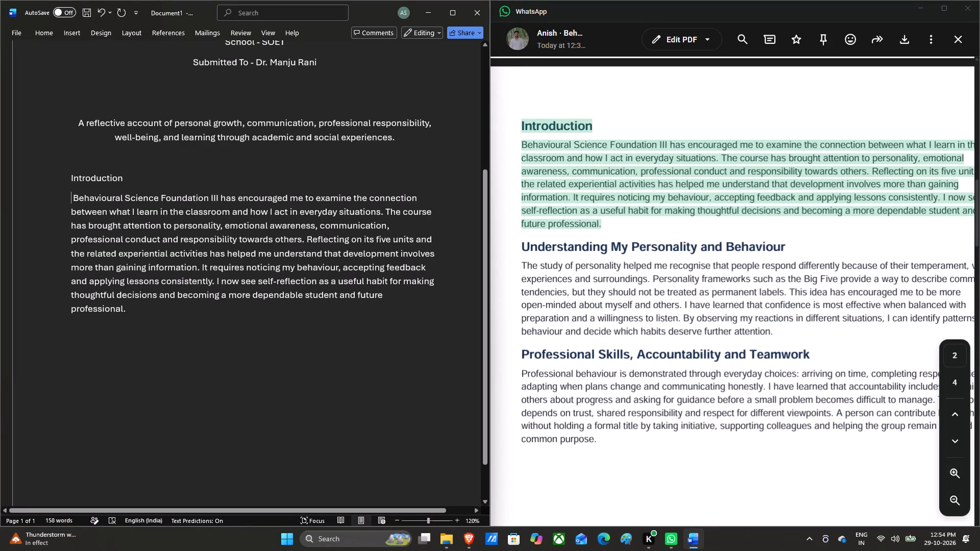
pyautogui.moveTo(122, 178); pyautogui.dragTo(59, 174)
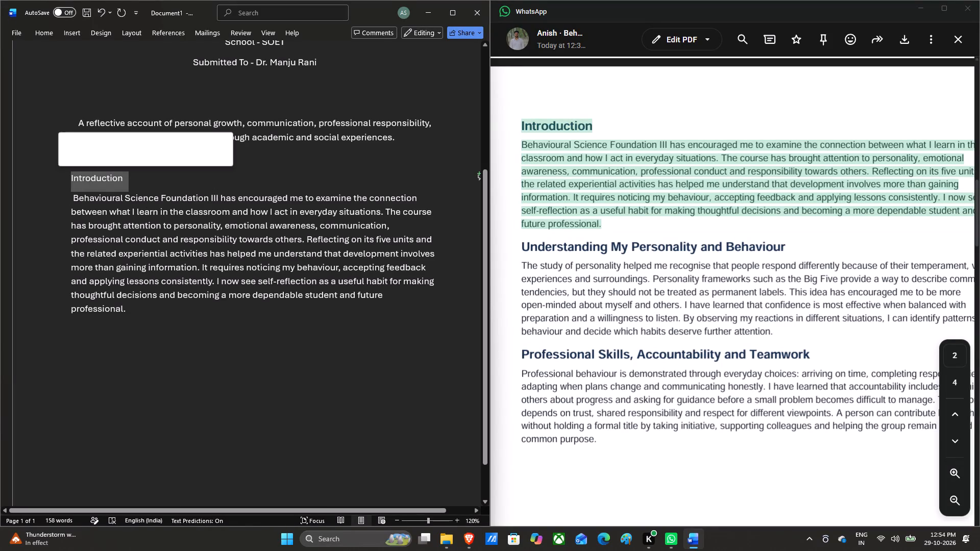
pyautogui.click(66, 159)
# Set the font size of the body paragraph below the Introduction heading to 11.
pyautogui.click(76, 199)
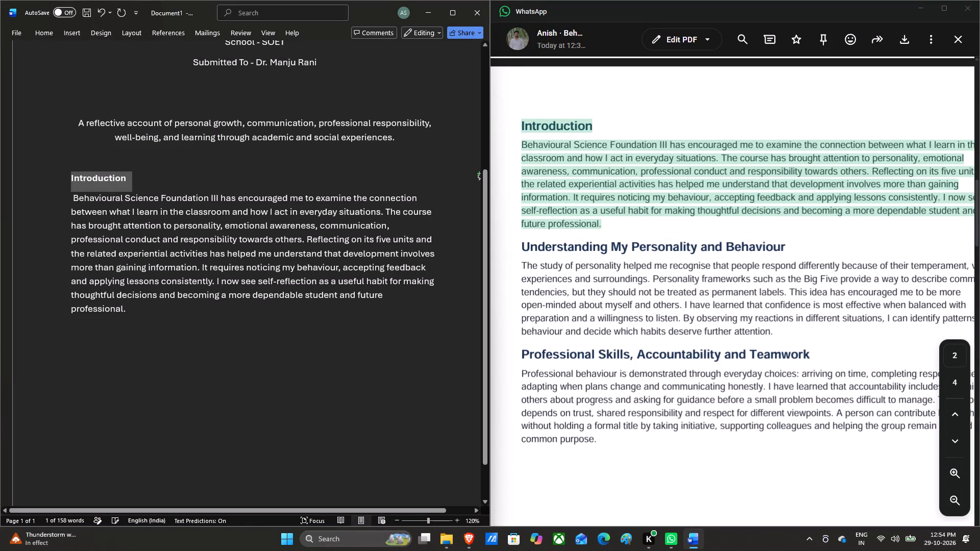
pyautogui.moveTo(73, 198); pyautogui.dragTo(167, 316)
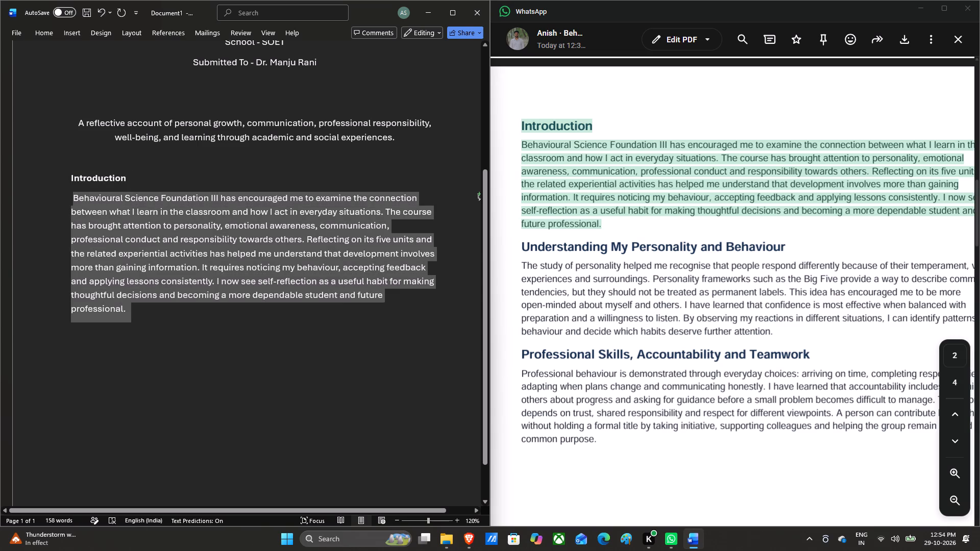
pyautogui.moveTo(167, 316); pyautogui.dragTo(169, 349)
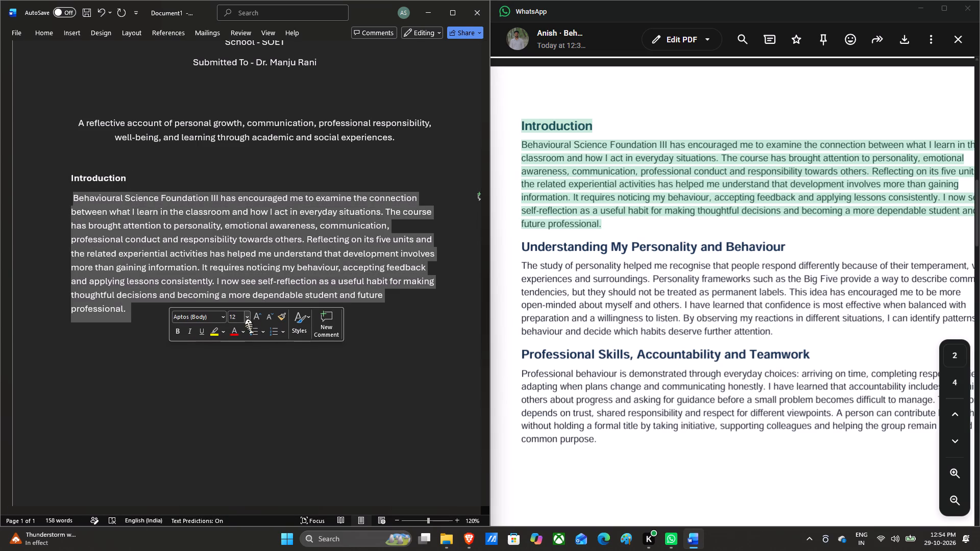
pyautogui.click(248, 319)
pyautogui.click(248, 366)
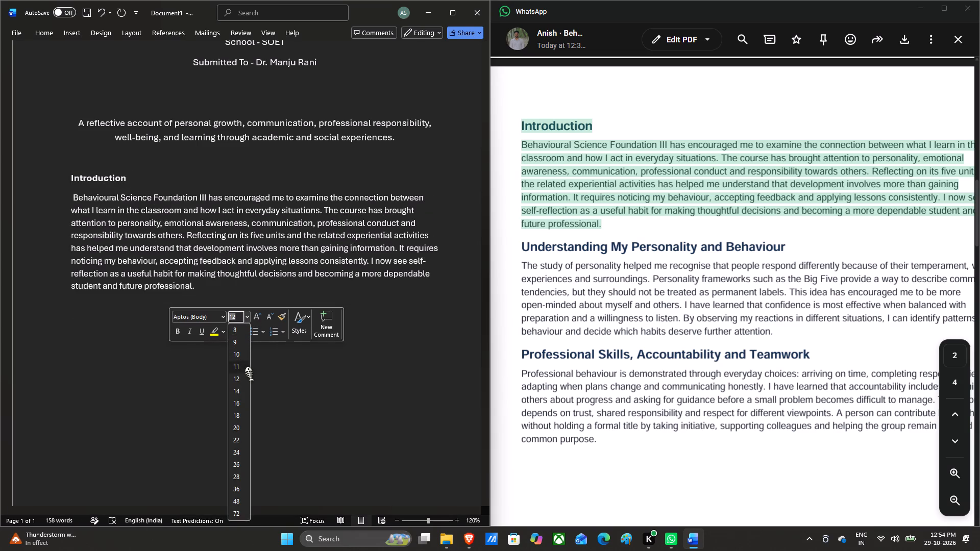
pyautogui.click(342, 374)
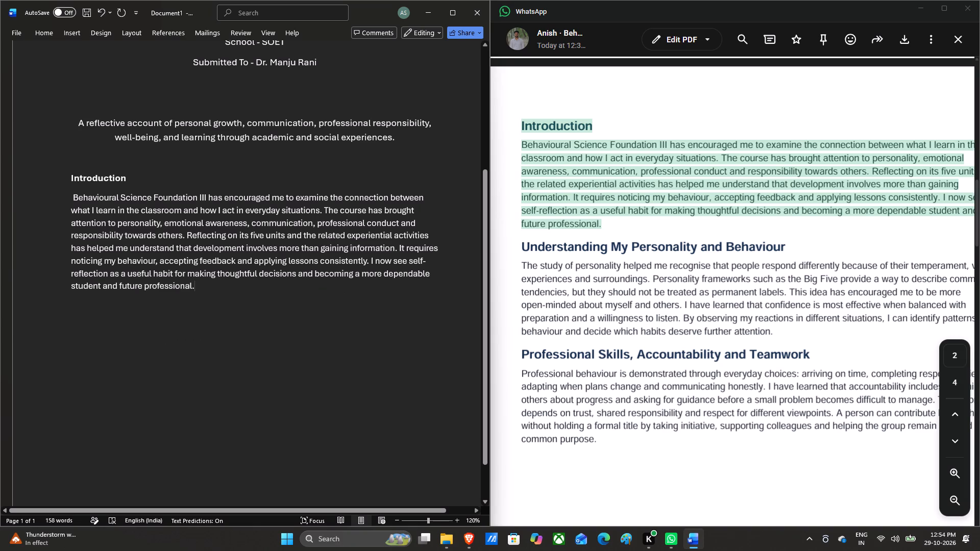
# Select the entire body paragraph below the Introduction heading.
pyautogui.moveTo(71, 199); pyautogui.dragTo(197, 285)
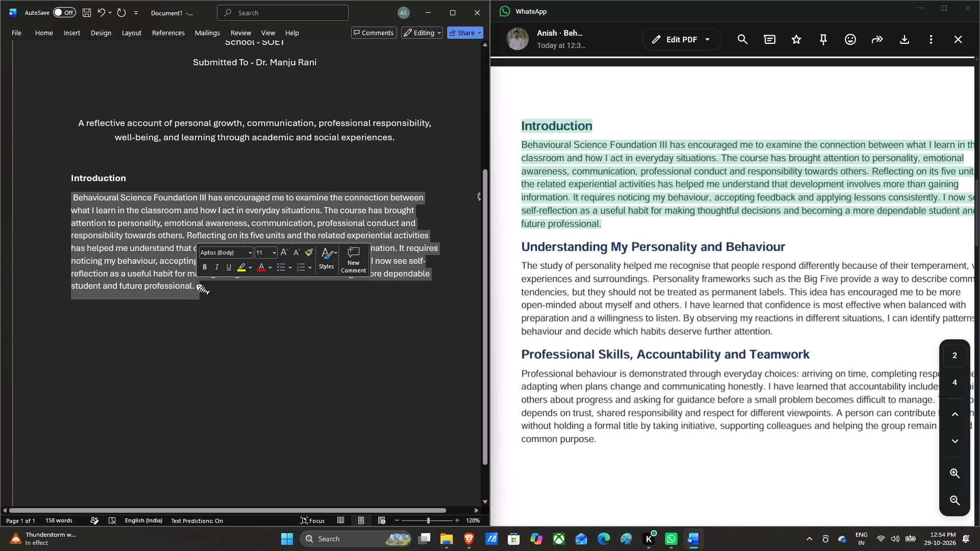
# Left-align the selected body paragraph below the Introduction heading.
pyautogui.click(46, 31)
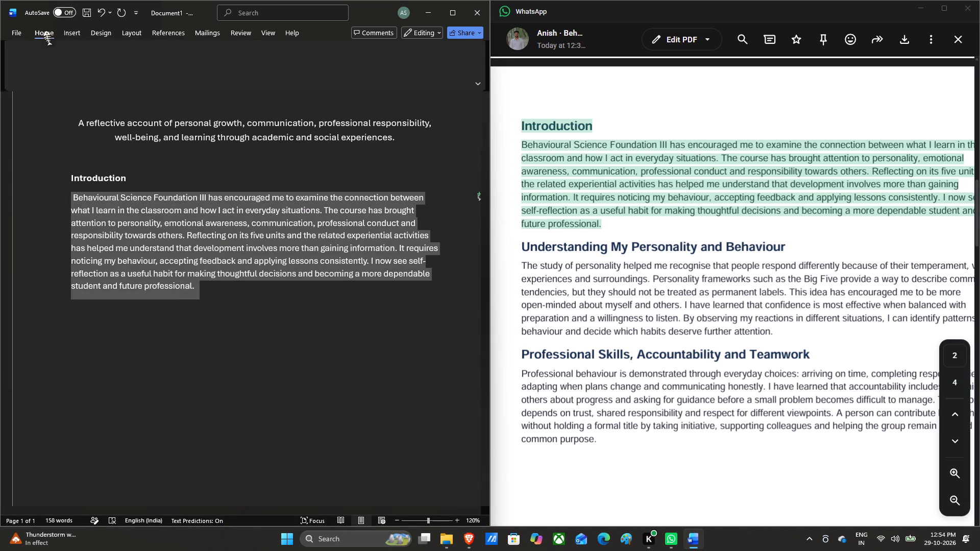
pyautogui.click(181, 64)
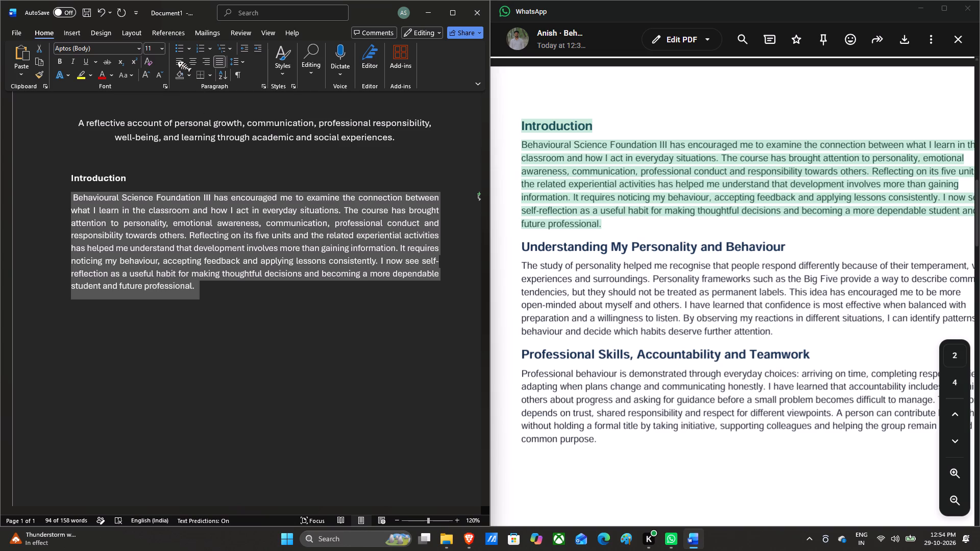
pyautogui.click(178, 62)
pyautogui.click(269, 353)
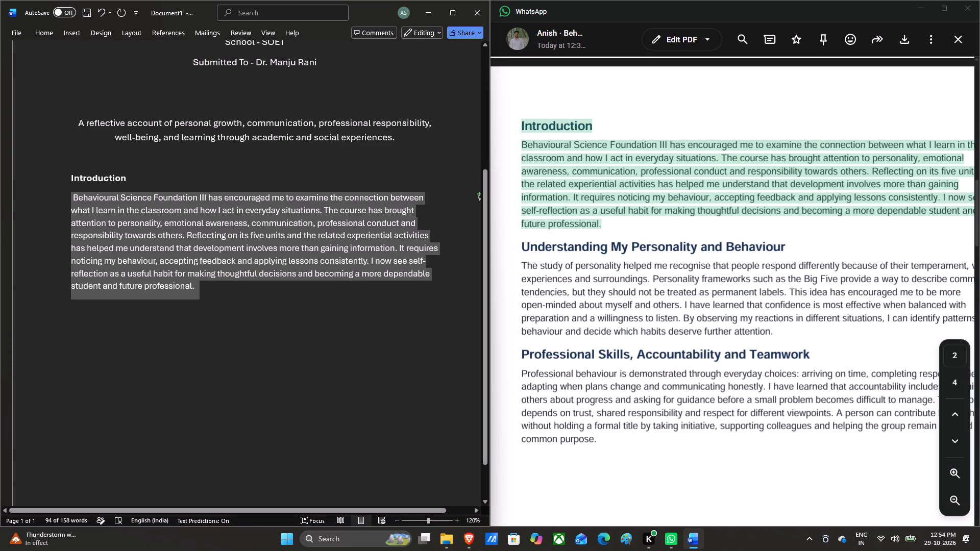
# Start a new empty paragraph directly below the Introduction body paragraph.
pyautogui.click(247, 316)
pyautogui.click(247, 316)
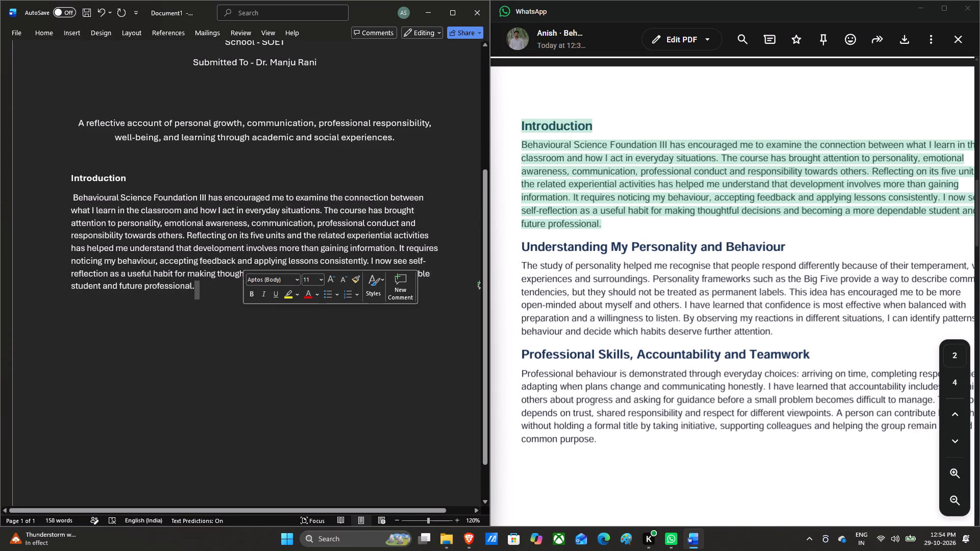
pyautogui.press('Return')
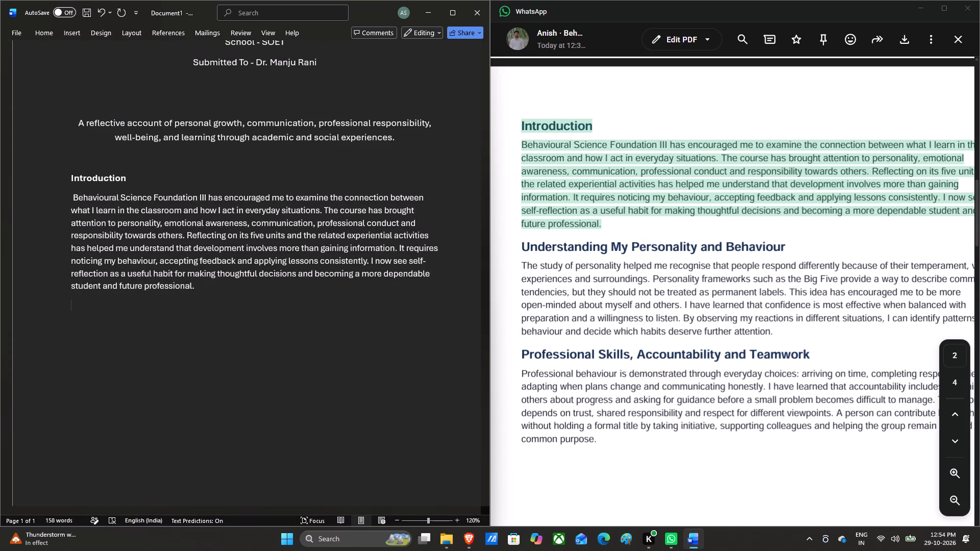
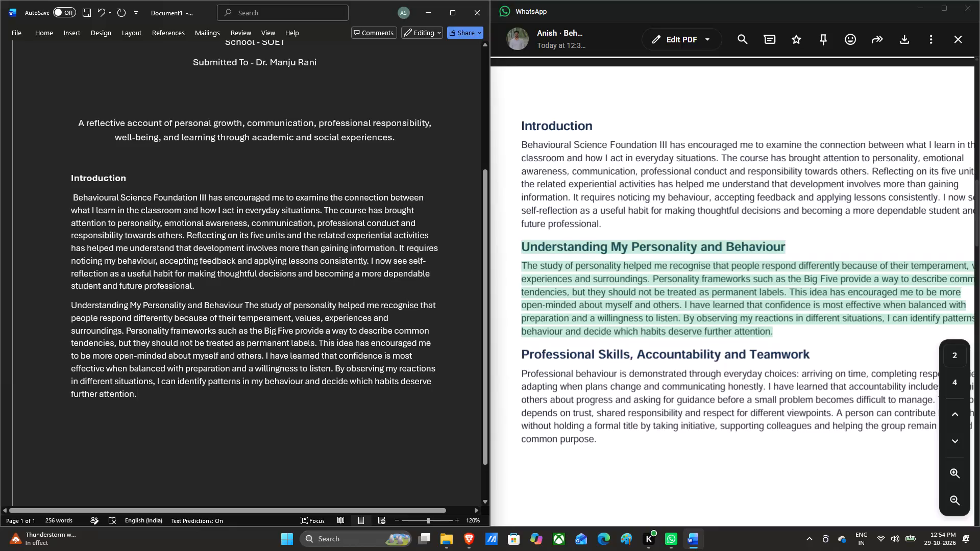
# Split "Understanding My Personality and Behaviour" onto its own line above its paragraph text and make that heading bold.
pyautogui.click(243, 304)
pyautogui.press('Return')
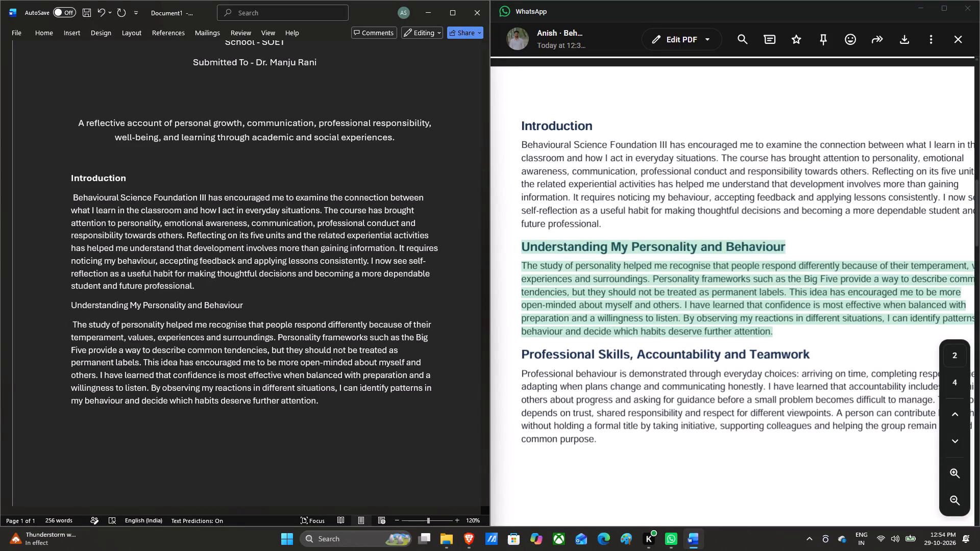
pyautogui.moveTo(249, 303); pyautogui.dragTo(61, 314)
pyautogui.click(67, 299)
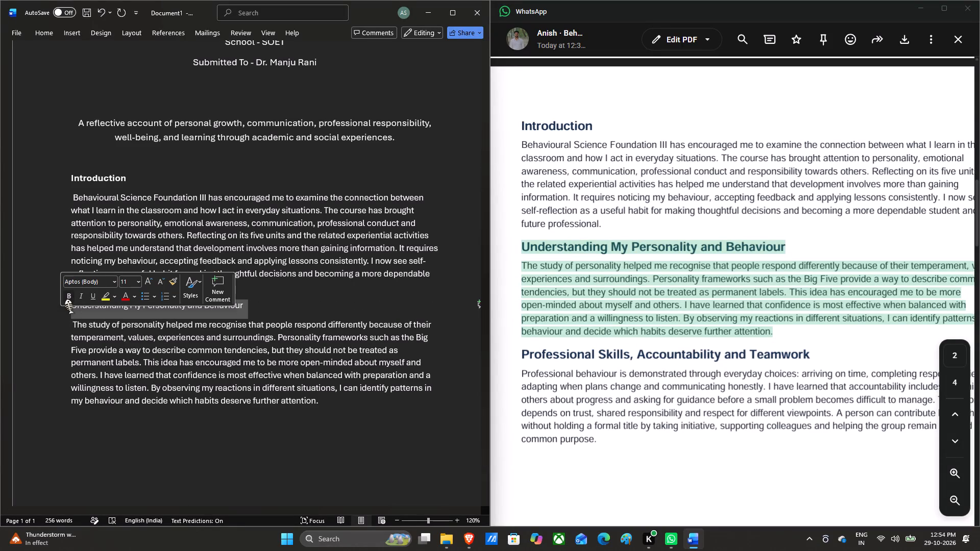
# Open the font size choices for the "Understanding My Personality and Behaviour" heading.
pyautogui.click(140, 284)
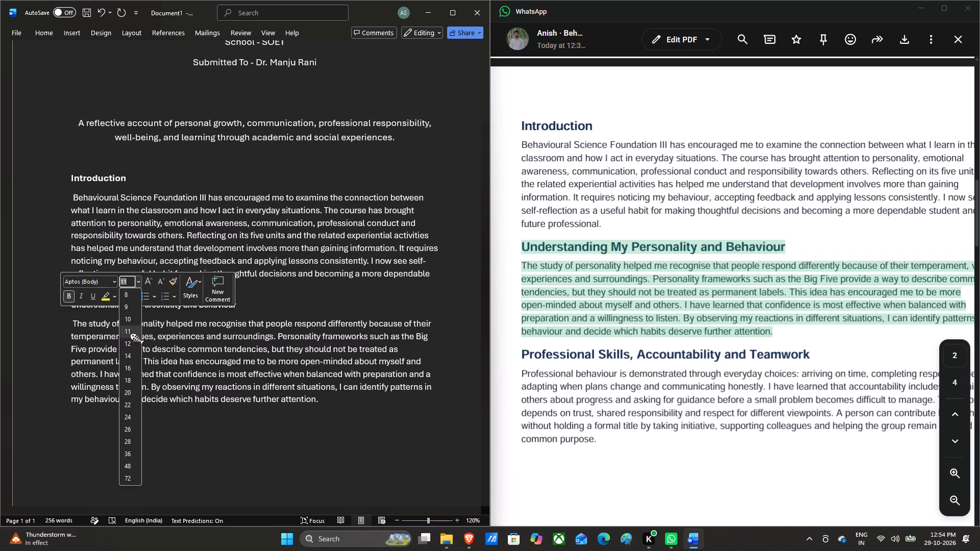
# Set the font size of the "Understanding My Personality and Behaviour" heading to 12.
pyautogui.click(132, 343)
# Start a new empty paragraph below the "Understanding My Personality and Behaviour" body text.
pyautogui.moveTo(72, 325); pyautogui.dragTo(335, 430)
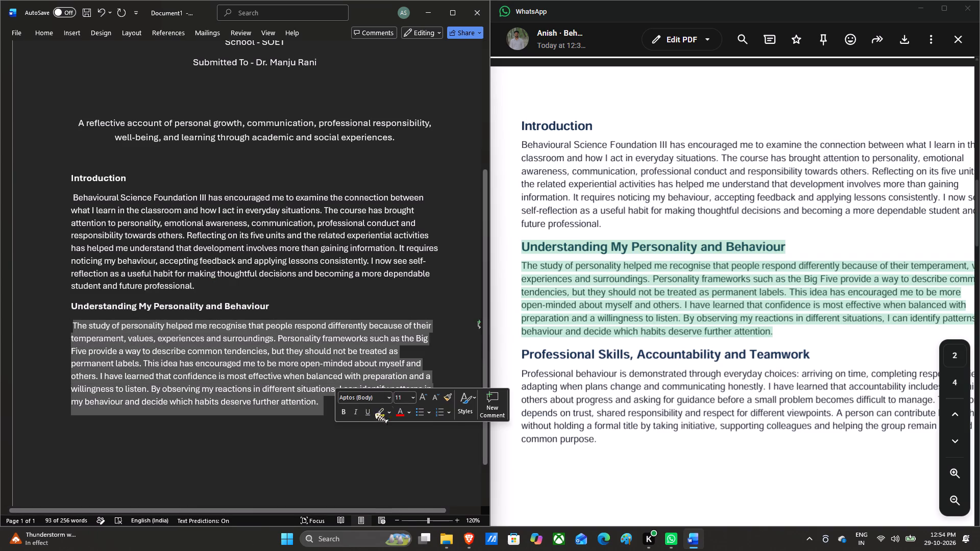
pyautogui.click(355, 484)
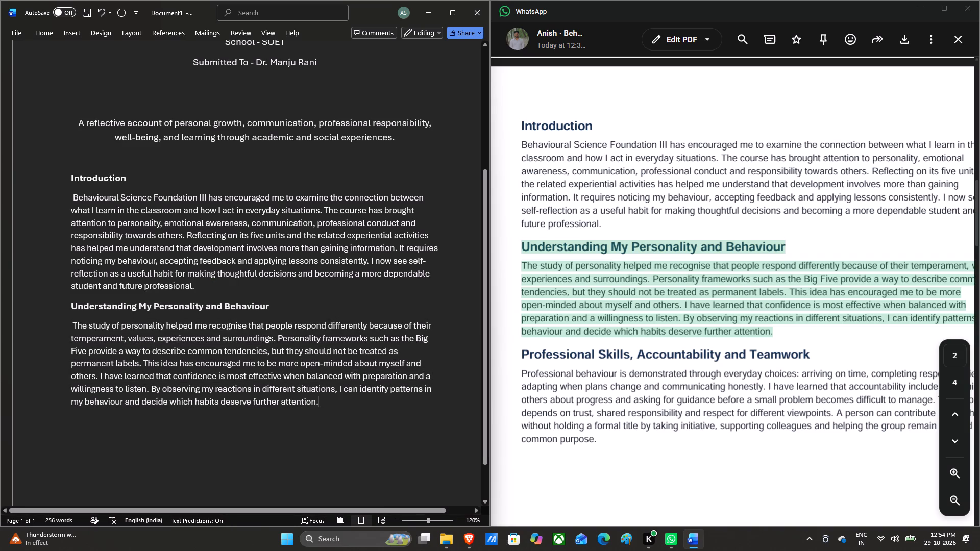
pyautogui.scroll(-3, 335, 416)
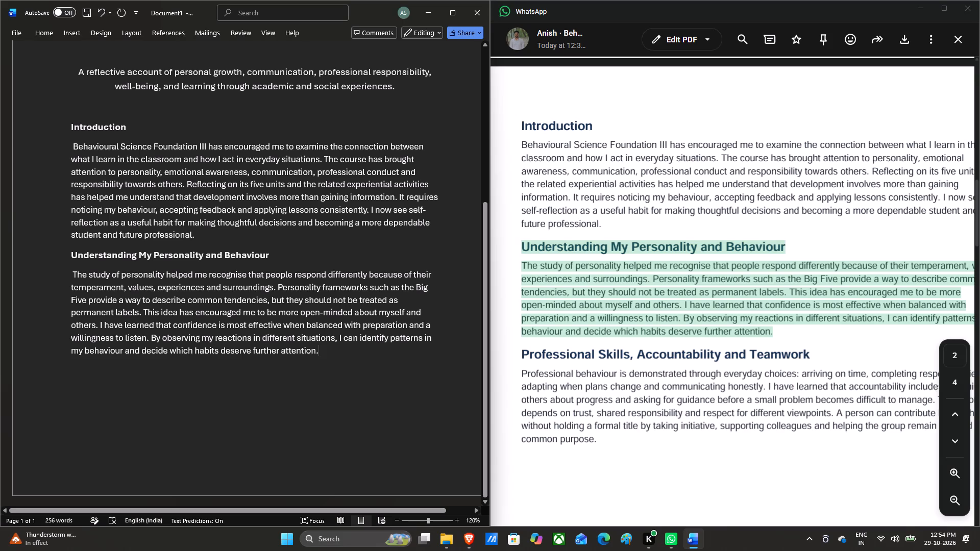
pyautogui.press('Return')
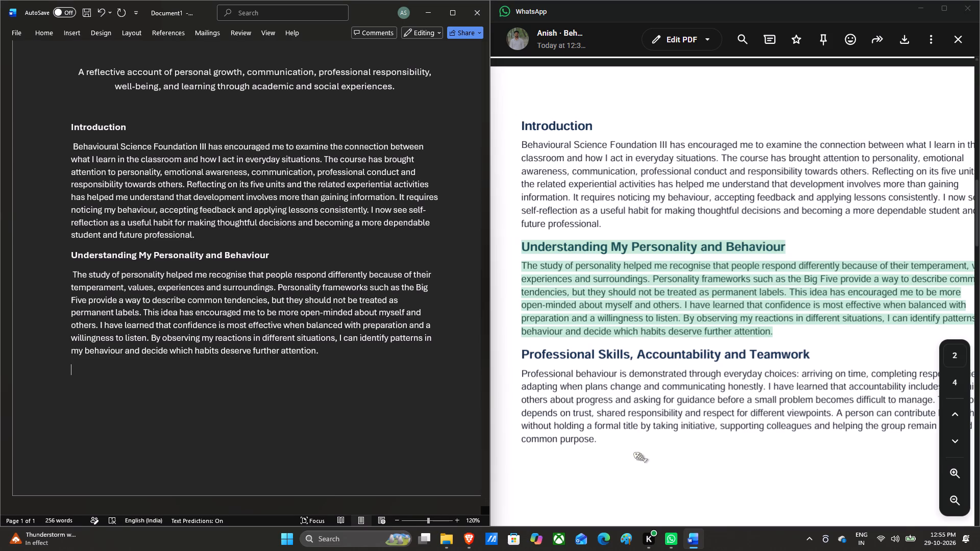
# Look through the original PDF in WhatsApp for the sections that follow "Understanding My Personality and Behaviour".
pyautogui.scroll(-4, 634, 453)
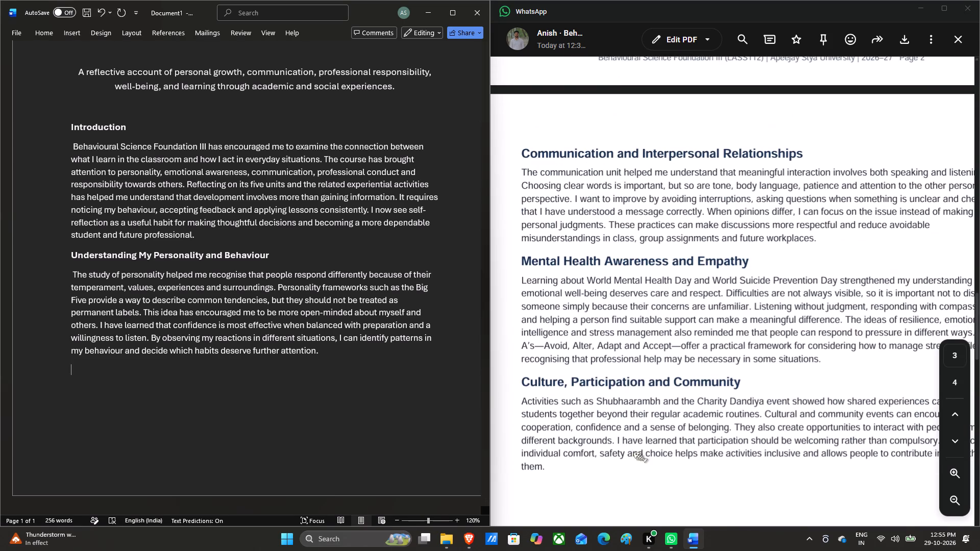
pyautogui.scroll(-2, 634, 453)
pyautogui.scroll(4, 634, 453)
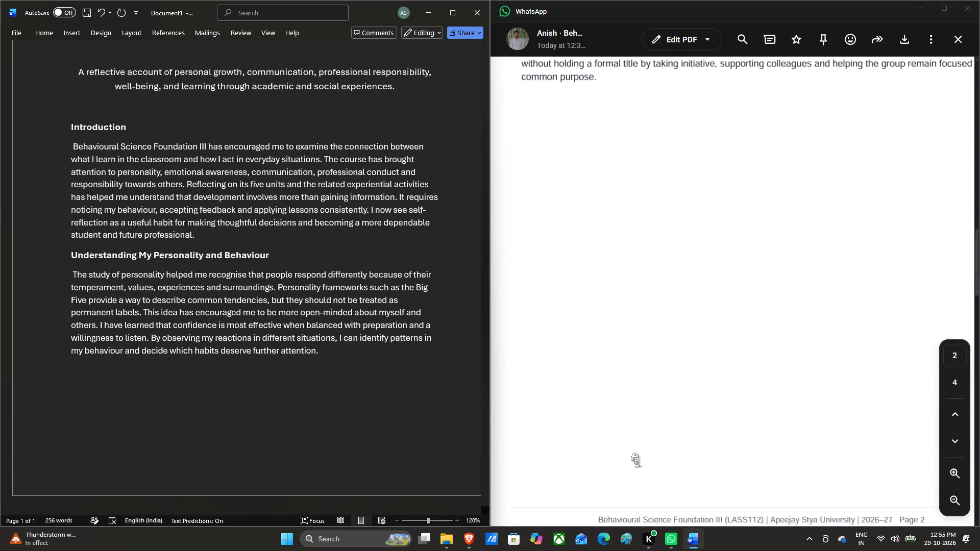
pyautogui.scroll(2, 634, 453)
pyautogui.scroll(-4, 634, 453)
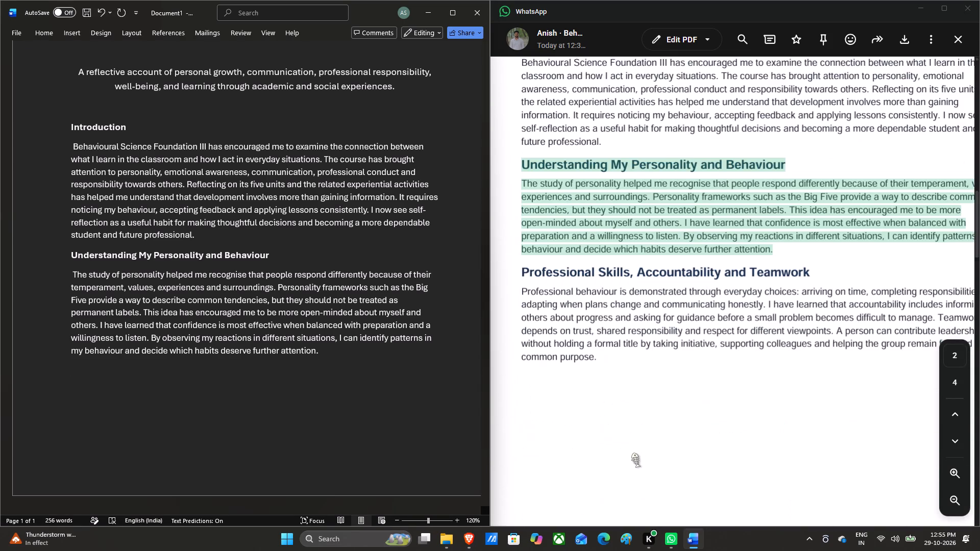
pyautogui.scroll(-1, 634, 453)
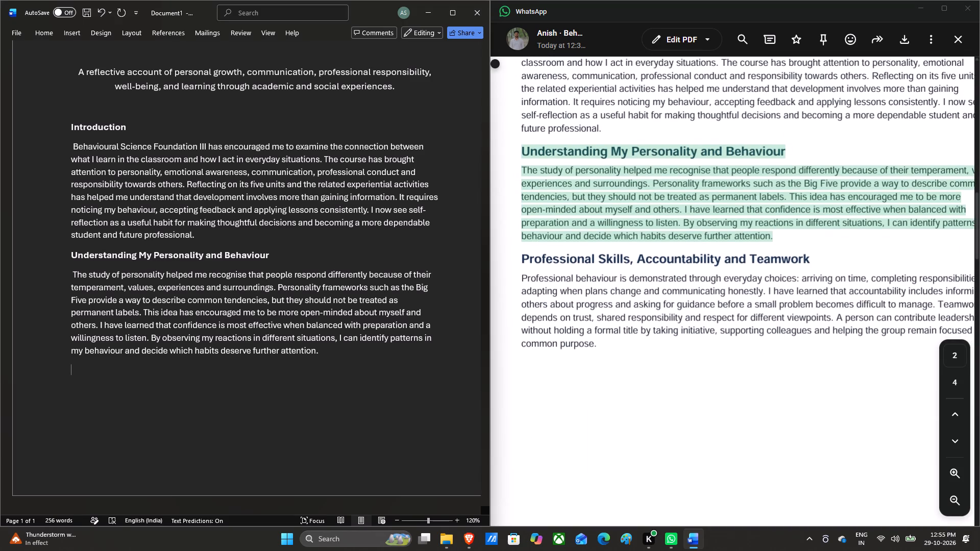
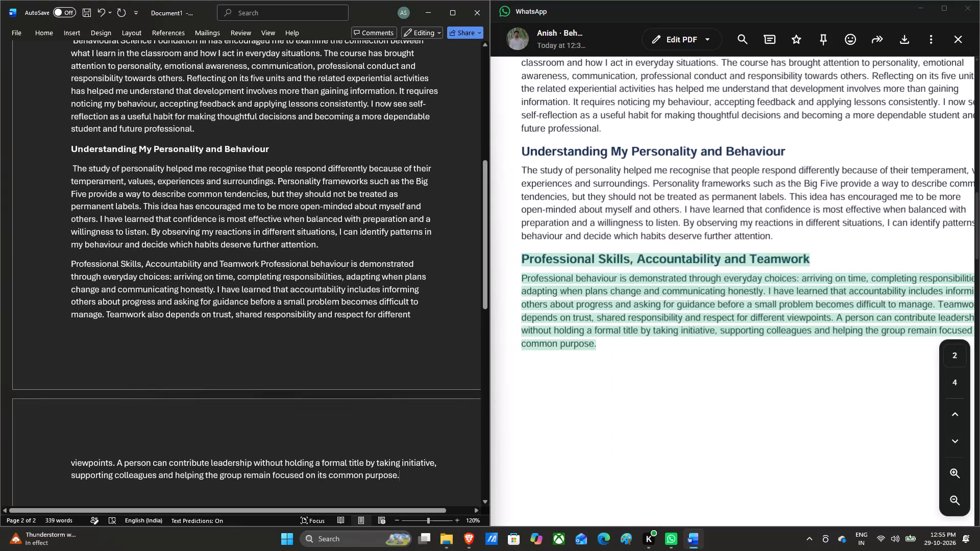
# Split the "Professional Skills, Accountability and Teamwork" heading from its body text so it stands as its own paragraph.
pyautogui.click(261, 263)
pyautogui.press('Return')
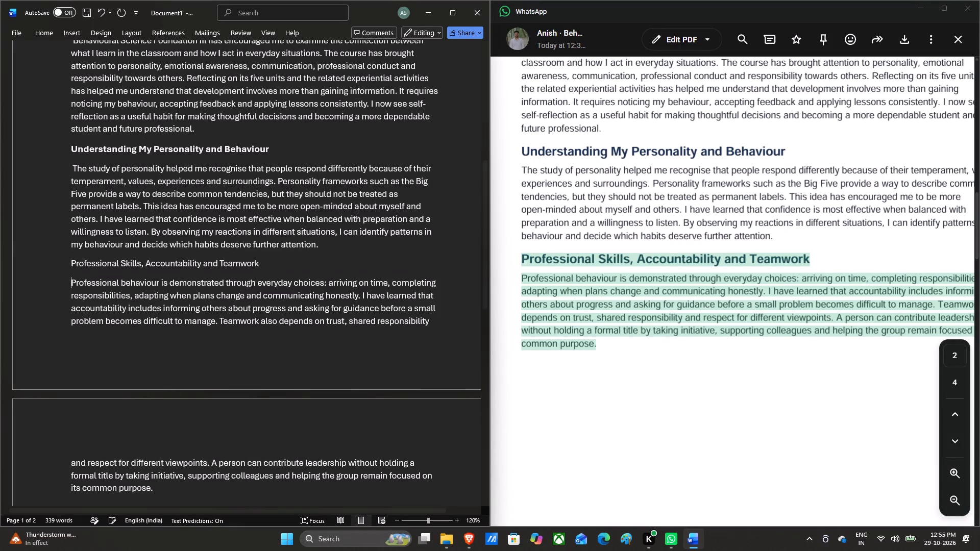
# Insert four empty paragraphs above the "Professional Skills, Accountability and Teamwork" heading so the whole section starts on page 2.
pyautogui.press('Up')
pyautogui.press('Return')
pyautogui.press('Return')
pyautogui.press('Return')
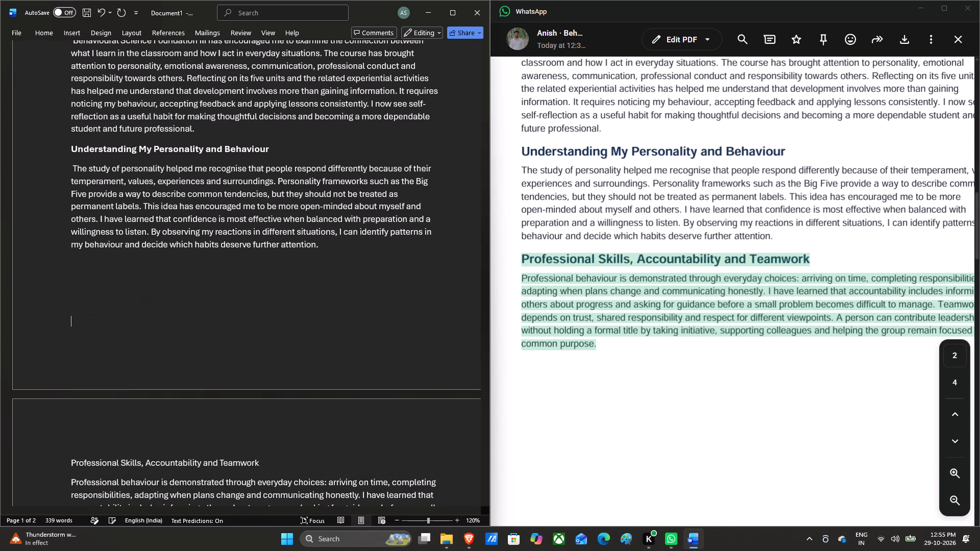
pyautogui.press('Return')
# Make the "Professional Skills, Accountability and Teamwork" heading bold and set its font size to 12.
pyautogui.scroll(-2, 313, 288)
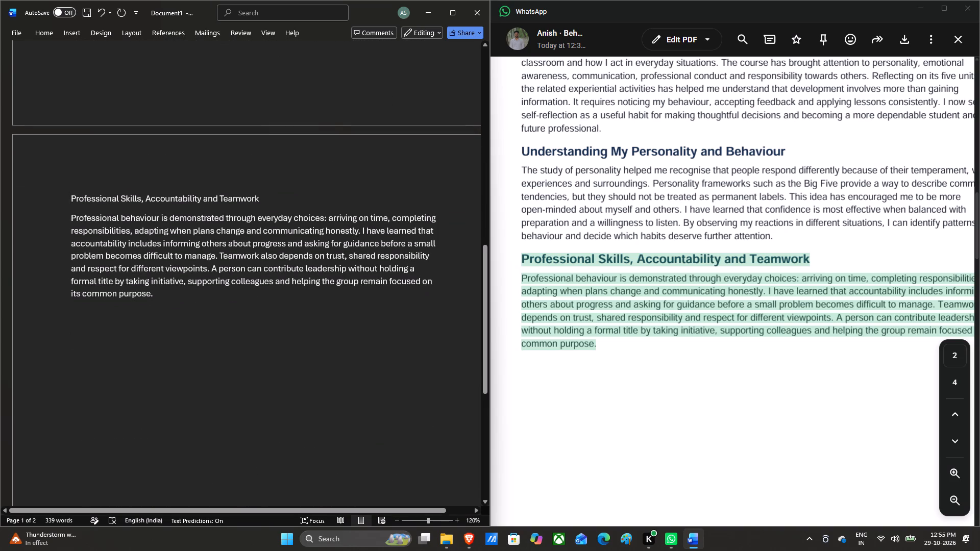
pyautogui.moveTo(263, 200); pyautogui.dragTo(96, 206)
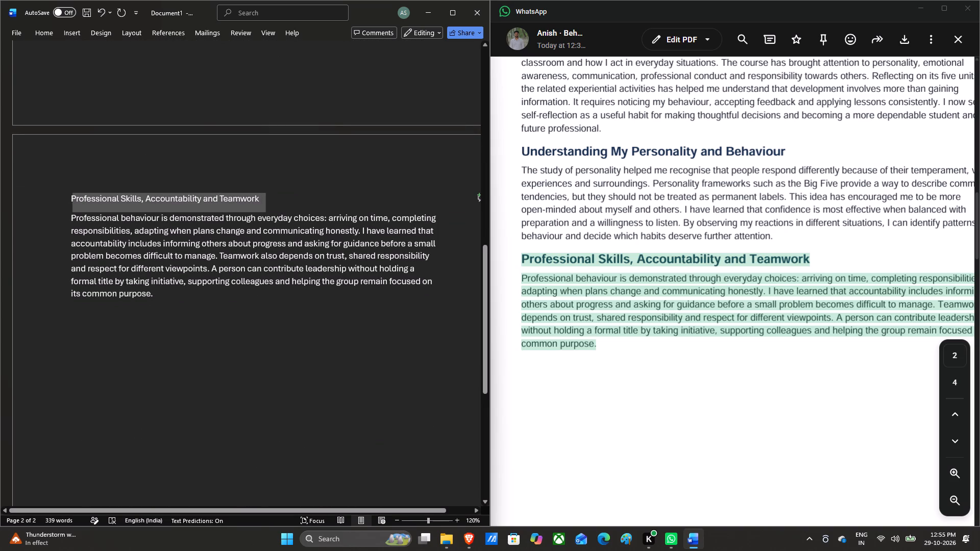
pyautogui.moveTo(96, 206); pyautogui.dragTo(95, 206)
pyautogui.click(103, 190)
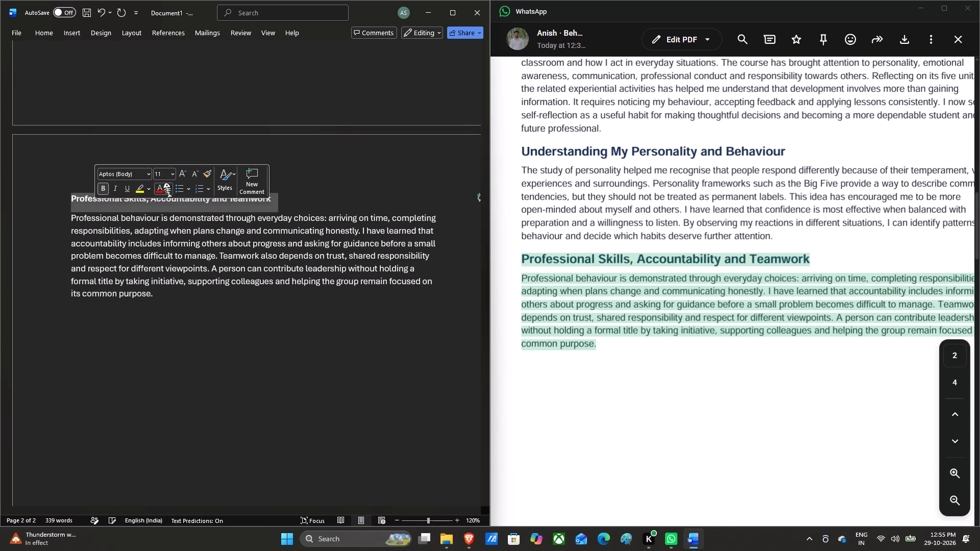
pyautogui.click(172, 172)
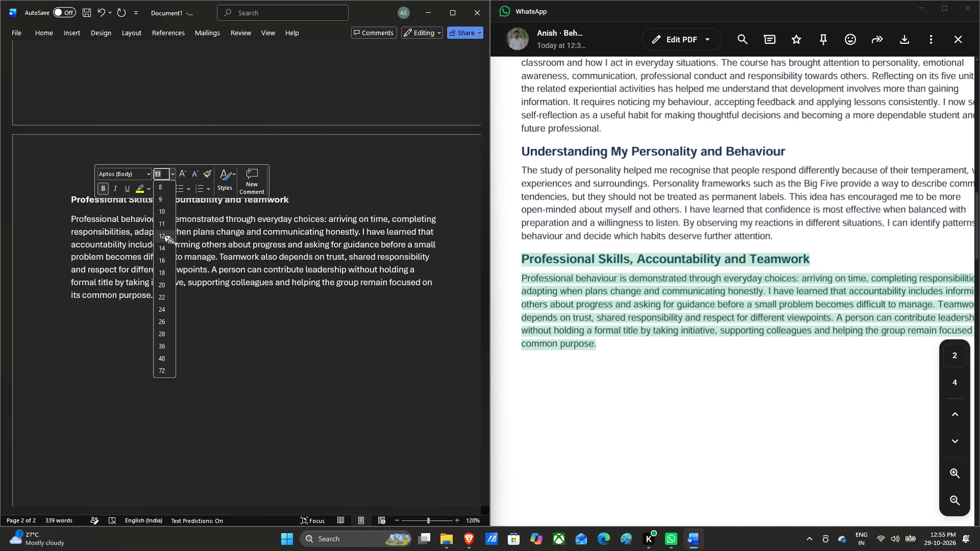
pyautogui.click(165, 236)
# Start a new empty paragraph below the "Professional Skills, Accountability and Teamwork" body text.
pyautogui.moveTo(199, 340); pyautogui.dragTo(162, 303)
pyautogui.moveTo(162, 303); pyautogui.dragTo(157, 299)
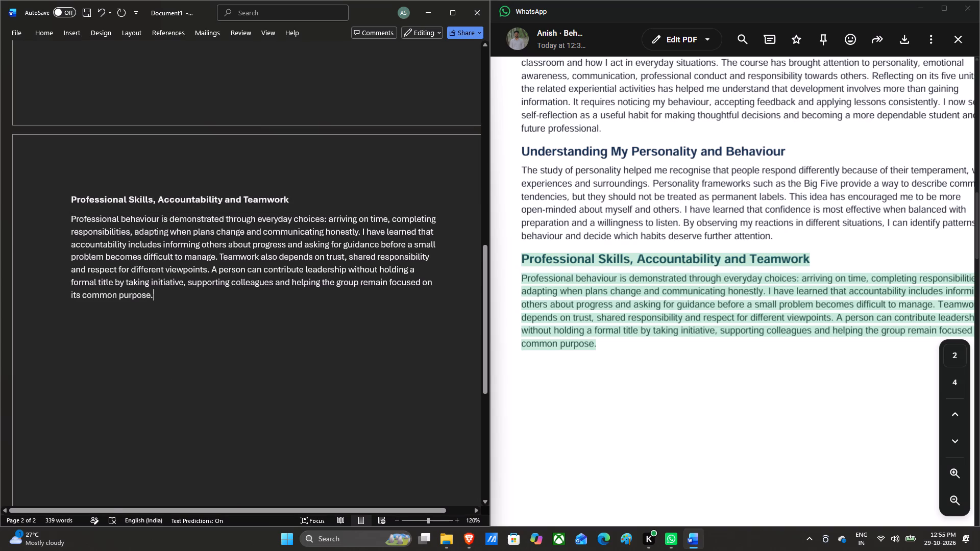
pyautogui.moveTo(157, 299); pyautogui.dragTo(75, 222)
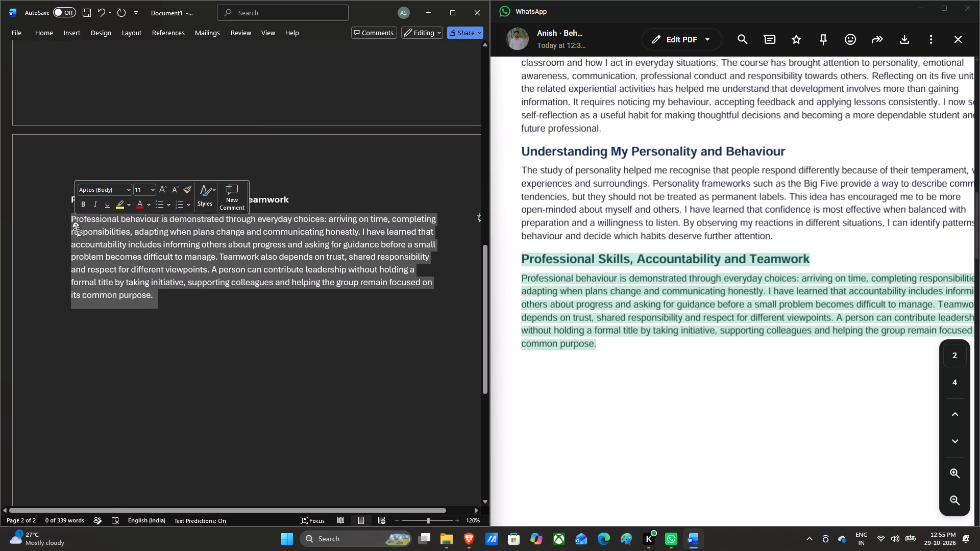
pyautogui.click(216, 299)
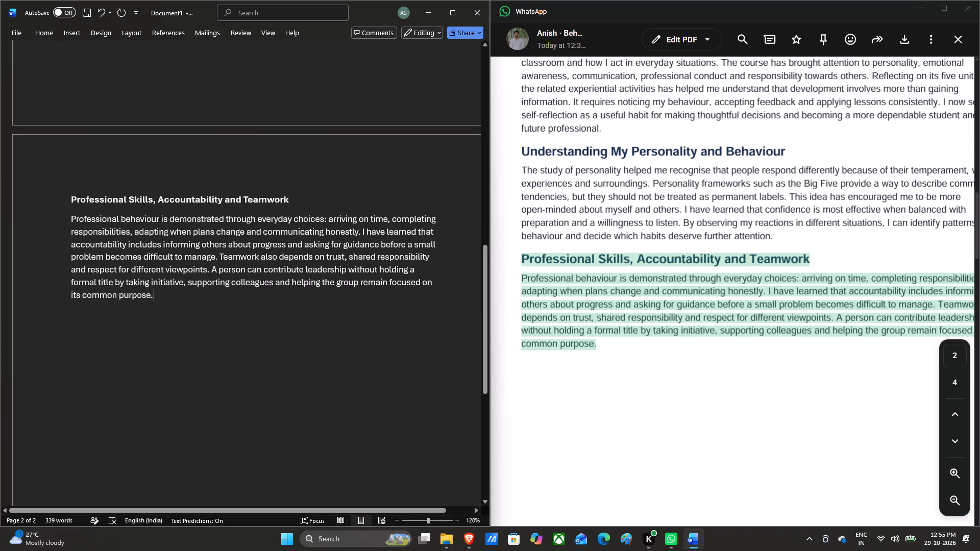
pyautogui.press('Return')
pyautogui.scroll(-1, 187, 307)
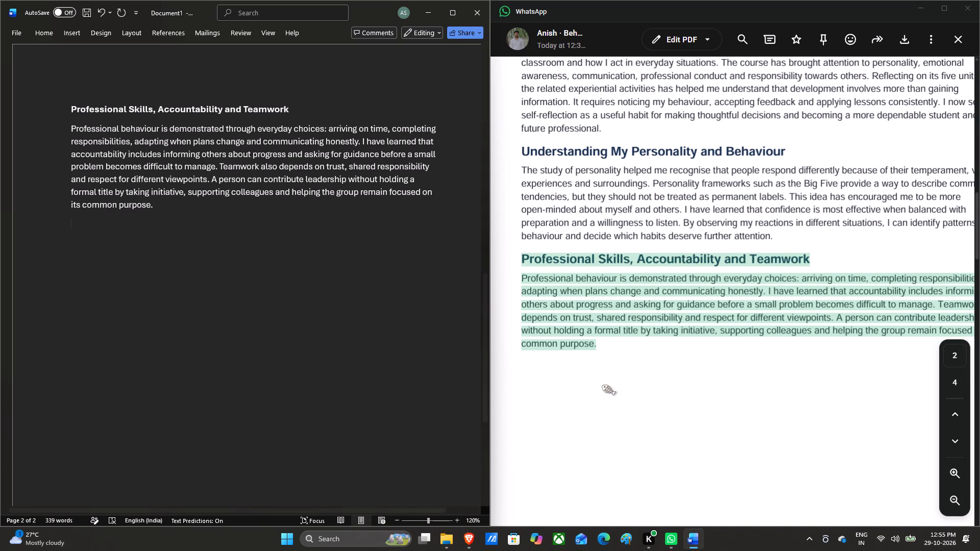
# Find the section that follows "Professional Skills, Accountability and Teamwork" in the original PDF in WhatsApp.
pyautogui.scroll(-2, 620, 394)
pyautogui.scroll(1, 620, 394)
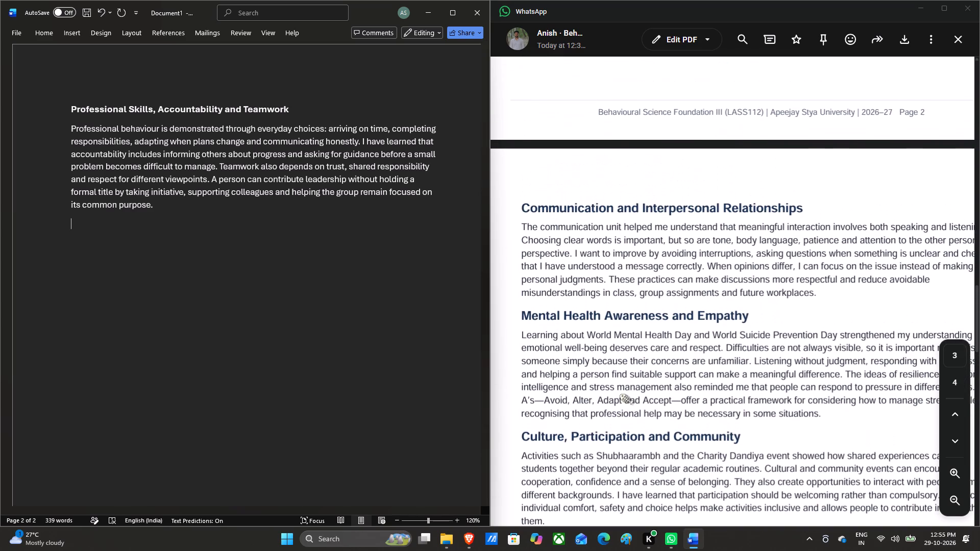
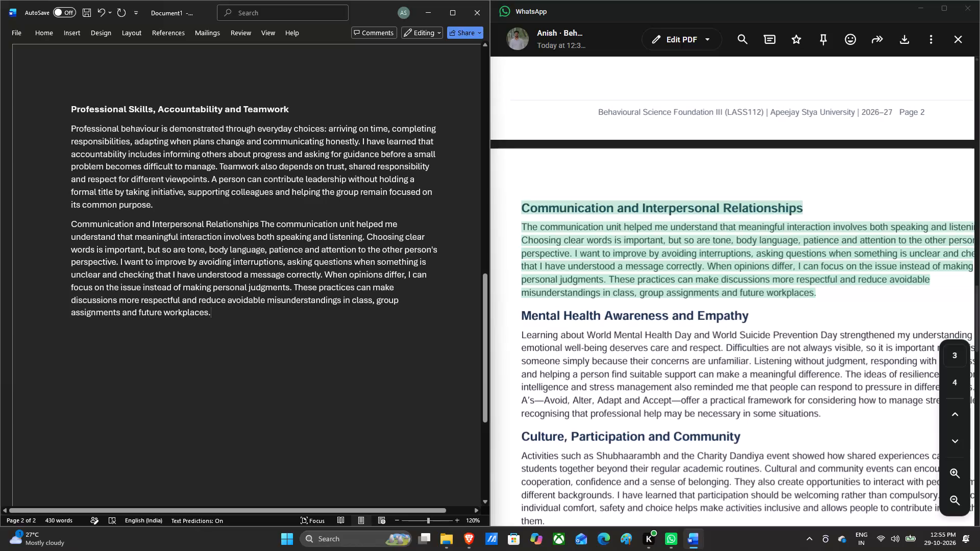
# Put the "Communication and Interpersonal Relationships" heading in its own paragraph, separate from the body text that begins "The communication unit".
pyautogui.press('Return')
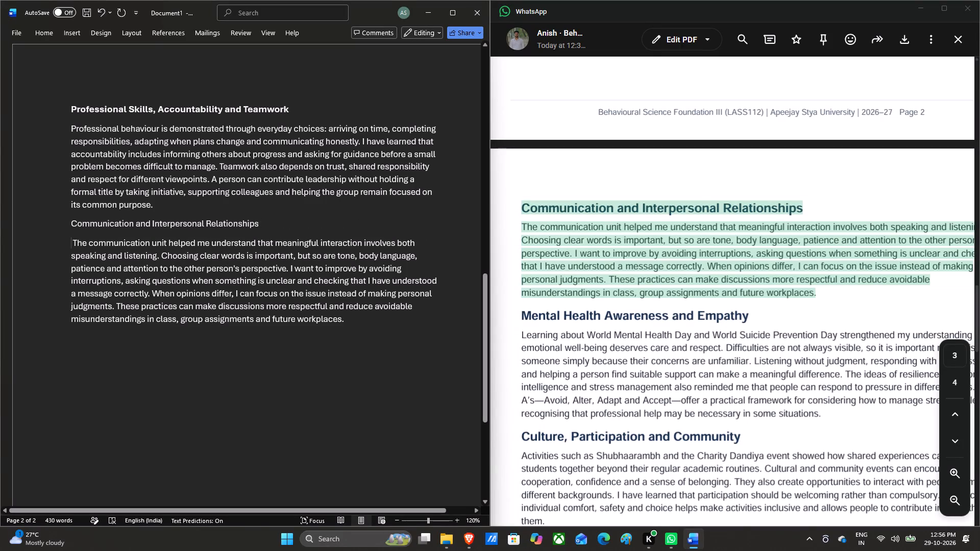
# Select the whole "Communication and Interpersonal Relationships" heading for formatting.
pyautogui.moveTo(266, 222); pyautogui.dragTo(36, 228)
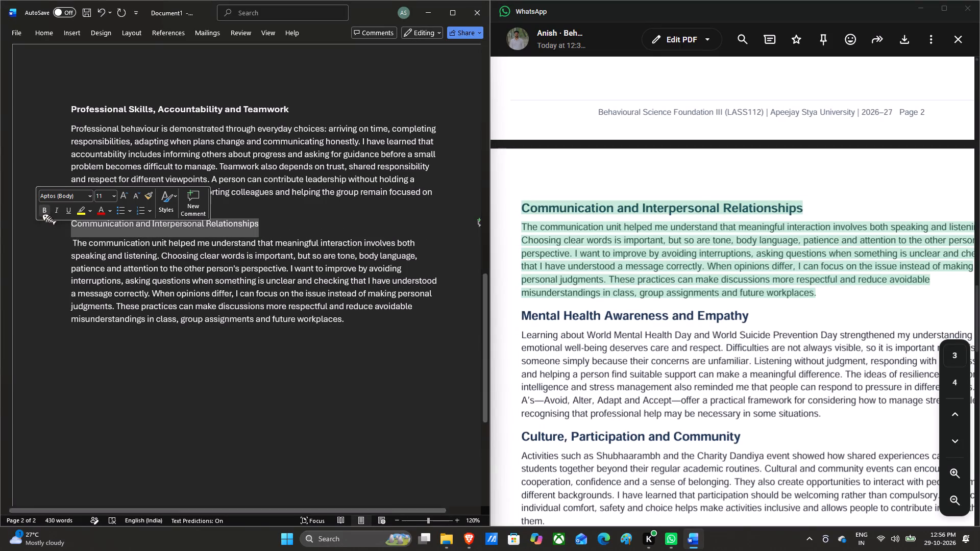
# Make the "Communication and Interpersonal Relationships" heading bold and enlarge its font to match the "Professional Skills, Accountability and Teamwork" heading.
pyautogui.click(43, 212)
pyautogui.moveTo(114, 195); pyautogui.dragTo(105, 256)
pyautogui.click(105, 256)
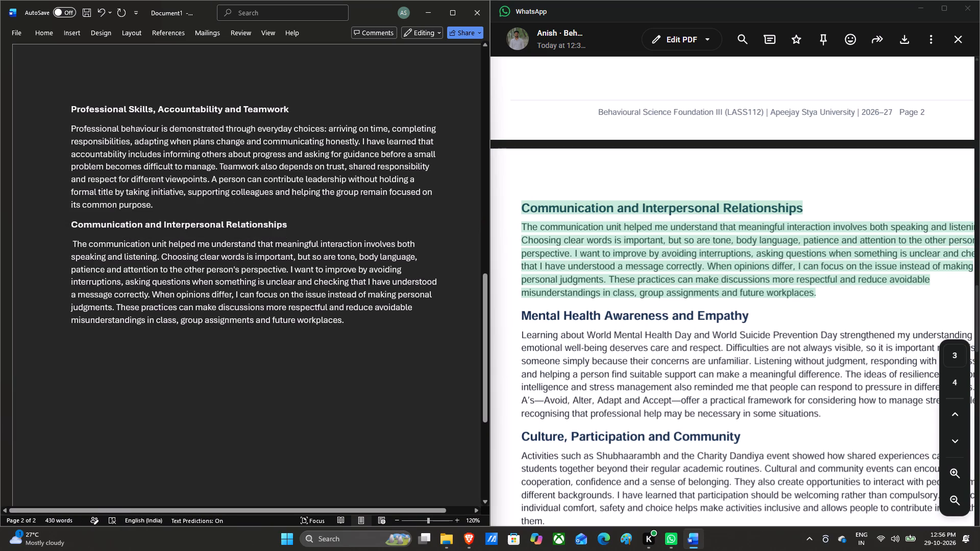
pyautogui.moveTo(289, 224); pyautogui.dragTo(56, 226)
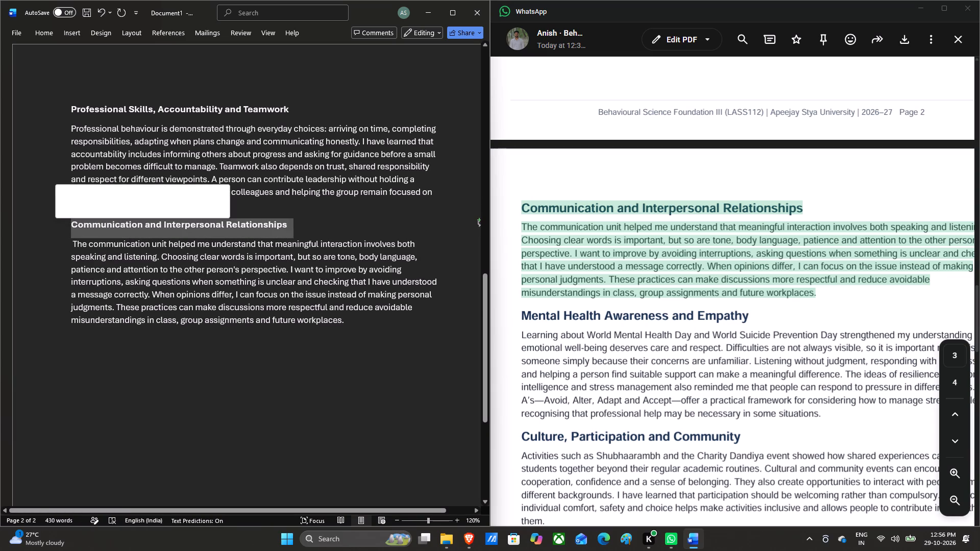
pyautogui.click(149, 343)
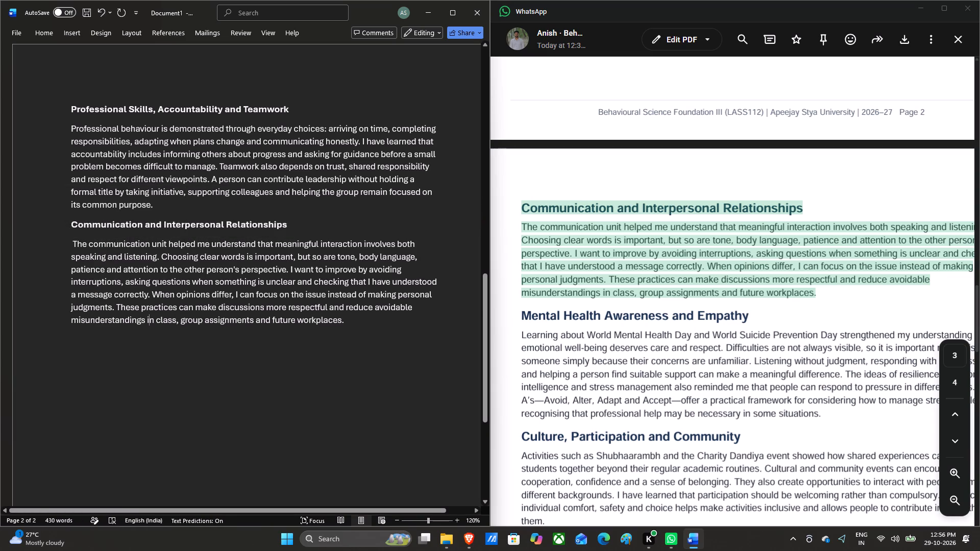
# Start a new empty paragraph below the "Communication and Interpersonal Relationships" body text, after "future workplaces.".
pyautogui.click(346, 320)
pyautogui.press('Return')
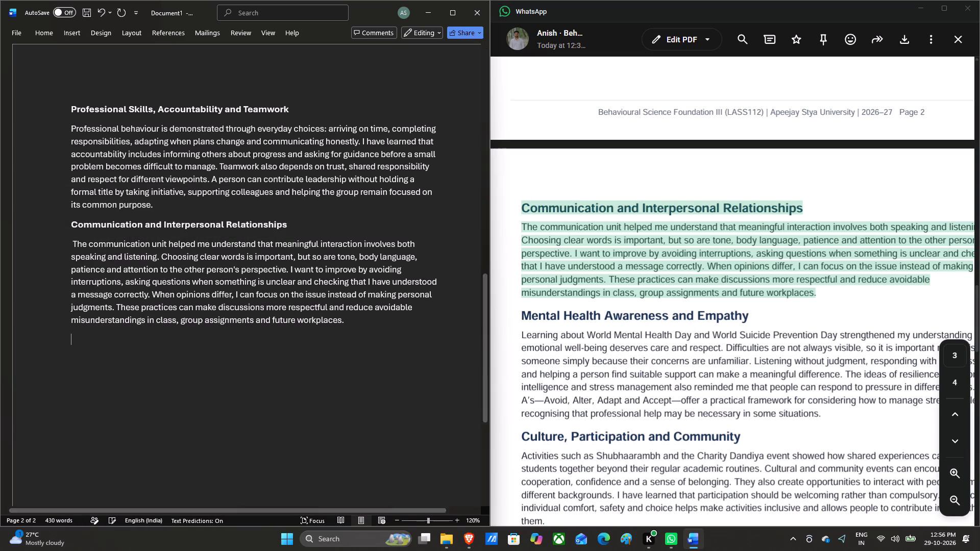
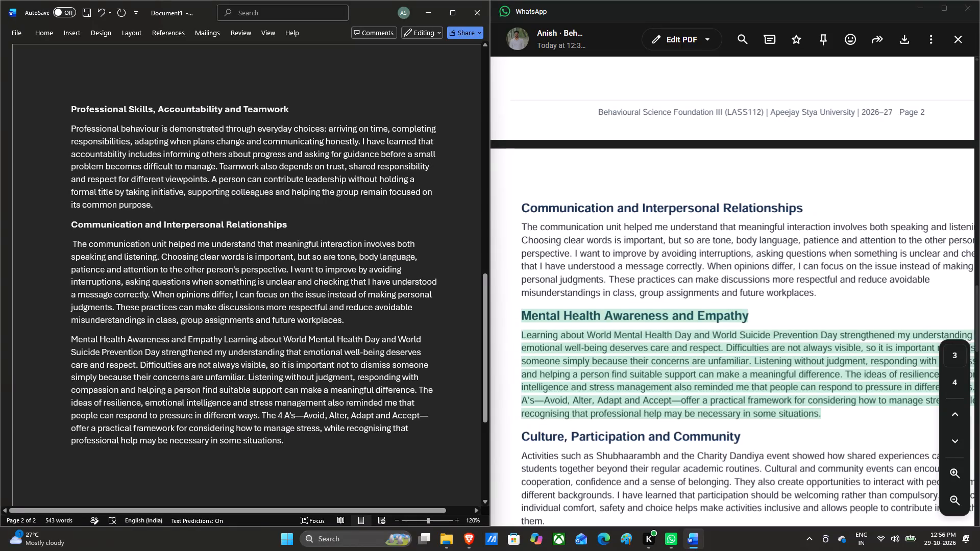
# Put the "Mental Health Awareness and Empathy" heading in its own paragraph, separate from the body text that begins "Learning about World Mental Health Day".
pyautogui.click(224, 340)
pyautogui.press('Return')
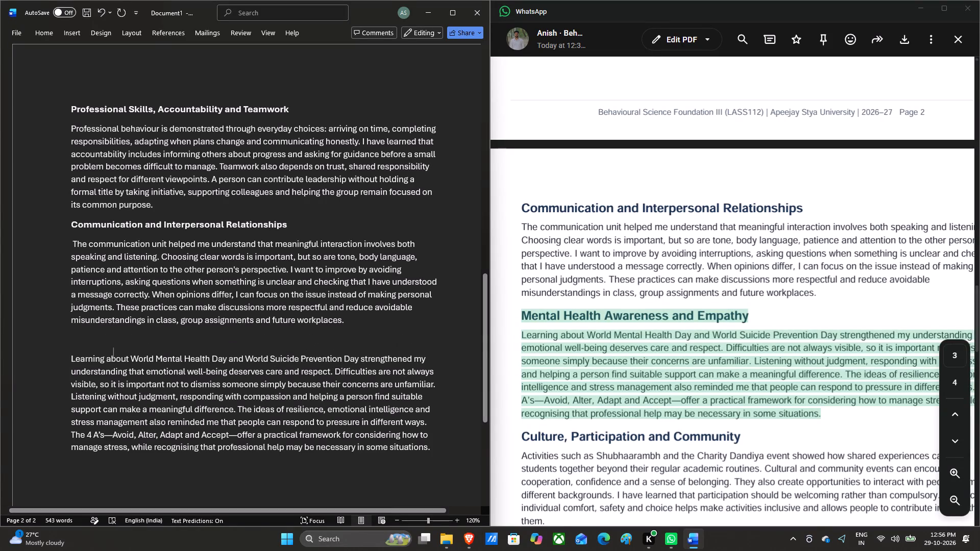
# Format the whole "Mental Health Awareness and Empathy" heading as bold with font size 12.
pyautogui.moveTo(224, 339); pyautogui.dragTo(126, 337)
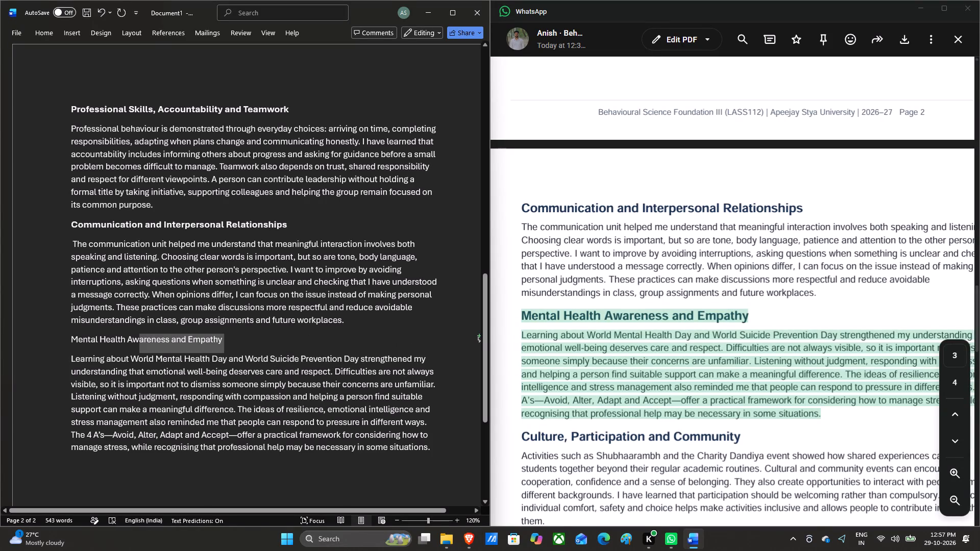
pyautogui.moveTo(126, 337); pyautogui.dragTo(67, 339)
pyautogui.click(73, 325)
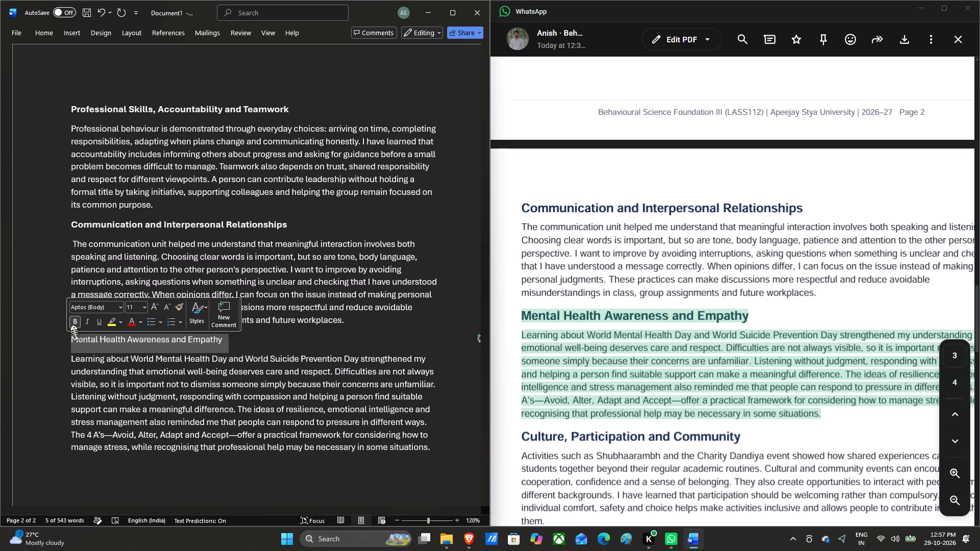
pyautogui.click(142, 309)
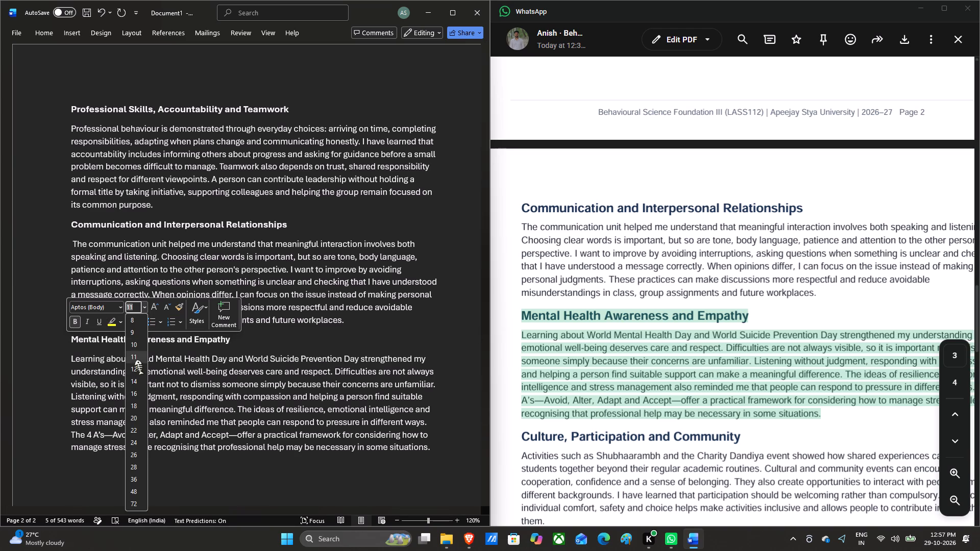
pyautogui.click(138, 366)
# Start a new empty paragraph below the "Mental Health Awareness and Empathy" body text.
pyautogui.scroll(-1, 182, 448)
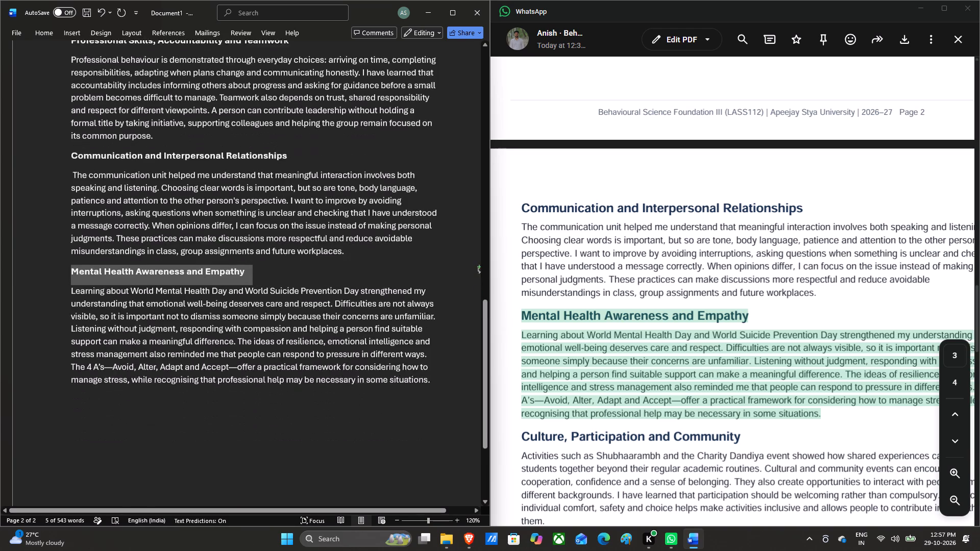
pyautogui.scroll(-1, 182, 448)
pyautogui.click(182, 448)
pyautogui.scroll(-1, 182, 448)
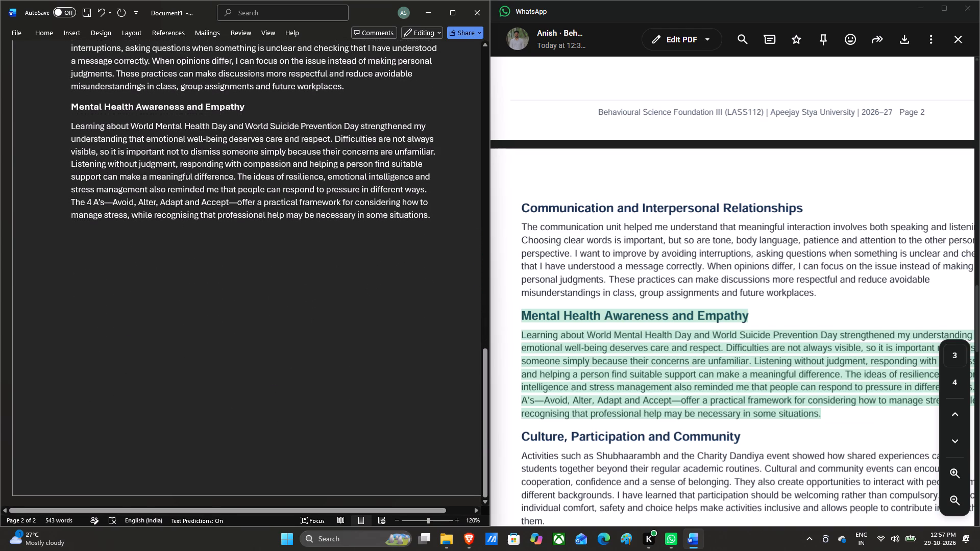
pyautogui.click(446, 211)
pyautogui.press('Return')
# Find the "Culture, Participation and Community" section in the original PDF in WhatsApp.
pyautogui.scroll(-2, 685, 253)
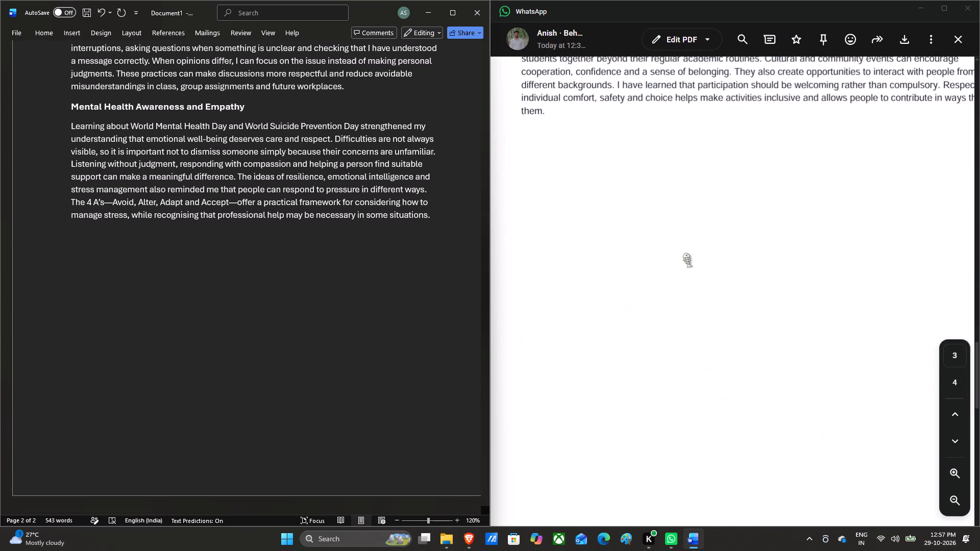
pyautogui.scroll(2, 685, 253)
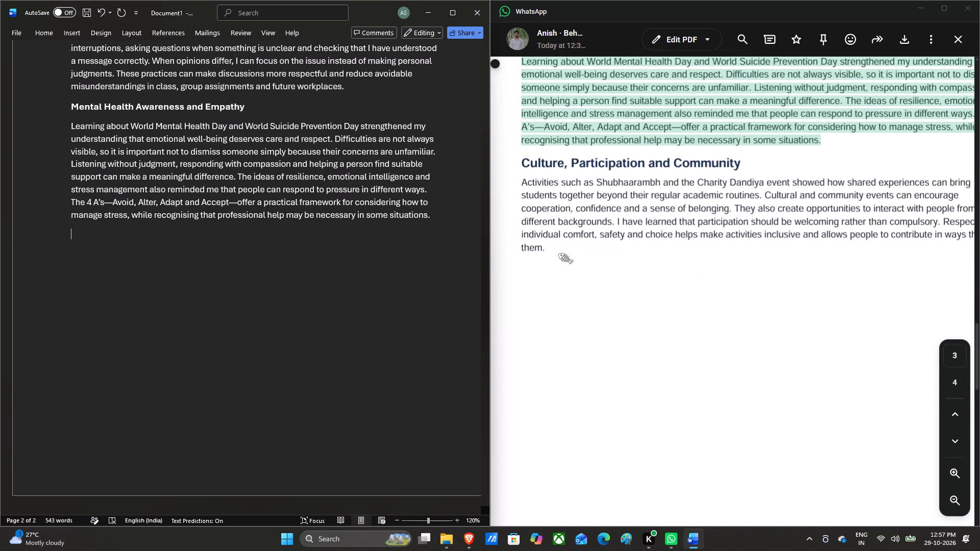
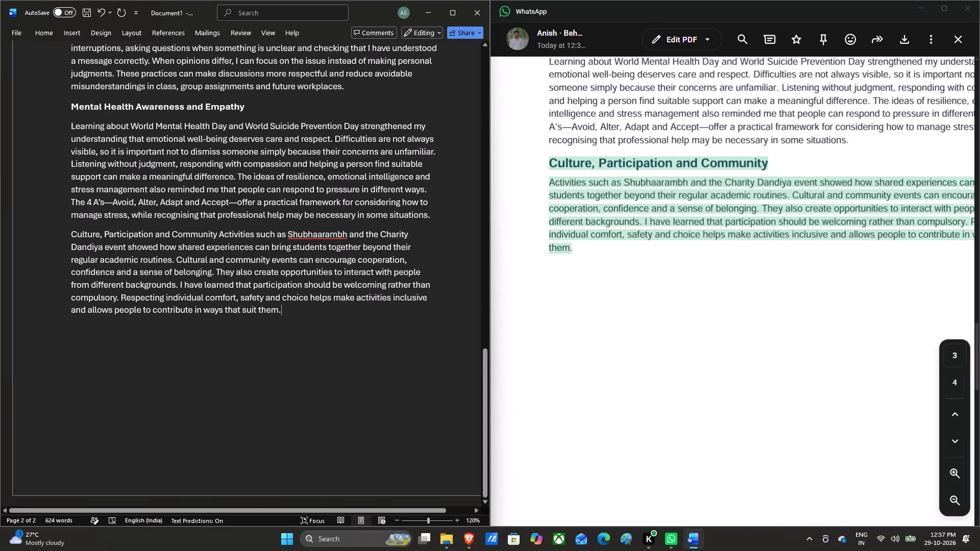
# Put the "Culture, Participation and Community" heading in its own paragraph, separate from the body text beginning "Activities such as".
pyautogui.click(217, 234)
pyautogui.press('Right')
pyautogui.press('Return')
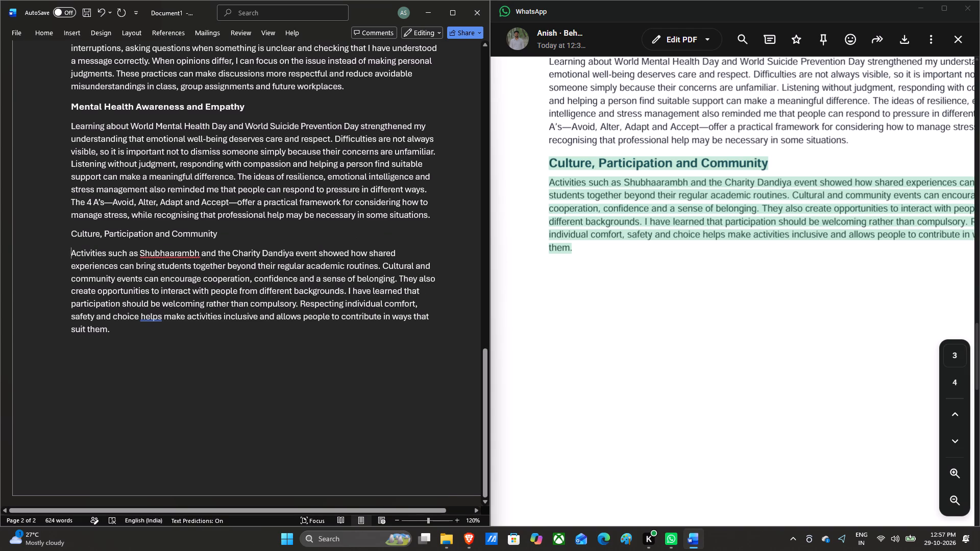
# Format the "Culture, Participation and Community" heading as bold at font size 12.
pyautogui.moveTo(222, 235); pyautogui.dragTo(72, 236)
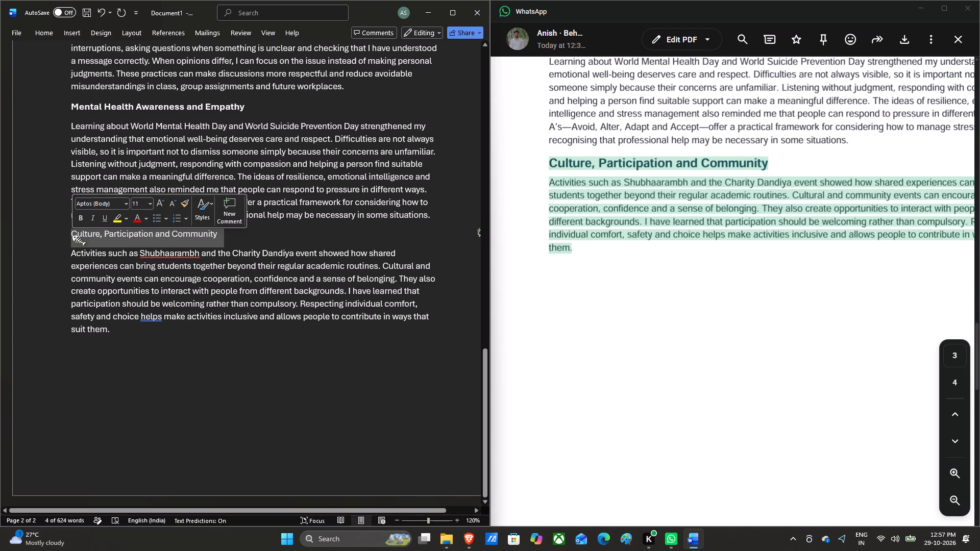
pyautogui.click(78, 218)
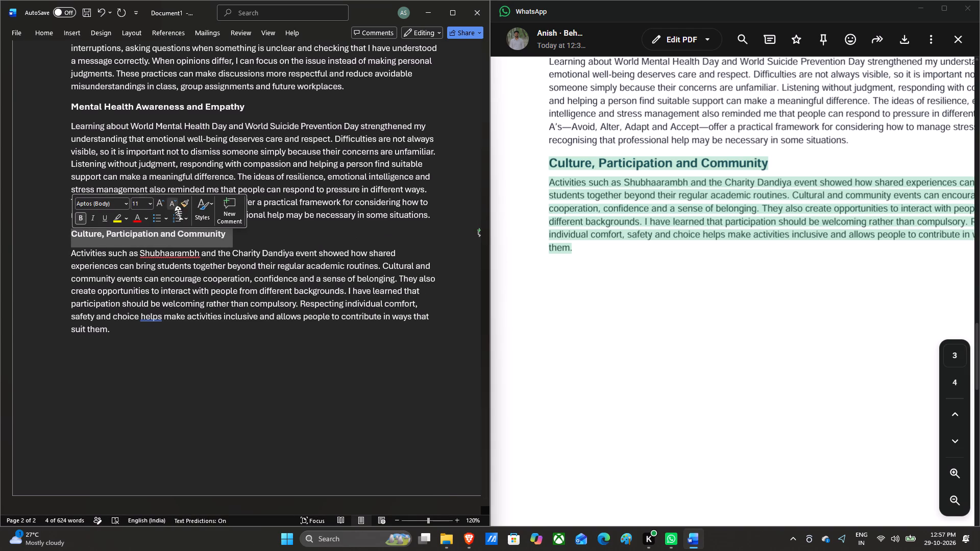
pyautogui.click(150, 200)
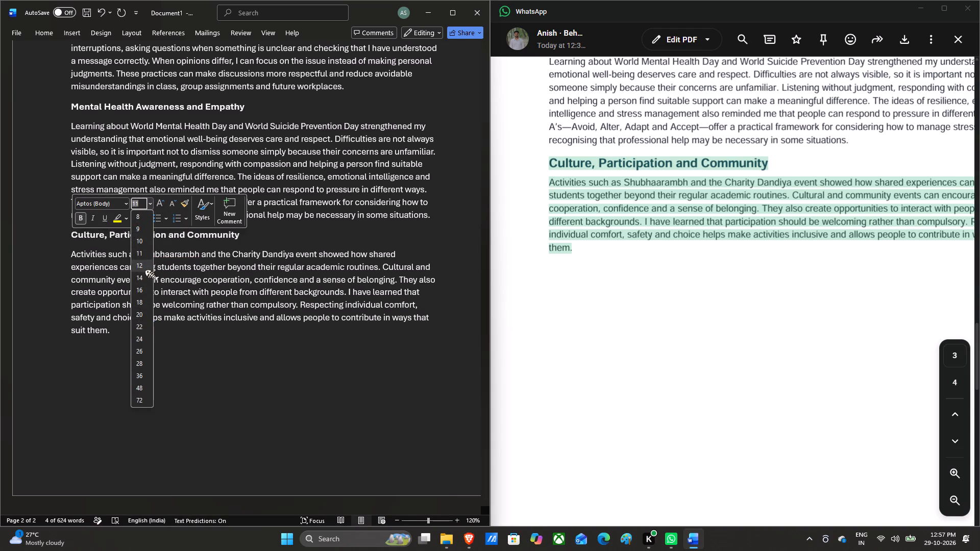
pyautogui.click(145, 270)
pyautogui.click(141, 336)
pyautogui.scroll(-1, 141, 336)
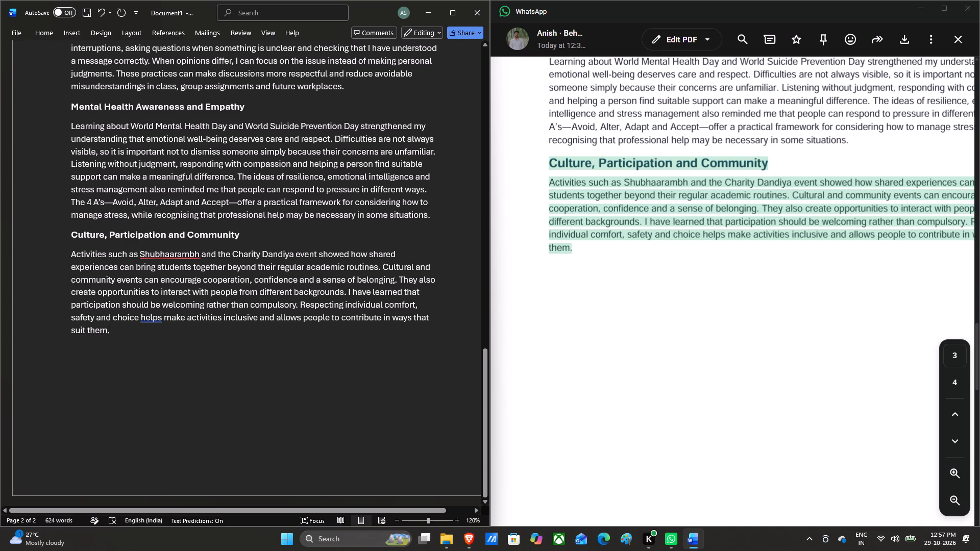
pyautogui.scroll(-1, 141, 336)
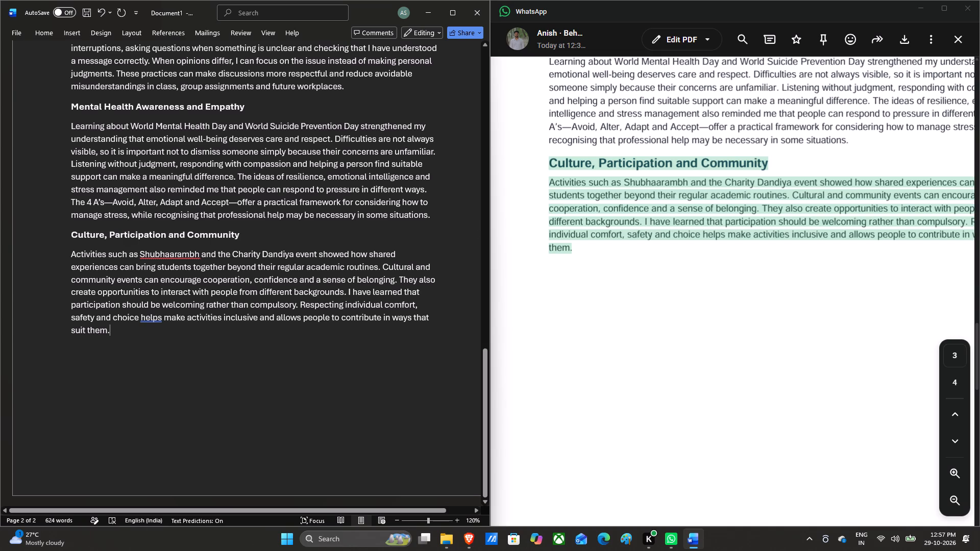
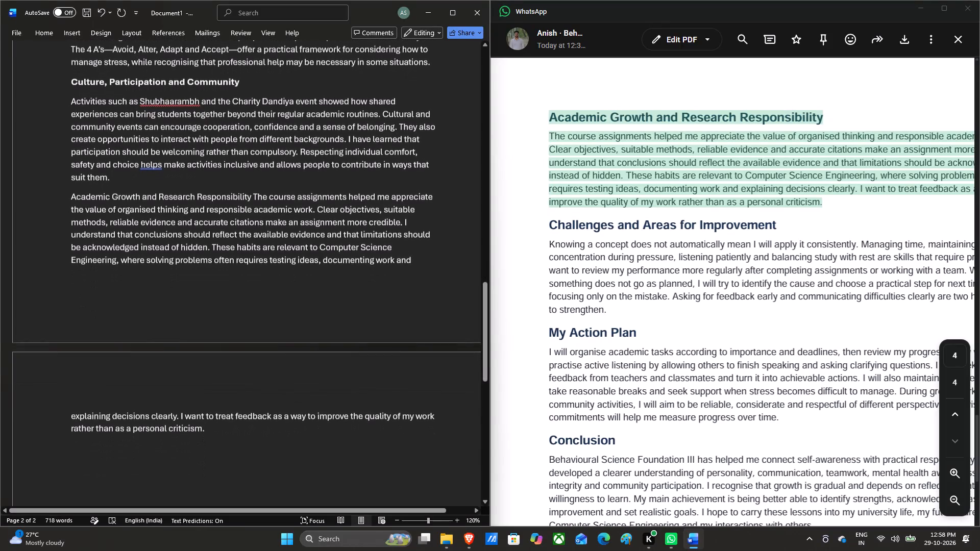
# Put the "Academic Growth and Research Responsibility" heading in its own paragraph, separate from the body text beginning "The course assignments".
pyautogui.click(253, 194)
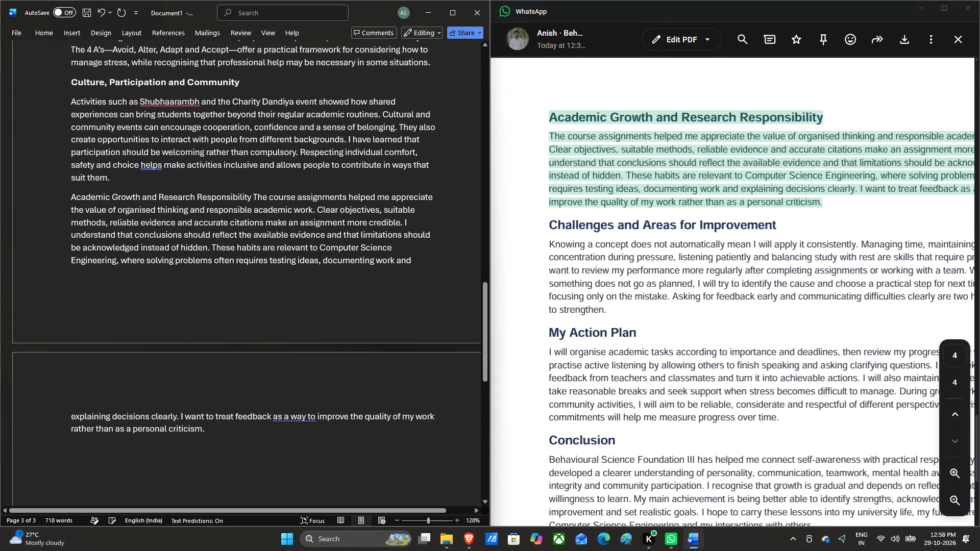
pyautogui.press('Return')
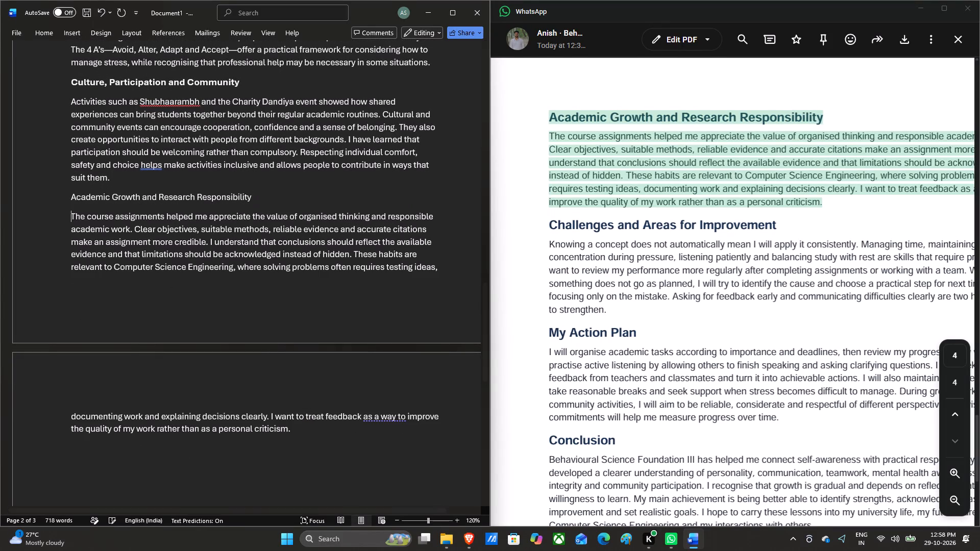
# Insert blank paragraphs before the "Academic Growth and Research Responsibility" heading so the section starts at the top of page 3.
pyautogui.click(69, 197)
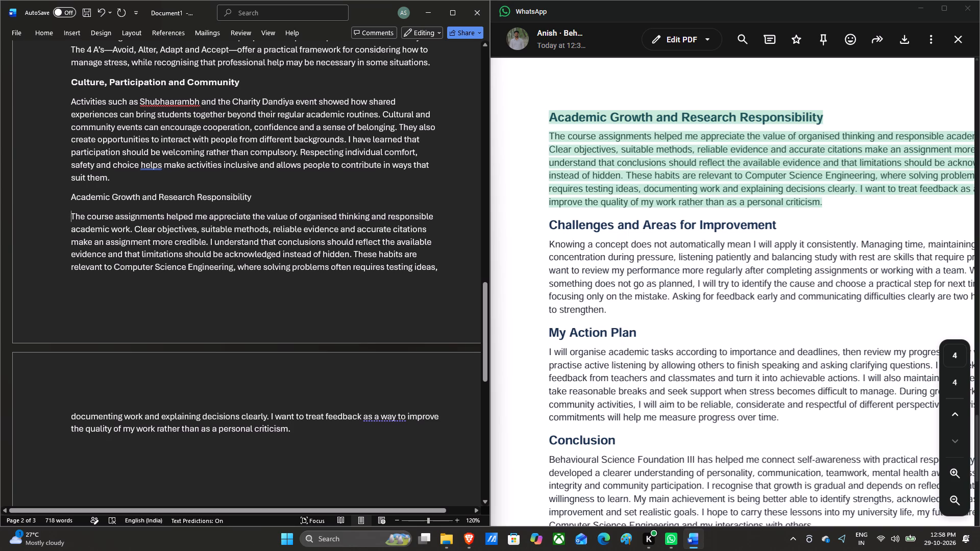
pyautogui.press('Return')
pyautogui.press('Return')
pyautogui.press('Return')
pyautogui.press('Return')
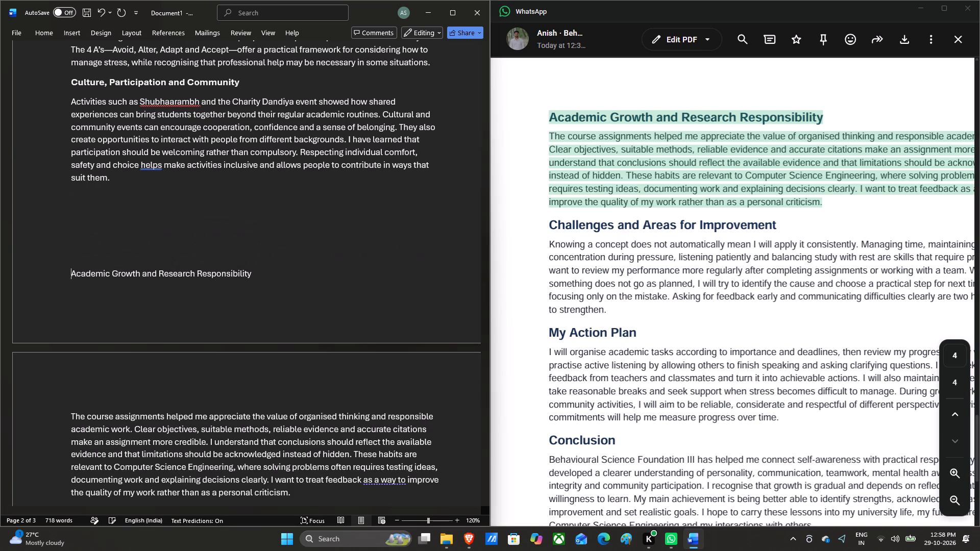
pyautogui.press('Return')
pyautogui.scroll(-1, 69, 197)
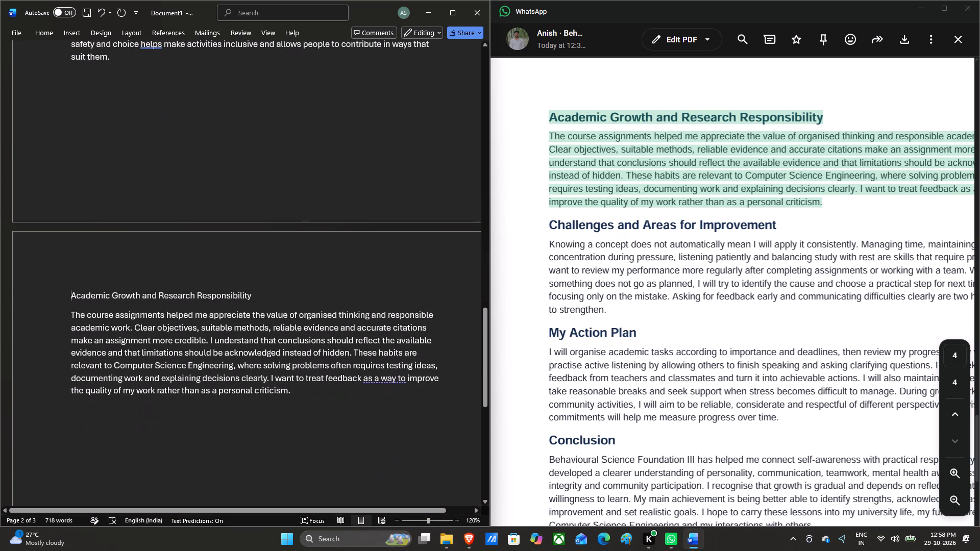
# Format the "Academic Growth and Research Responsibility" heading as bold at font size 12.
pyautogui.moveTo(253, 294); pyautogui.dragTo(112, 286)
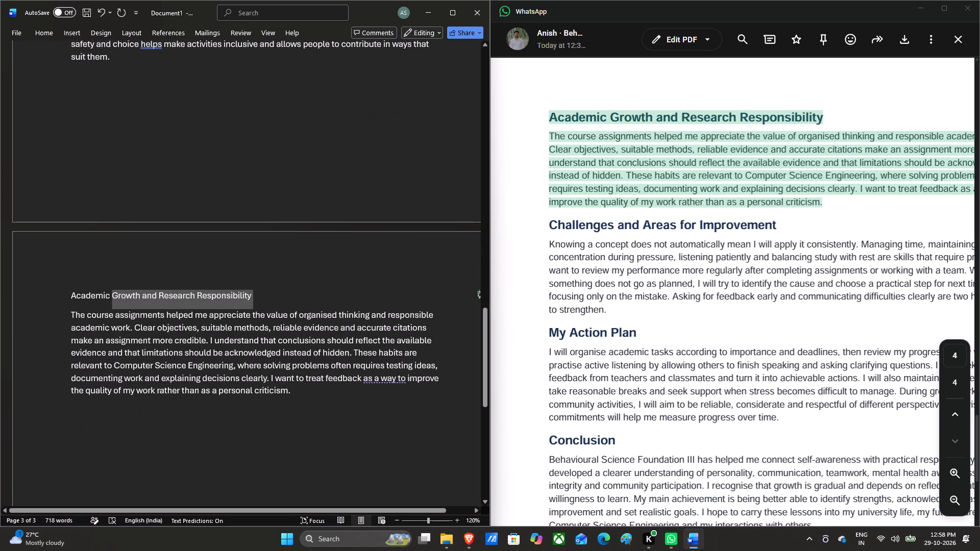
pyautogui.moveTo(112, 286); pyautogui.dragTo(68, 295)
pyautogui.click(75, 279)
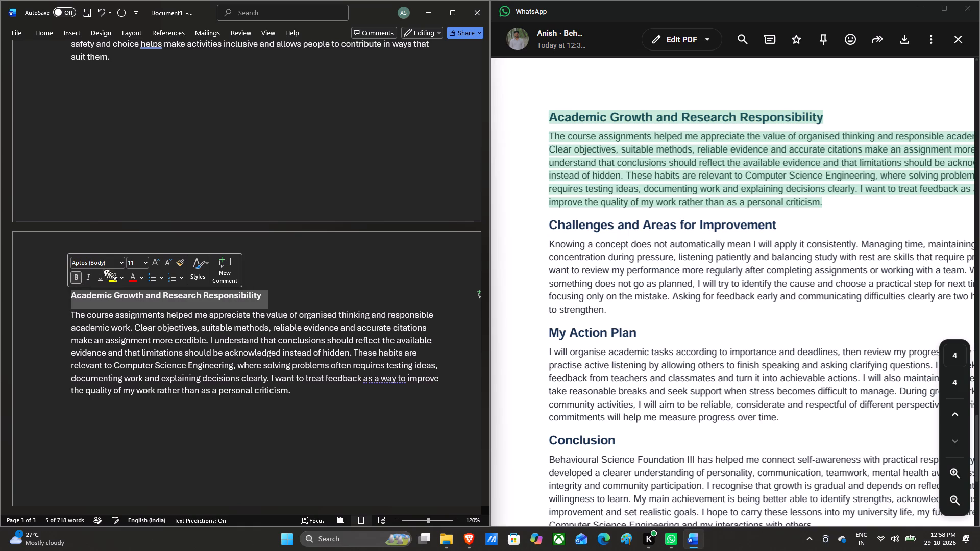
pyautogui.click(148, 264)
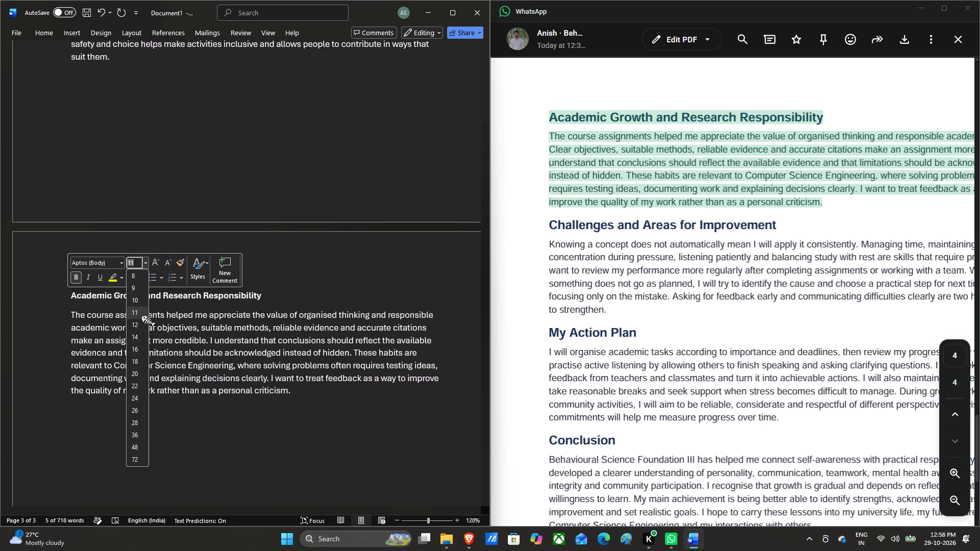
pyautogui.click(140, 323)
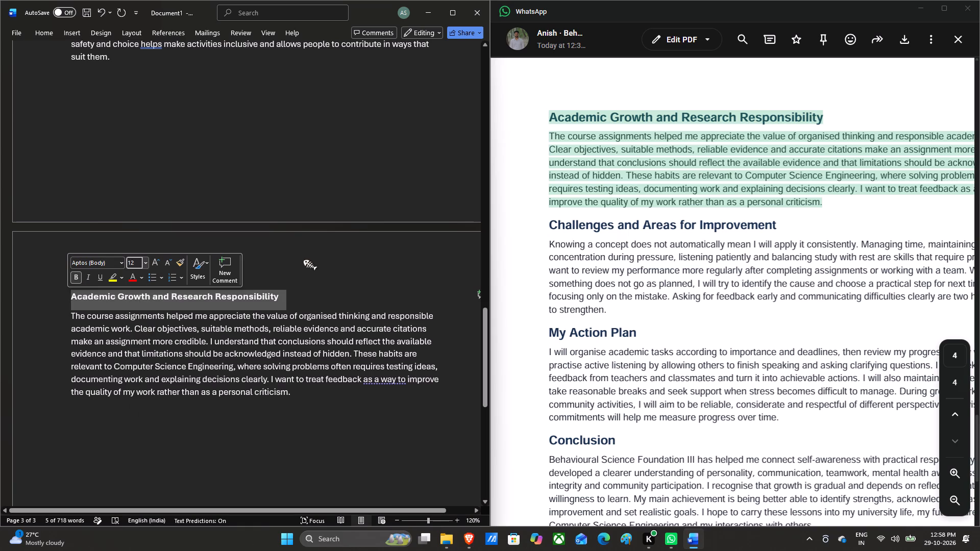
pyautogui.click(304, 260)
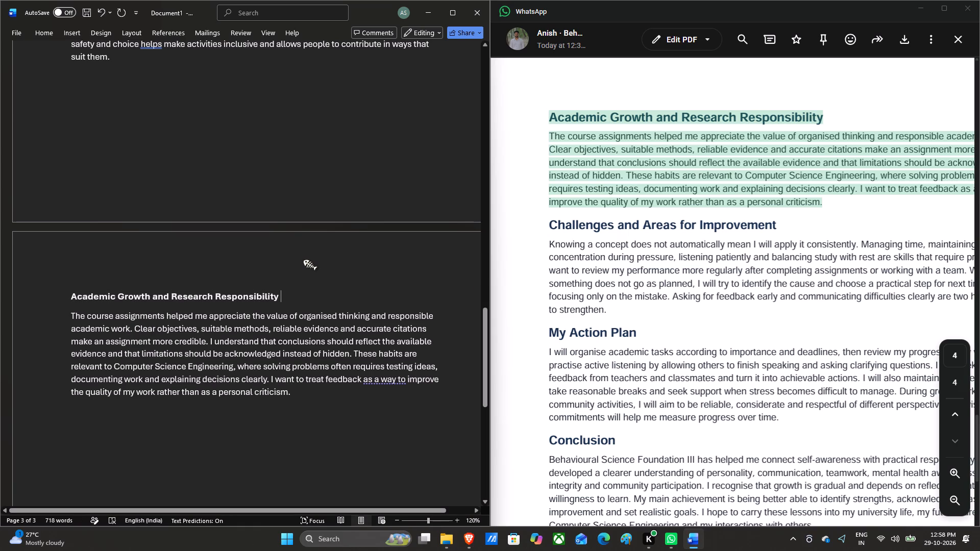
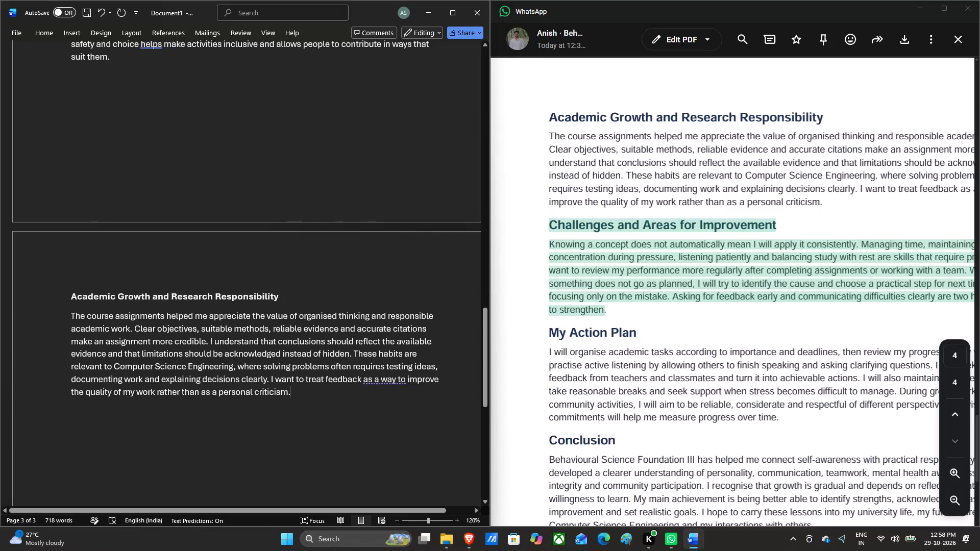
# Paste the copied "Challenges and Areas for Improvement" section in a new paragraph below the "Academic Growth and Research Responsibility" text.
pyautogui.press('Return')
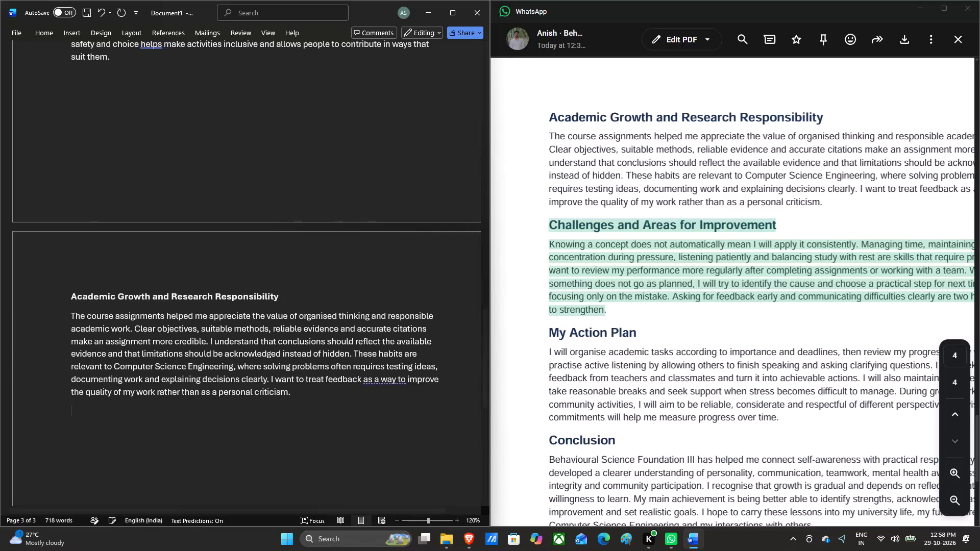
pyautogui.hotkey('ctrl', 'v')
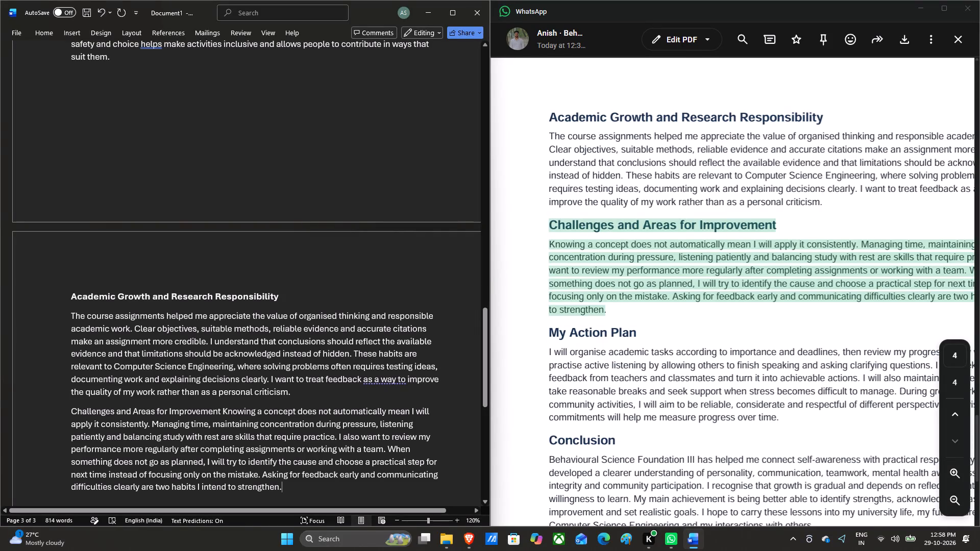
# Put the "Challenges and Areas for Improvement" heading in its own paragraph, separate from the body text beginning "Knowing a concept".
pyautogui.click(222, 410)
pyautogui.press('Return')
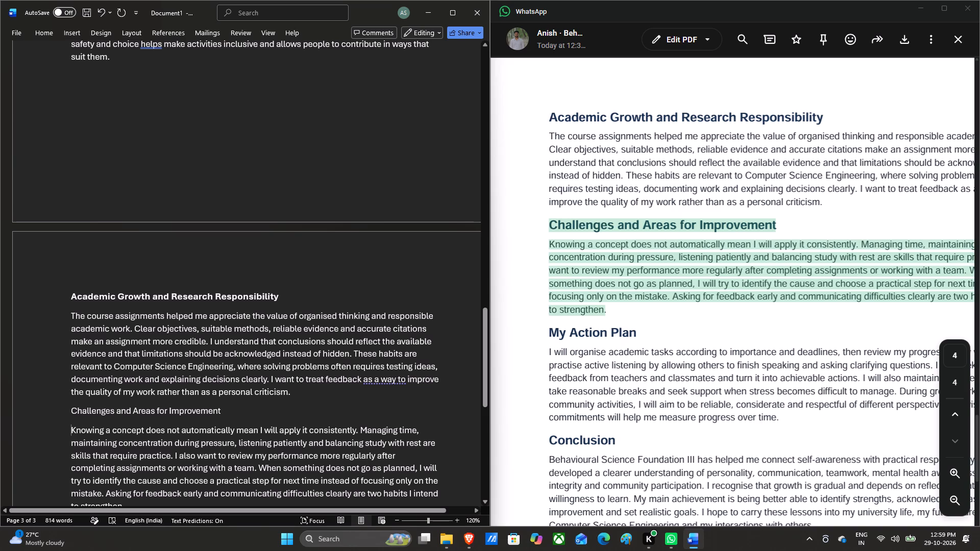
pyautogui.moveTo(222, 409); pyautogui.dragTo(67, 418)
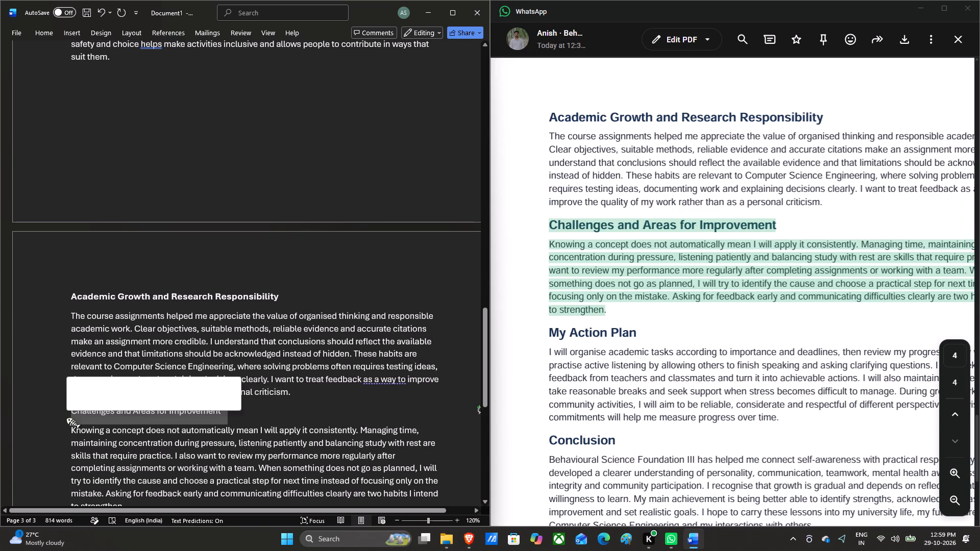
pyautogui.click(73, 400)
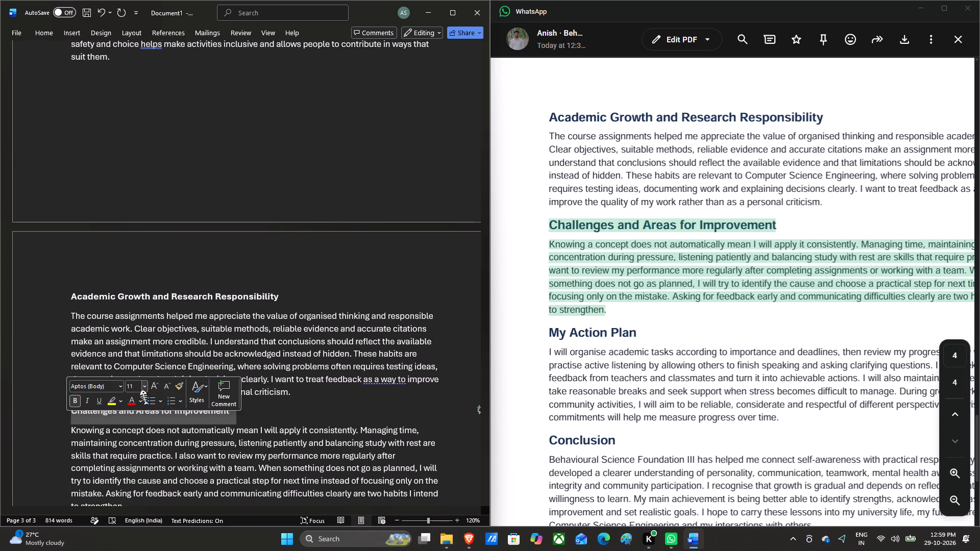
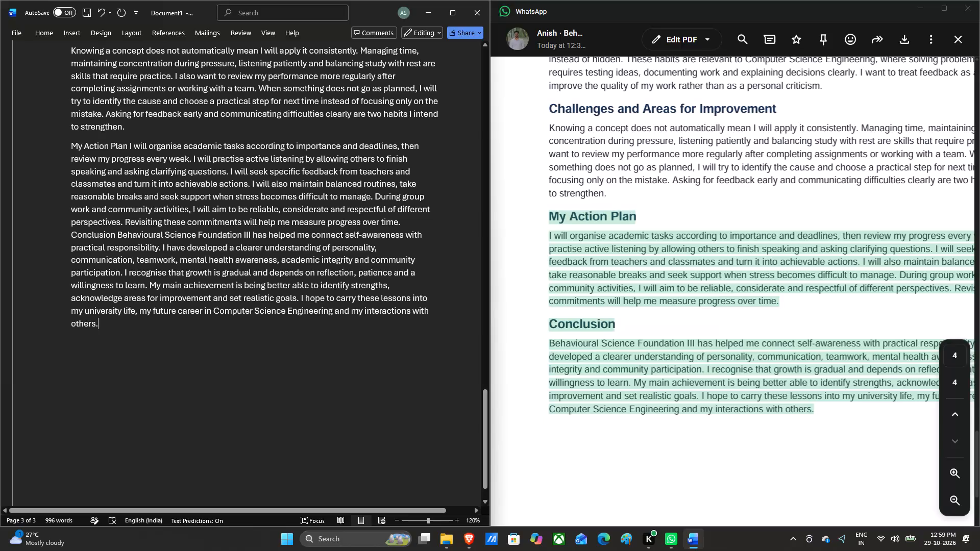
# Put the "My Action Plan" heading in its own paragraph, separate from the body text beginning "I will organise academic tasks".
pyautogui.click(129, 146)
pyautogui.press('Return')
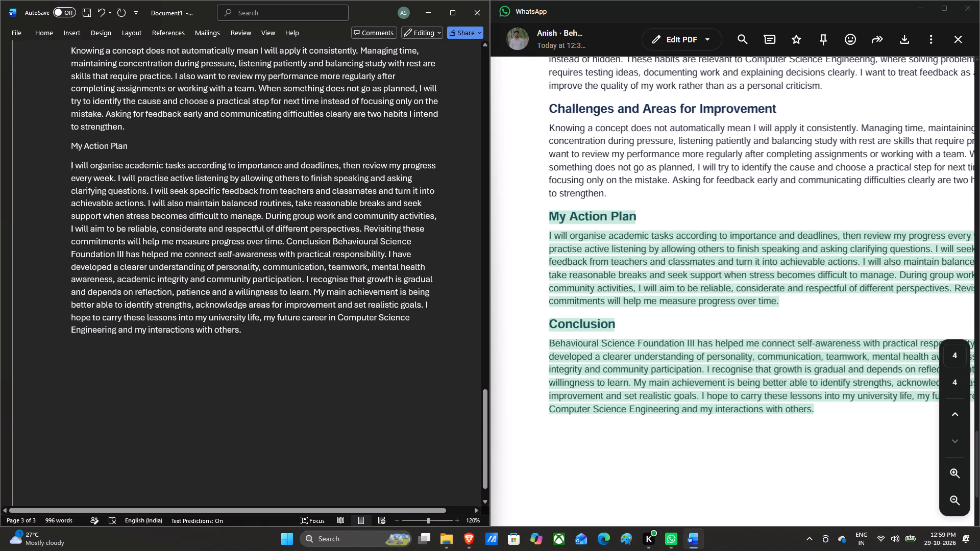
# Split the "Conclusion" section into a new paragraph after the action plan sentence ending "measure progress over time.".
pyautogui.click(285, 239)
# Put the "Conclusion" heading in its own paragraph, between the action plan text and the body text beginning "Behavioural Science Foundation III".
pyautogui.press('Return')
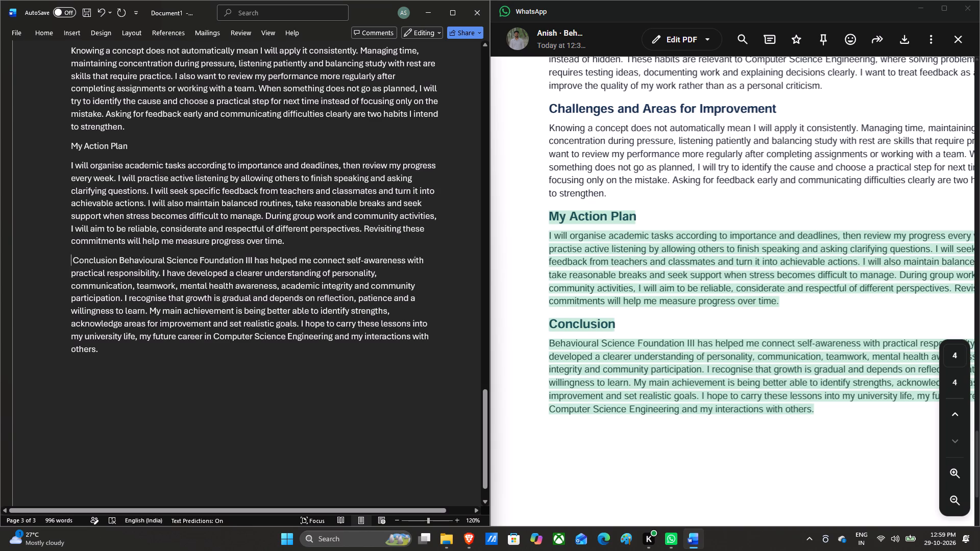
pyautogui.click(117, 261)
pyautogui.press('Right')
pyautogui.press('Return')
# Format the "My Action Plan" and "Conclusion" headings together as bold at font size 12.
pyautogui.moveTo(127, 146); pyautogui.dragTo(64, 151)
pyautogui.click(118, 246)
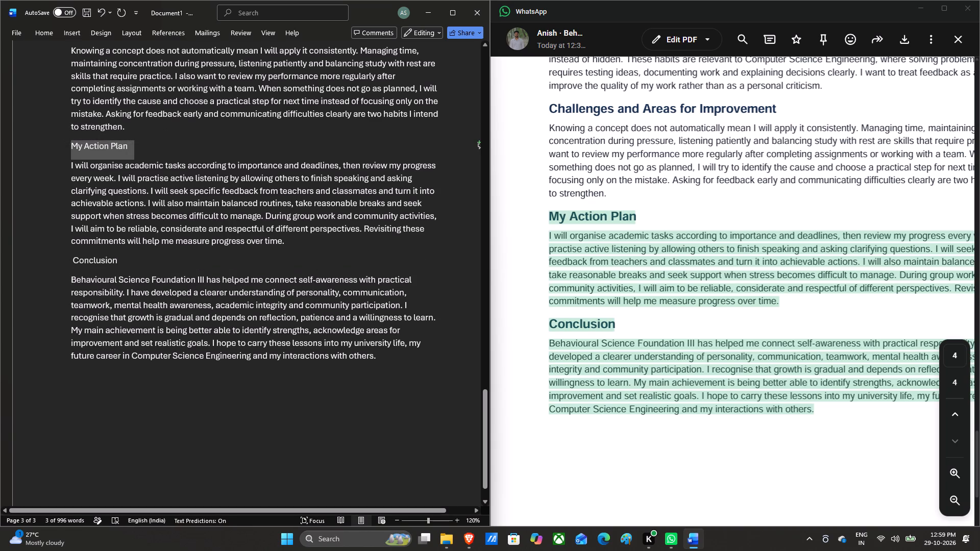
pyautogui.keyDown('ctrl'); pyautogui.moveTo(121, 263); pyautogui.dragTo(59, 259); pyautogui.keyUp('ctrl')
pyautogui.keyDown('ctrl'); pyautogui.moveTo(127, 145); pyautogui.dragTo(48, 154); pyautogui.keyUp('ctrl')
pyautogui.click(56, 134)
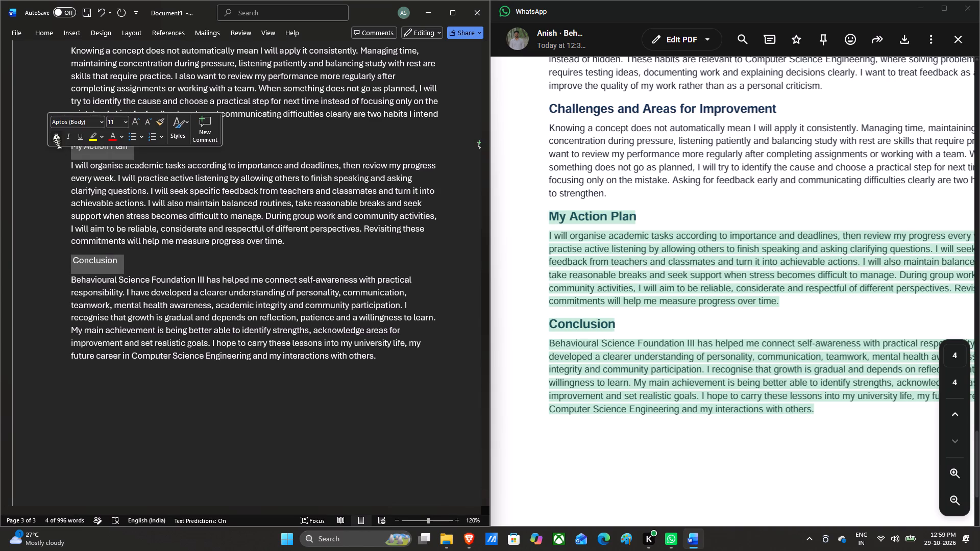
pyautogui.click(126, 120)
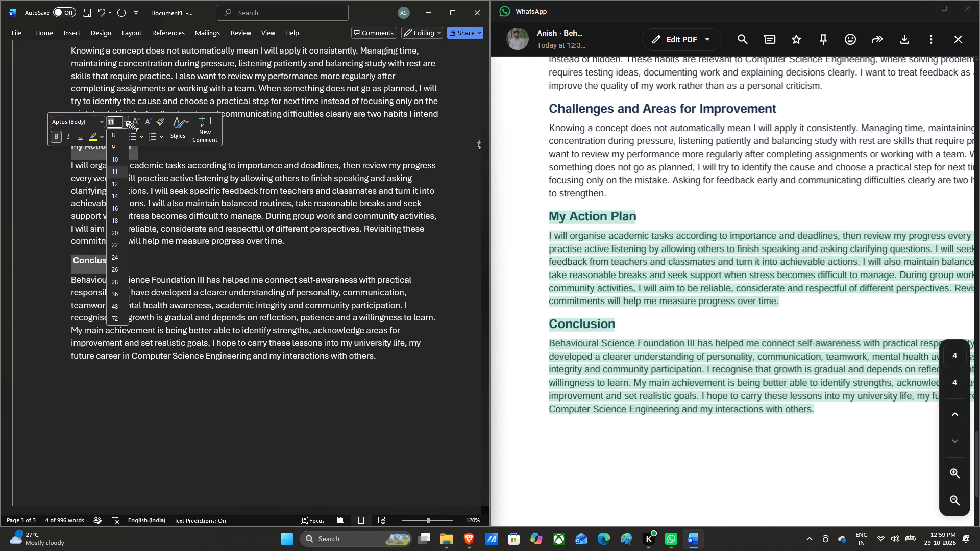
pyautogui.click(118, 184)
pyautogui.click(209, 236)
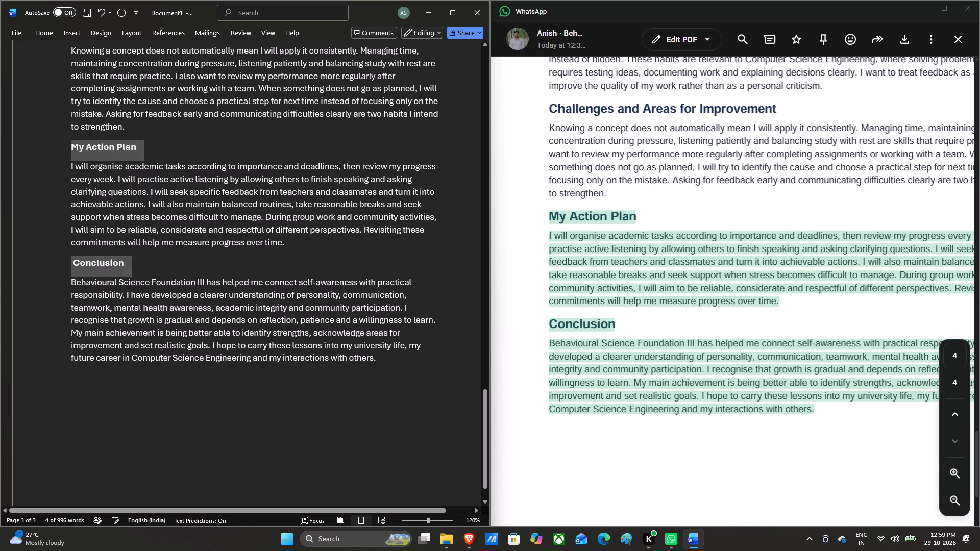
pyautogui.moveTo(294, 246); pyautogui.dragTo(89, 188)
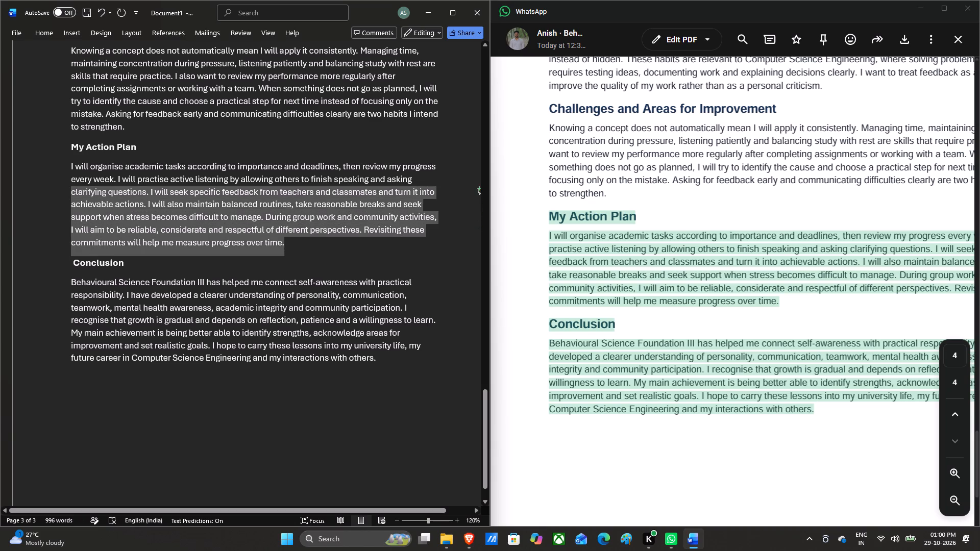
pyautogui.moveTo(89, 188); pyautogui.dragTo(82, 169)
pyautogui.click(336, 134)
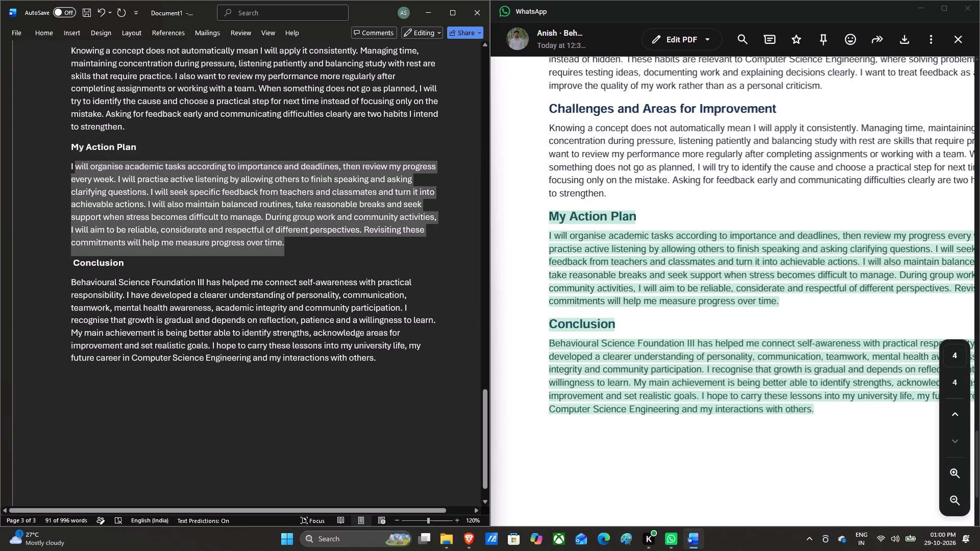
# Review the rebuilt report's first page, examining the title block, student details, introduction and section headings.
pyautogui.scroll(8, 336, 134)
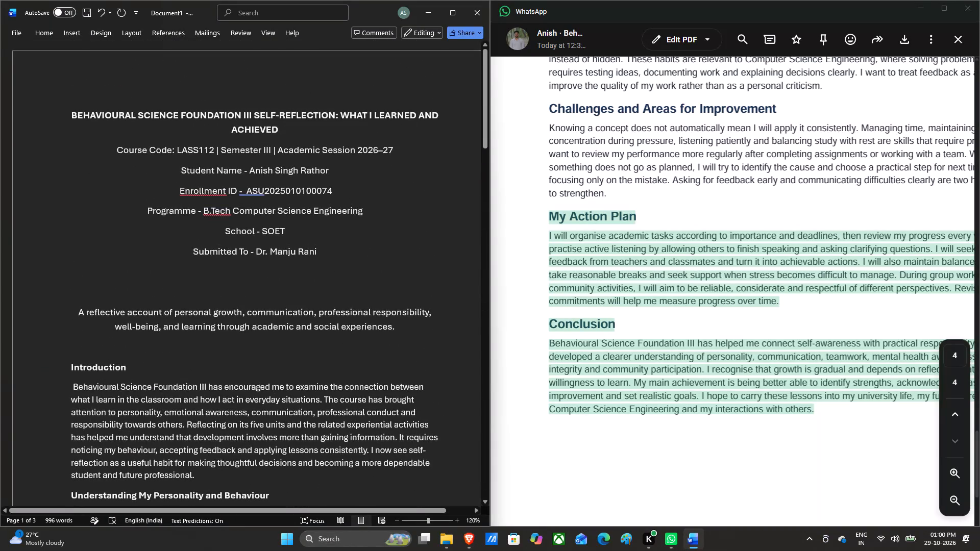
pyautogui.scroll(-10, 336, 134)
pyautogui.scroll(8, 336, 134)
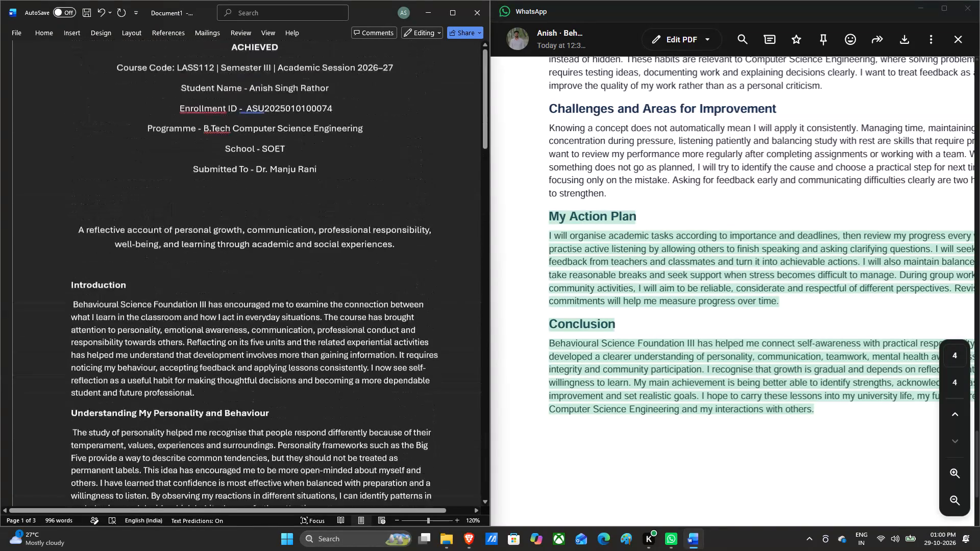
pyautogui.scroll(1, 336, 134)
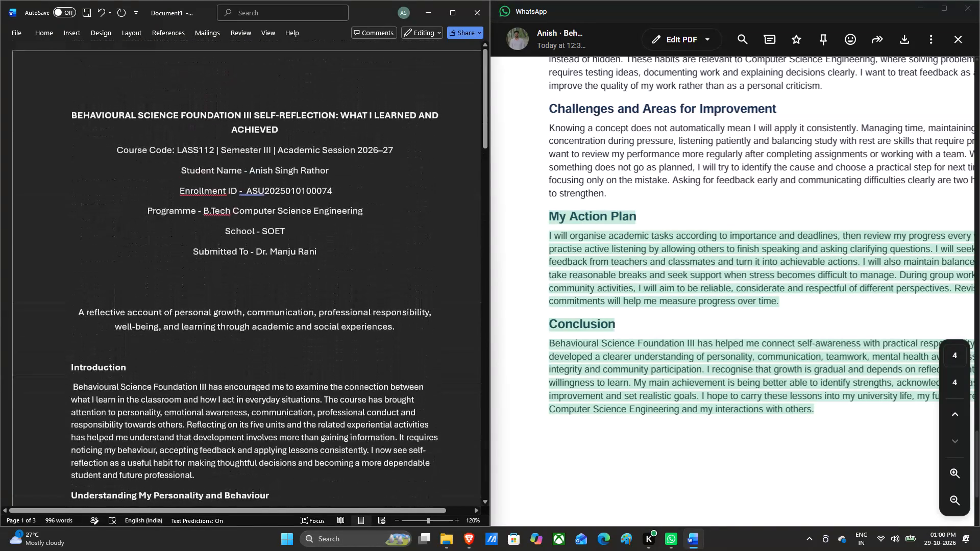
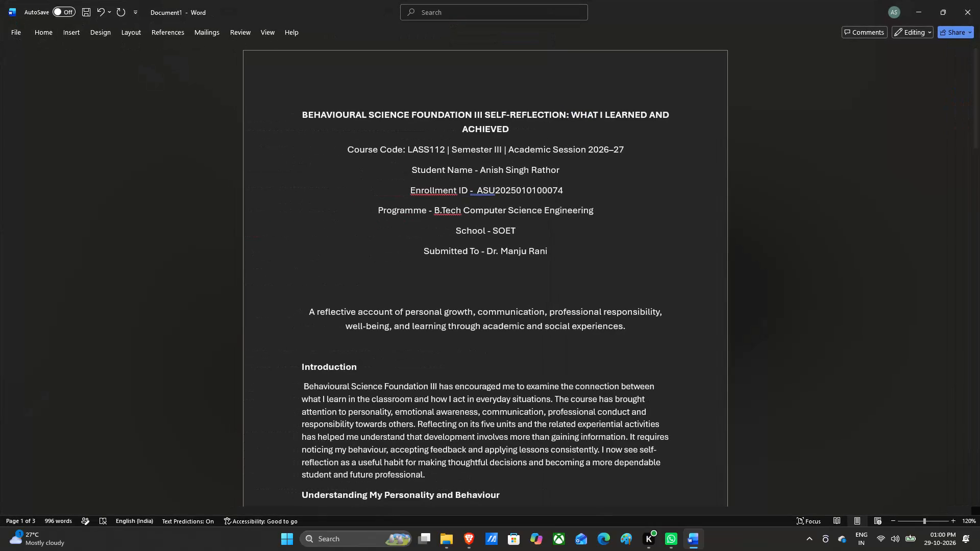
# Review the report's page layout from the title block through the start of the second page, checking the page break between sections.
pyautogui.scroll(-2, 480, 151)
pyautogui.scroll(1, 480, 151)
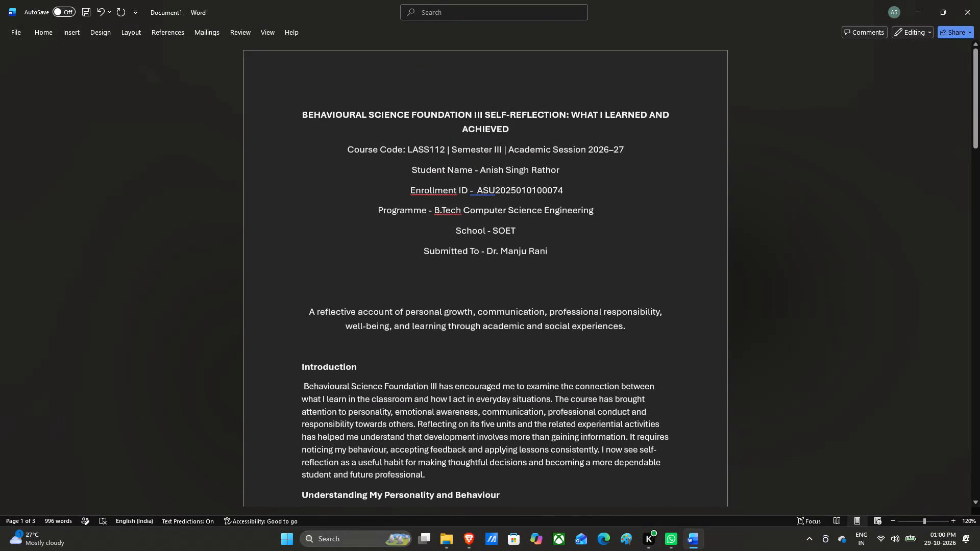
pyautogui.scroll(-8, 480, 151)
pyautogui.scroll(8, 480, 151)
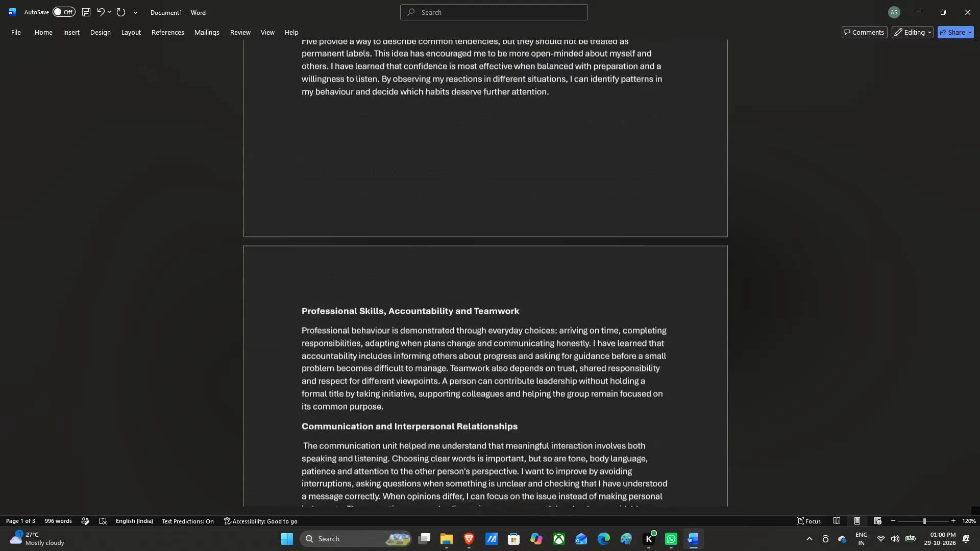
pyautogui.scroll(6, 480, 151)
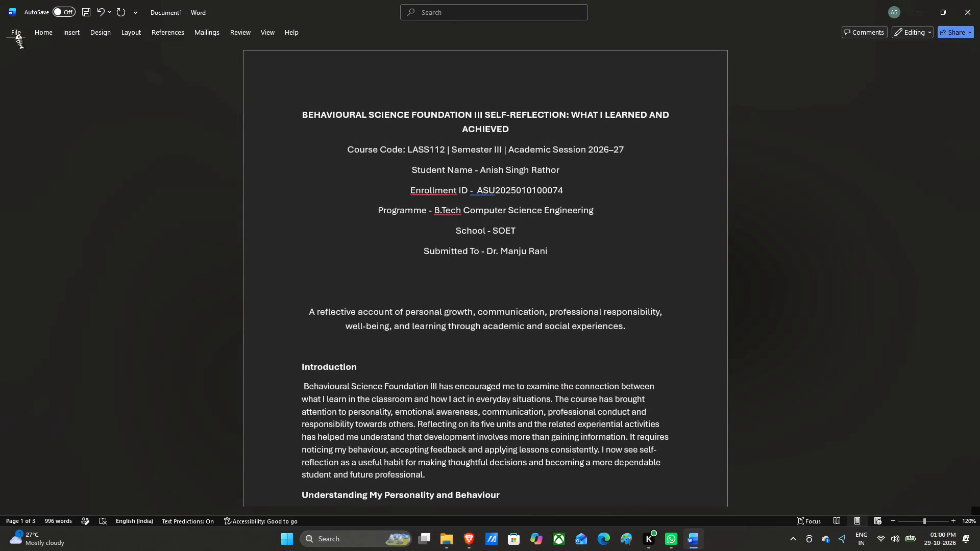
# Save the report as a Word document named "Behavioral-3 self" in the Anish folder on the Desktop.
pyautogui.click(18, 34)
pyautogui.click(31, 183)
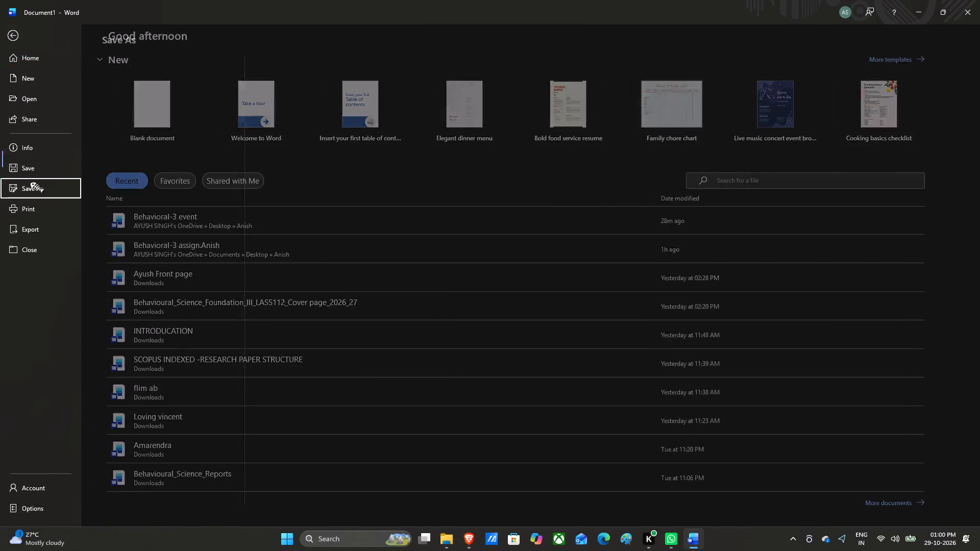
pyautogui.click(138, 235)
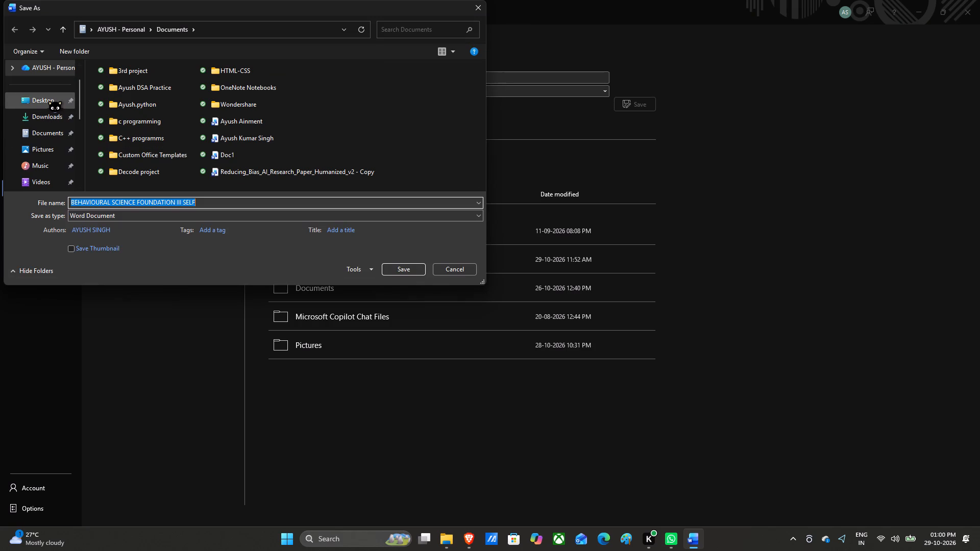
pyautogui.click(48, 101)
pyautogui.doubleClick(109, 90)
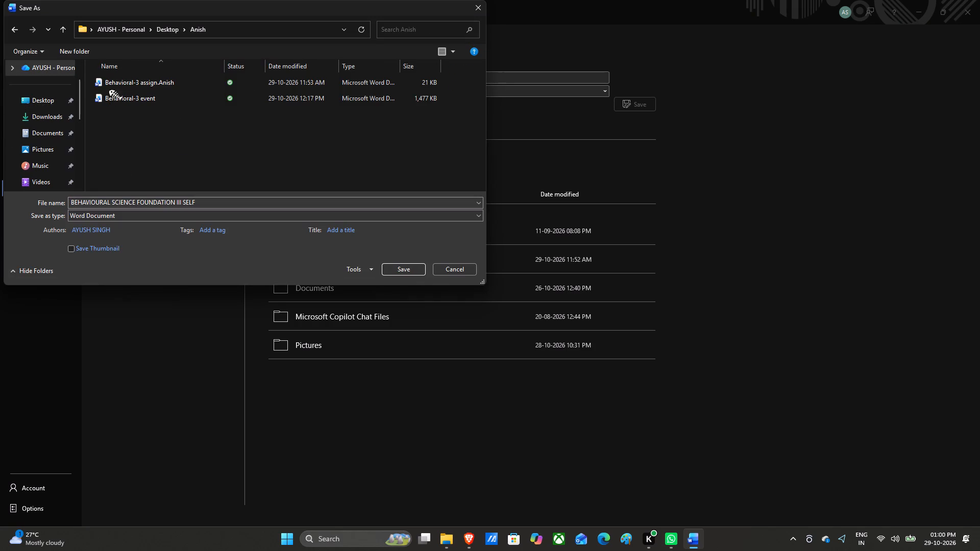
pyautogui.click(215, 206)
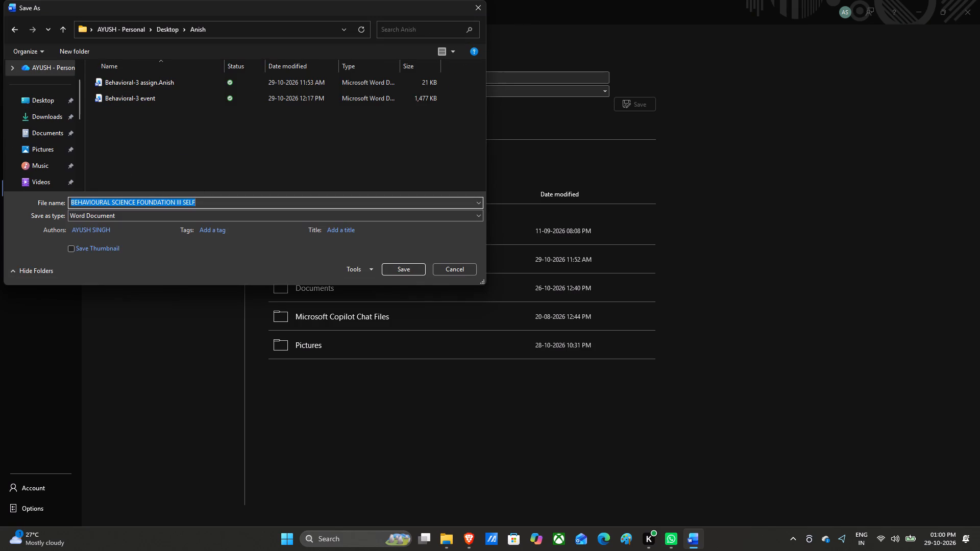
pyautogui.press('BackSpace')
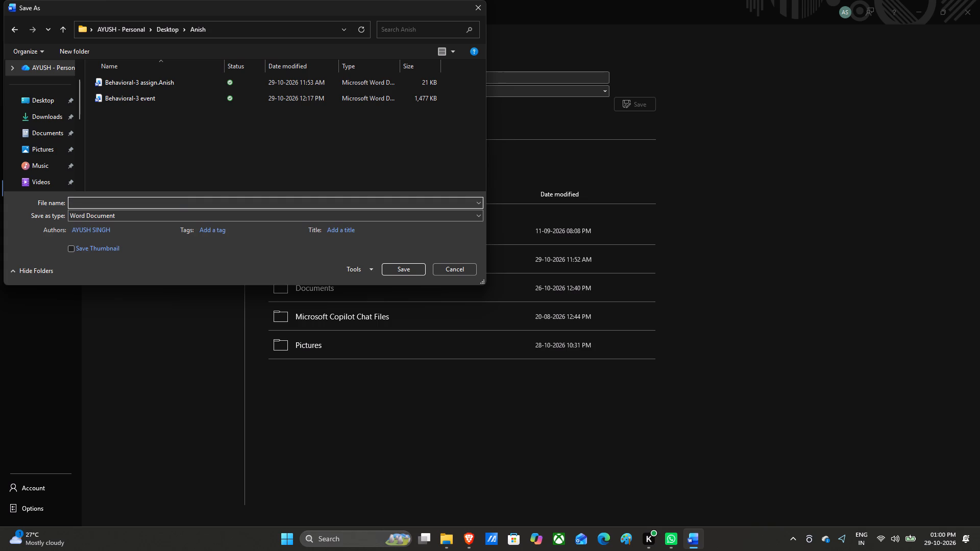
pyautogui.write('Be')
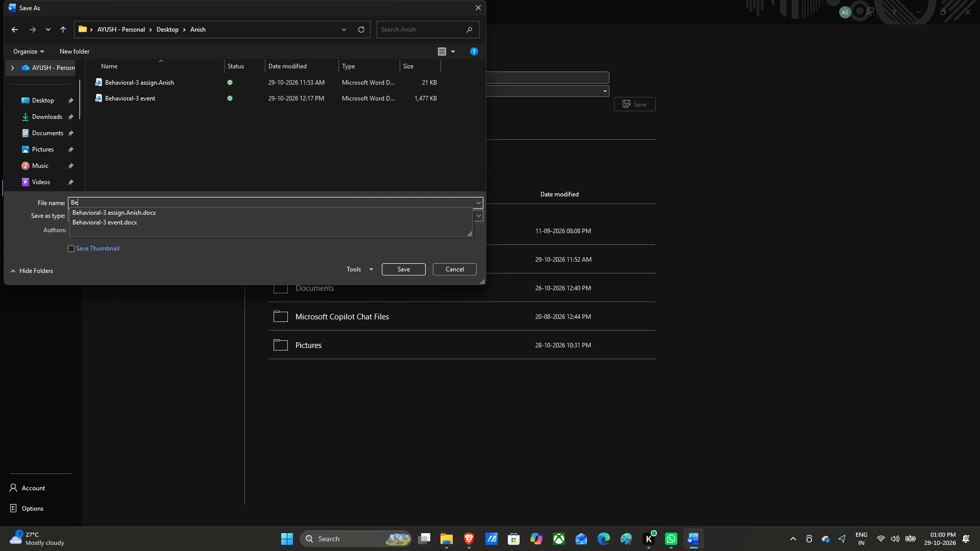
pyautogui.write('ha')
pyautogui.write('vioral')
pyautogui.press('space')
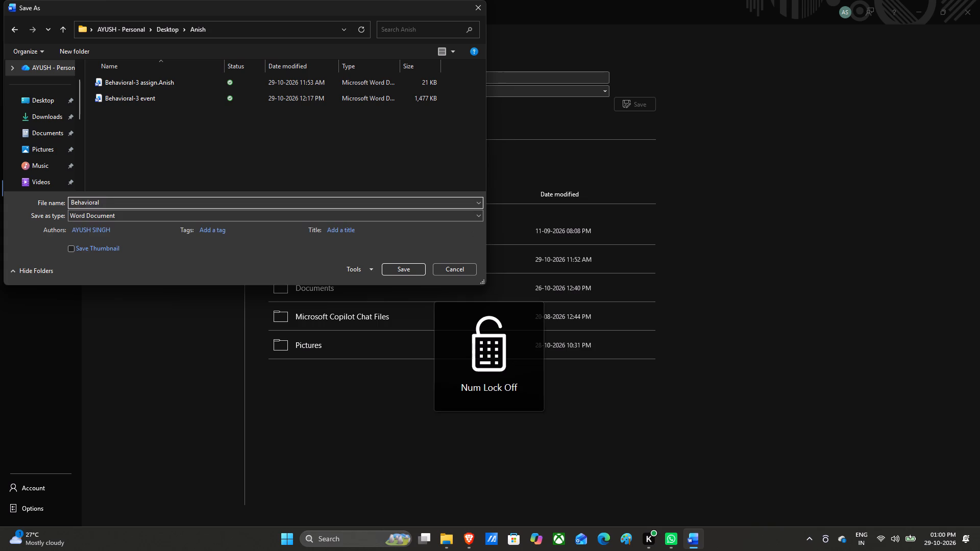
pyautogui.press('BackSpace')
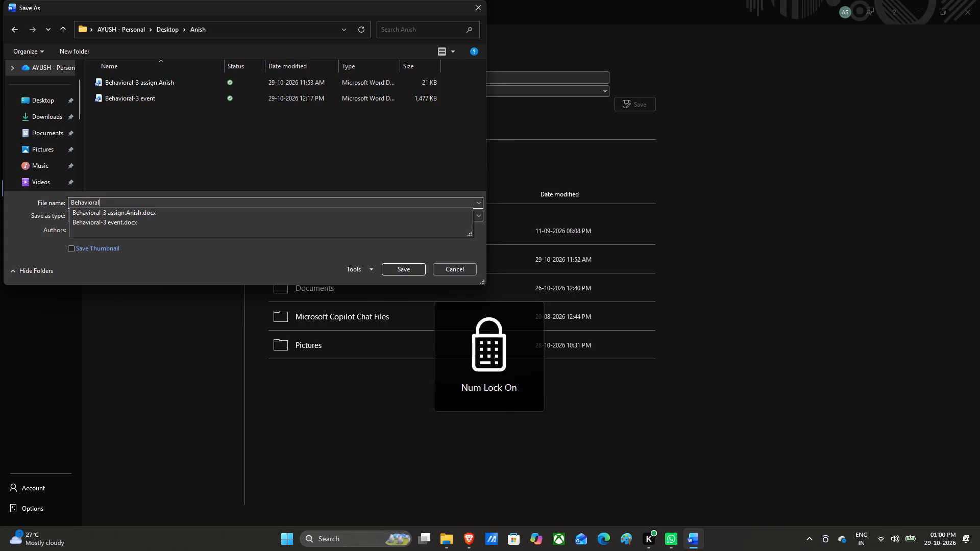
pyautogui.write('-3')
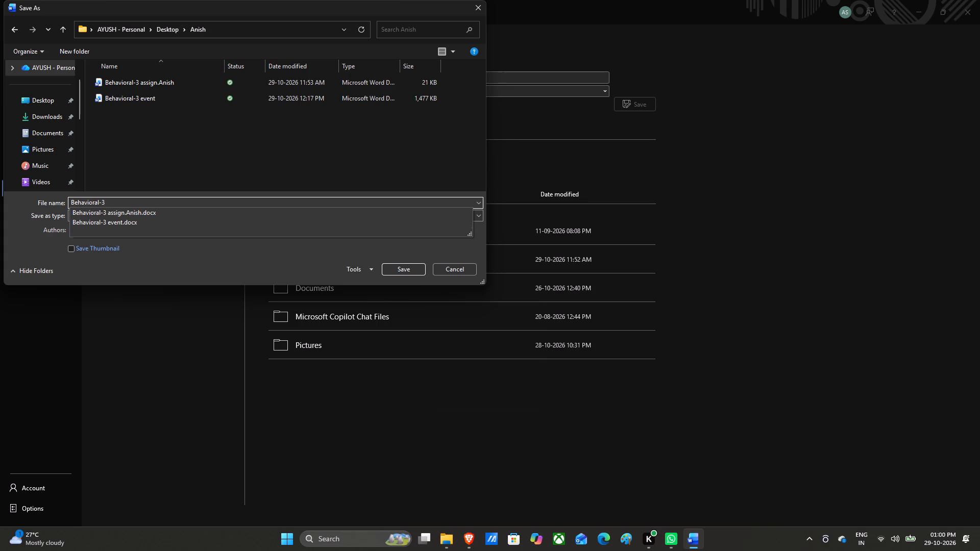
pyautogui.press('space')
pyautogui.write('self')
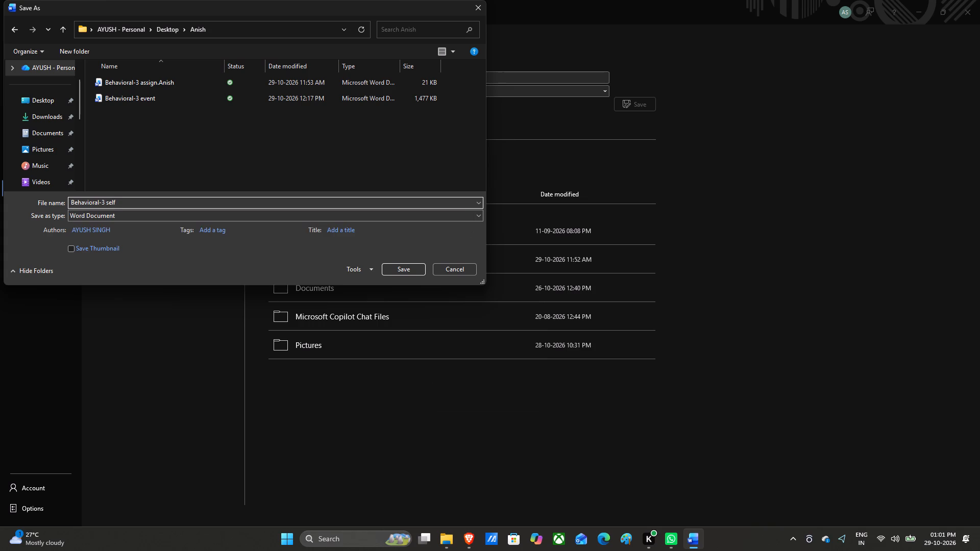
pyautogui.press('Return')
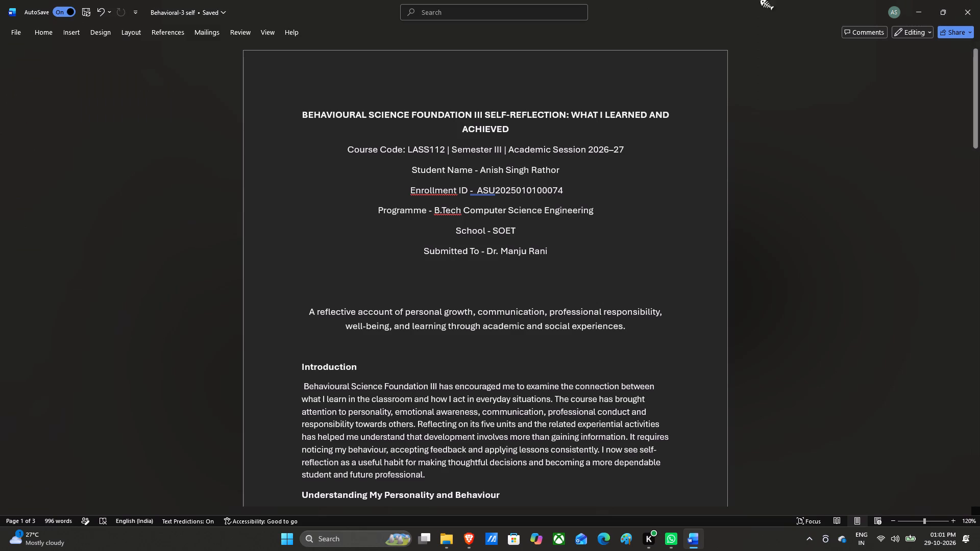
# Close the saved report document.
pyautogui.click(974, 14)
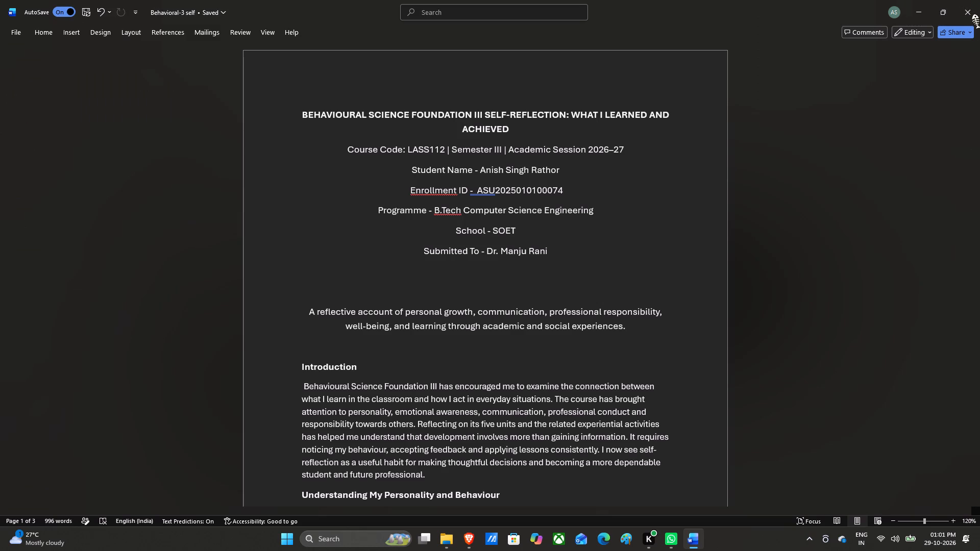